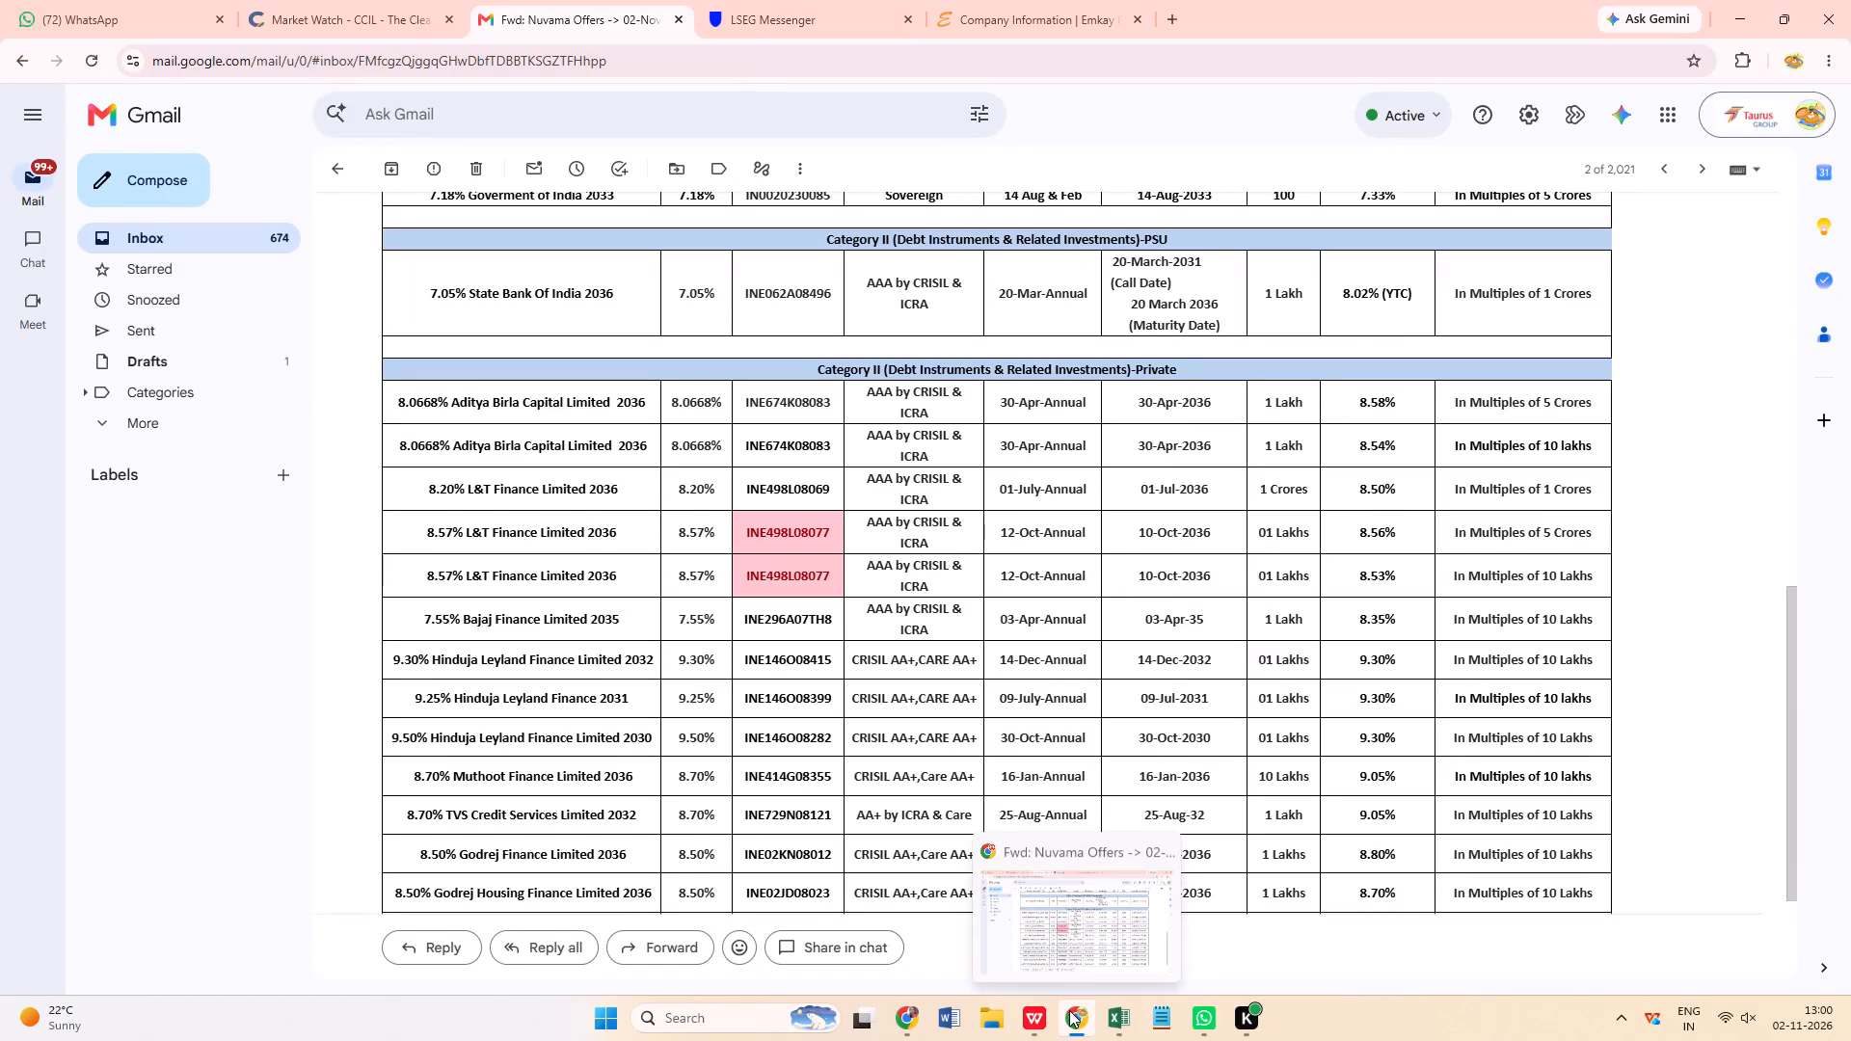
Switch to the Alimco quotation sheet in WPS Office and review its columns through annual quantum, lot size and delivery mode.
{"action": "left_click", "coordinate": [1036, 912]}
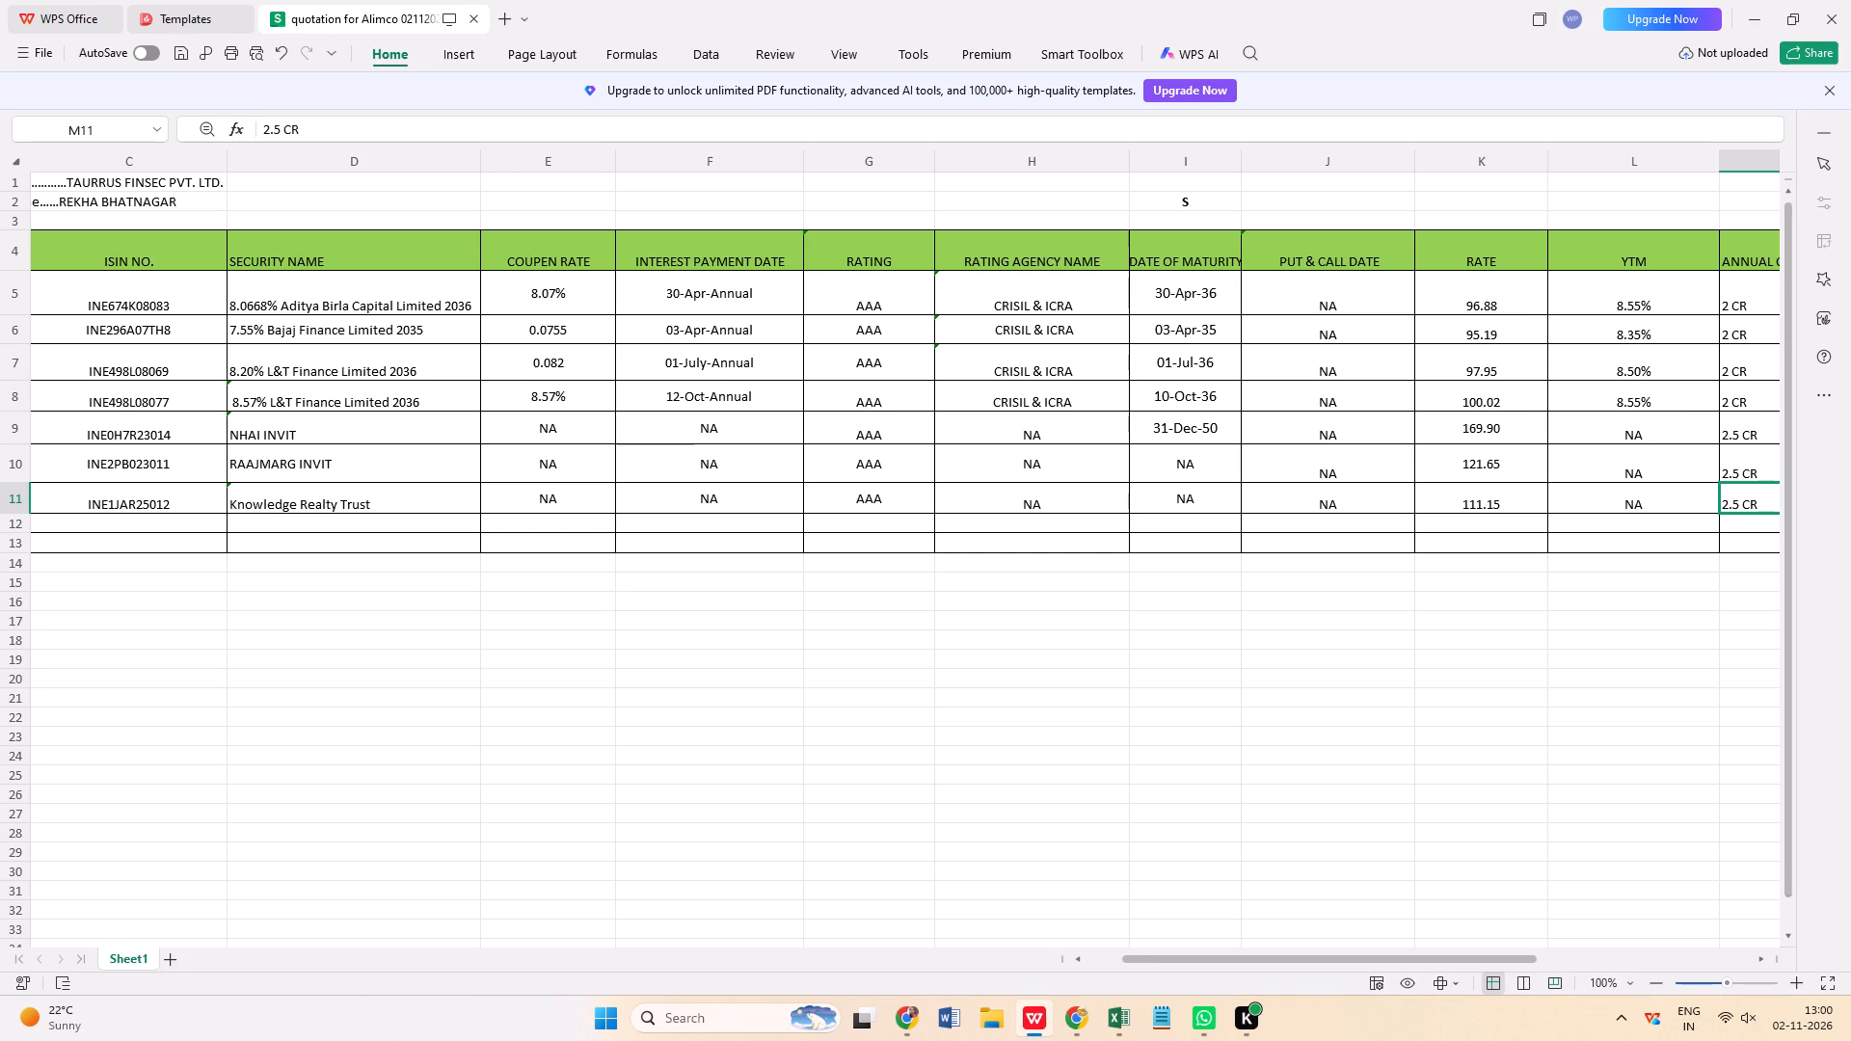
{"action": "left_click", "coordinate": [1758, 963]}
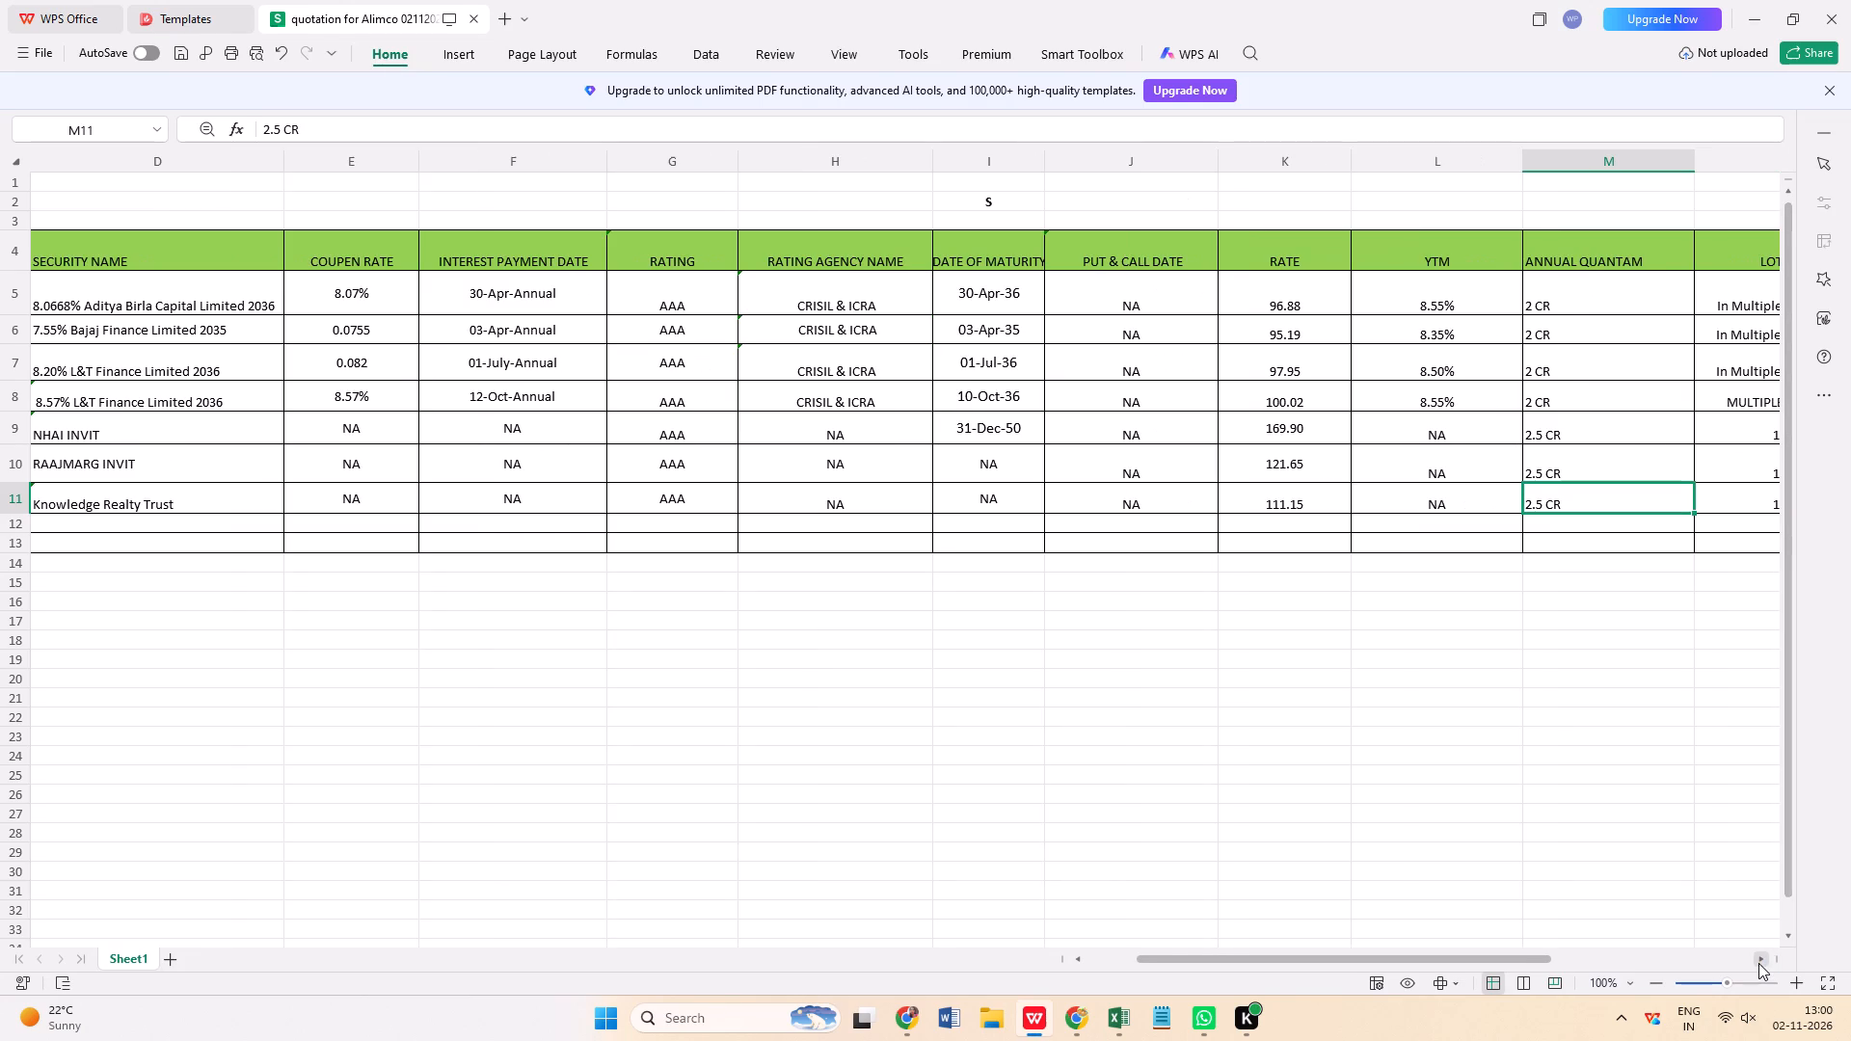
{"action": "left_click", "coordinate": [1758, 962]}
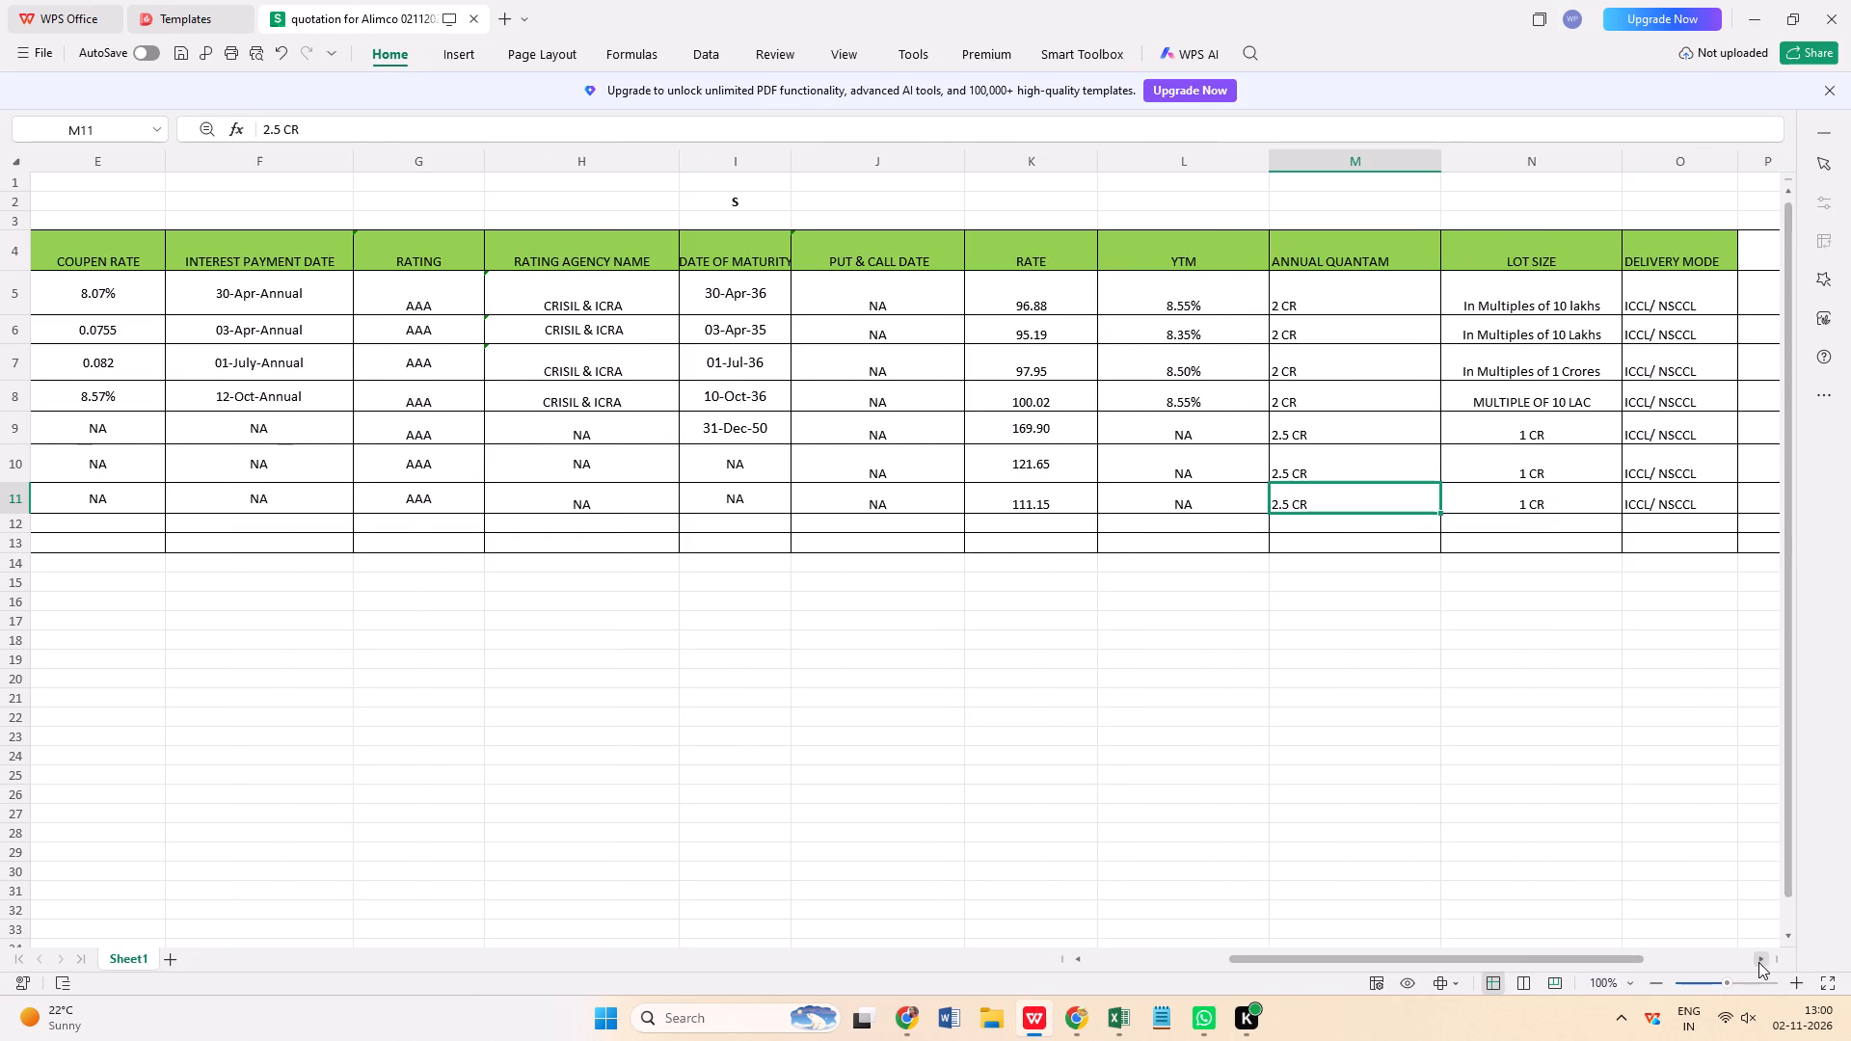
{"action": "left_click", "coordinate": [1758, 962]}
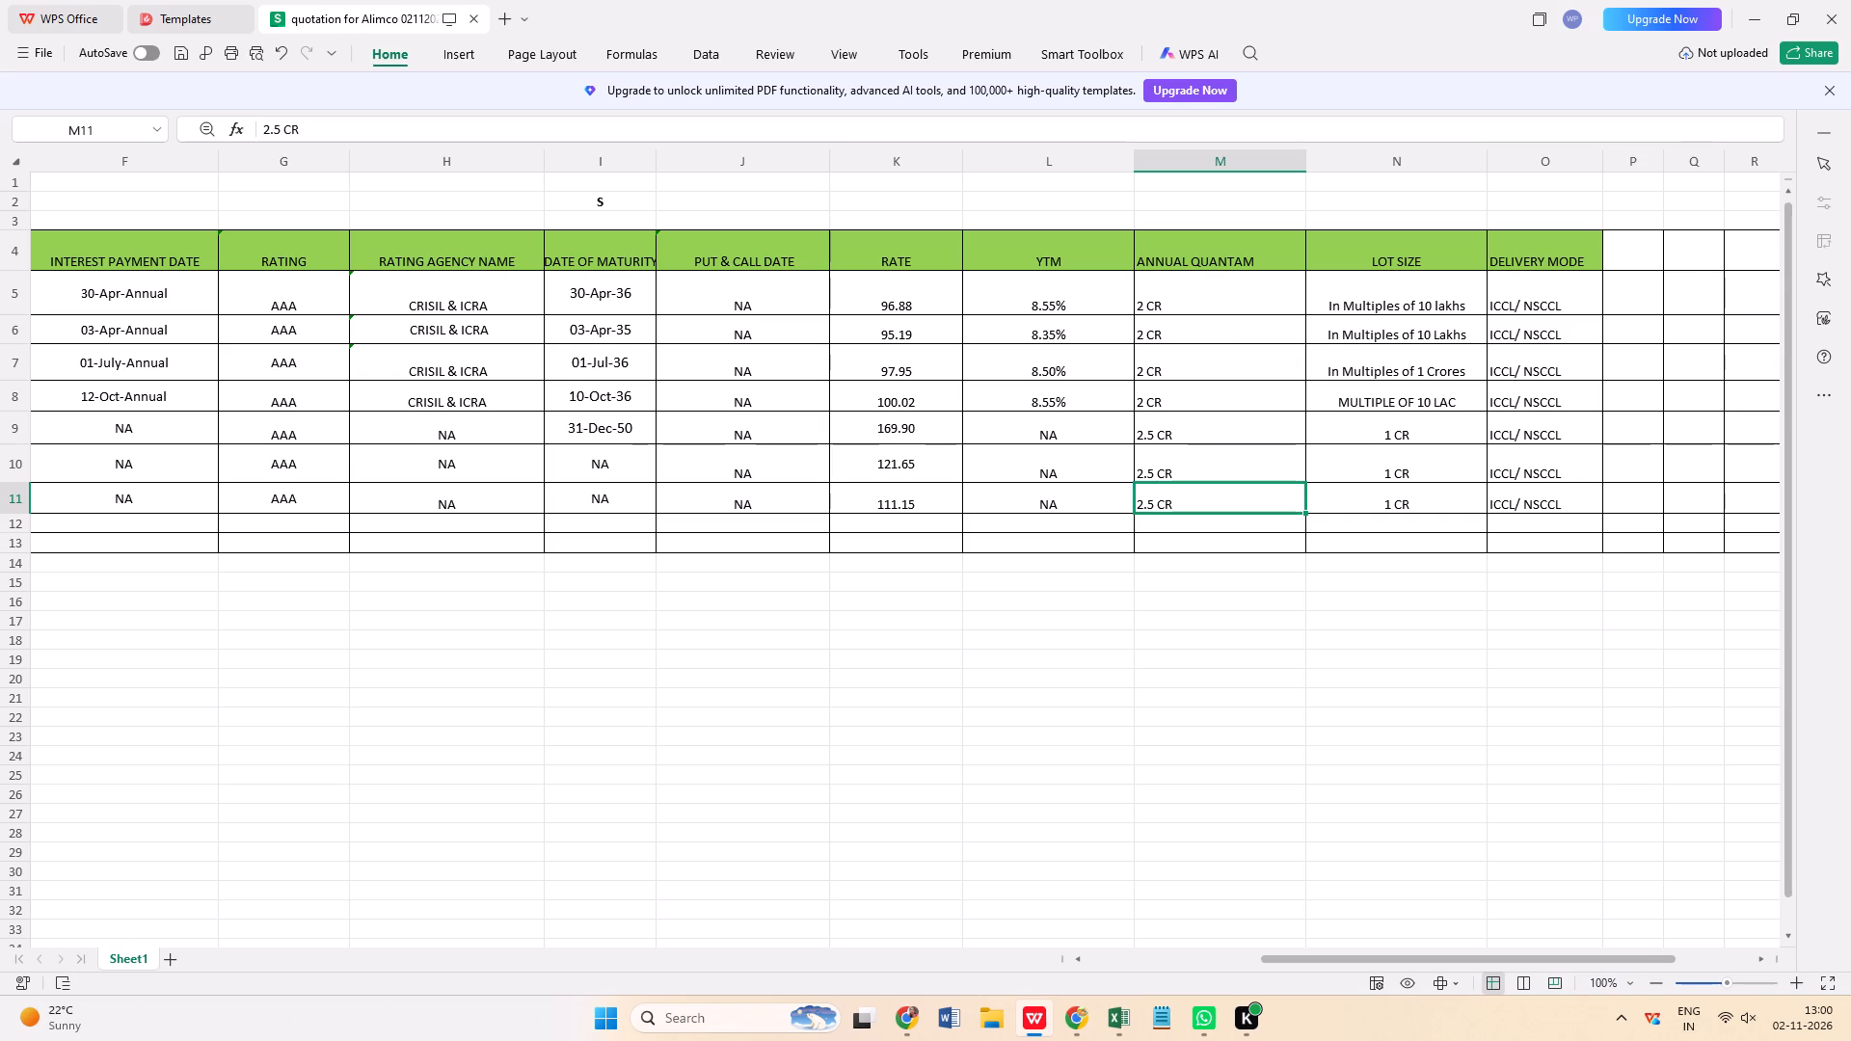
Replace the stray letter S in cell I2, above the date of maturity column, with the date 02/11/2026.
{"action": "left_click_drag", "start_coordinate": [1293, 961], "coordinate": [1060, 952]}
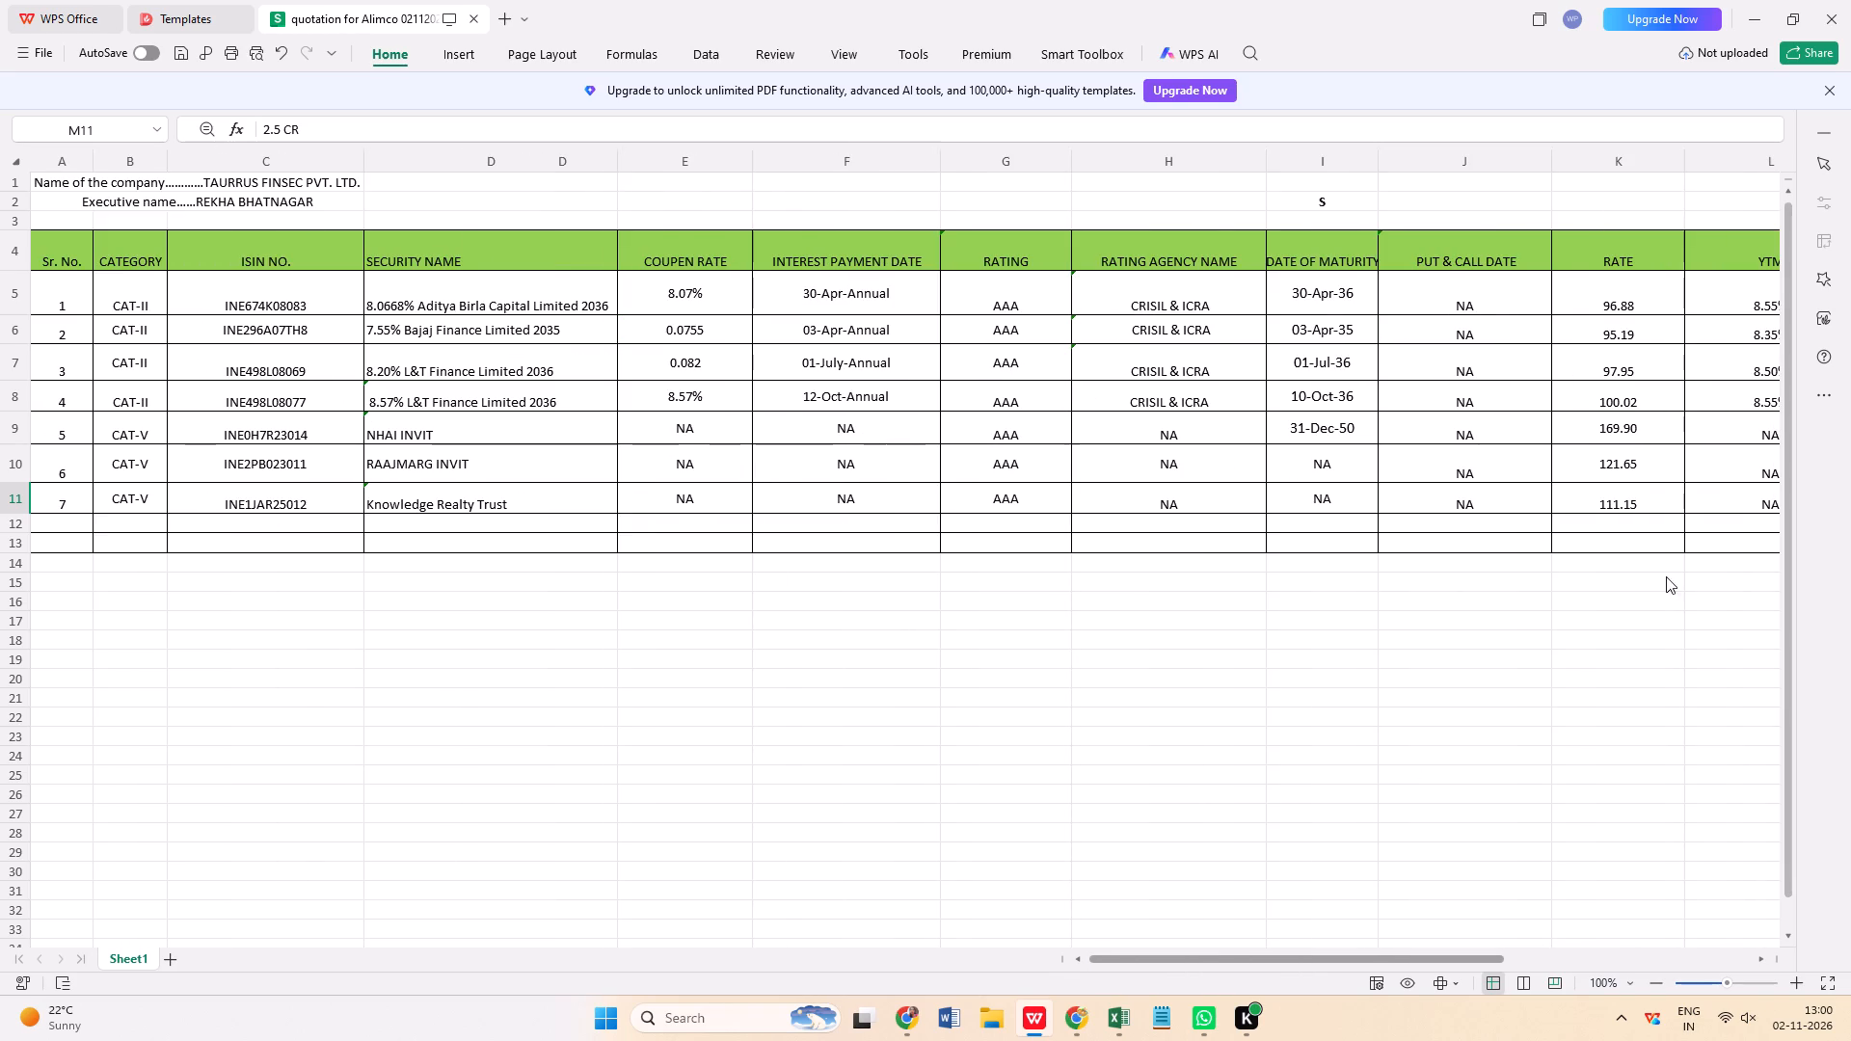
{"action": "left_click", "coordinate": [1758, 957]}
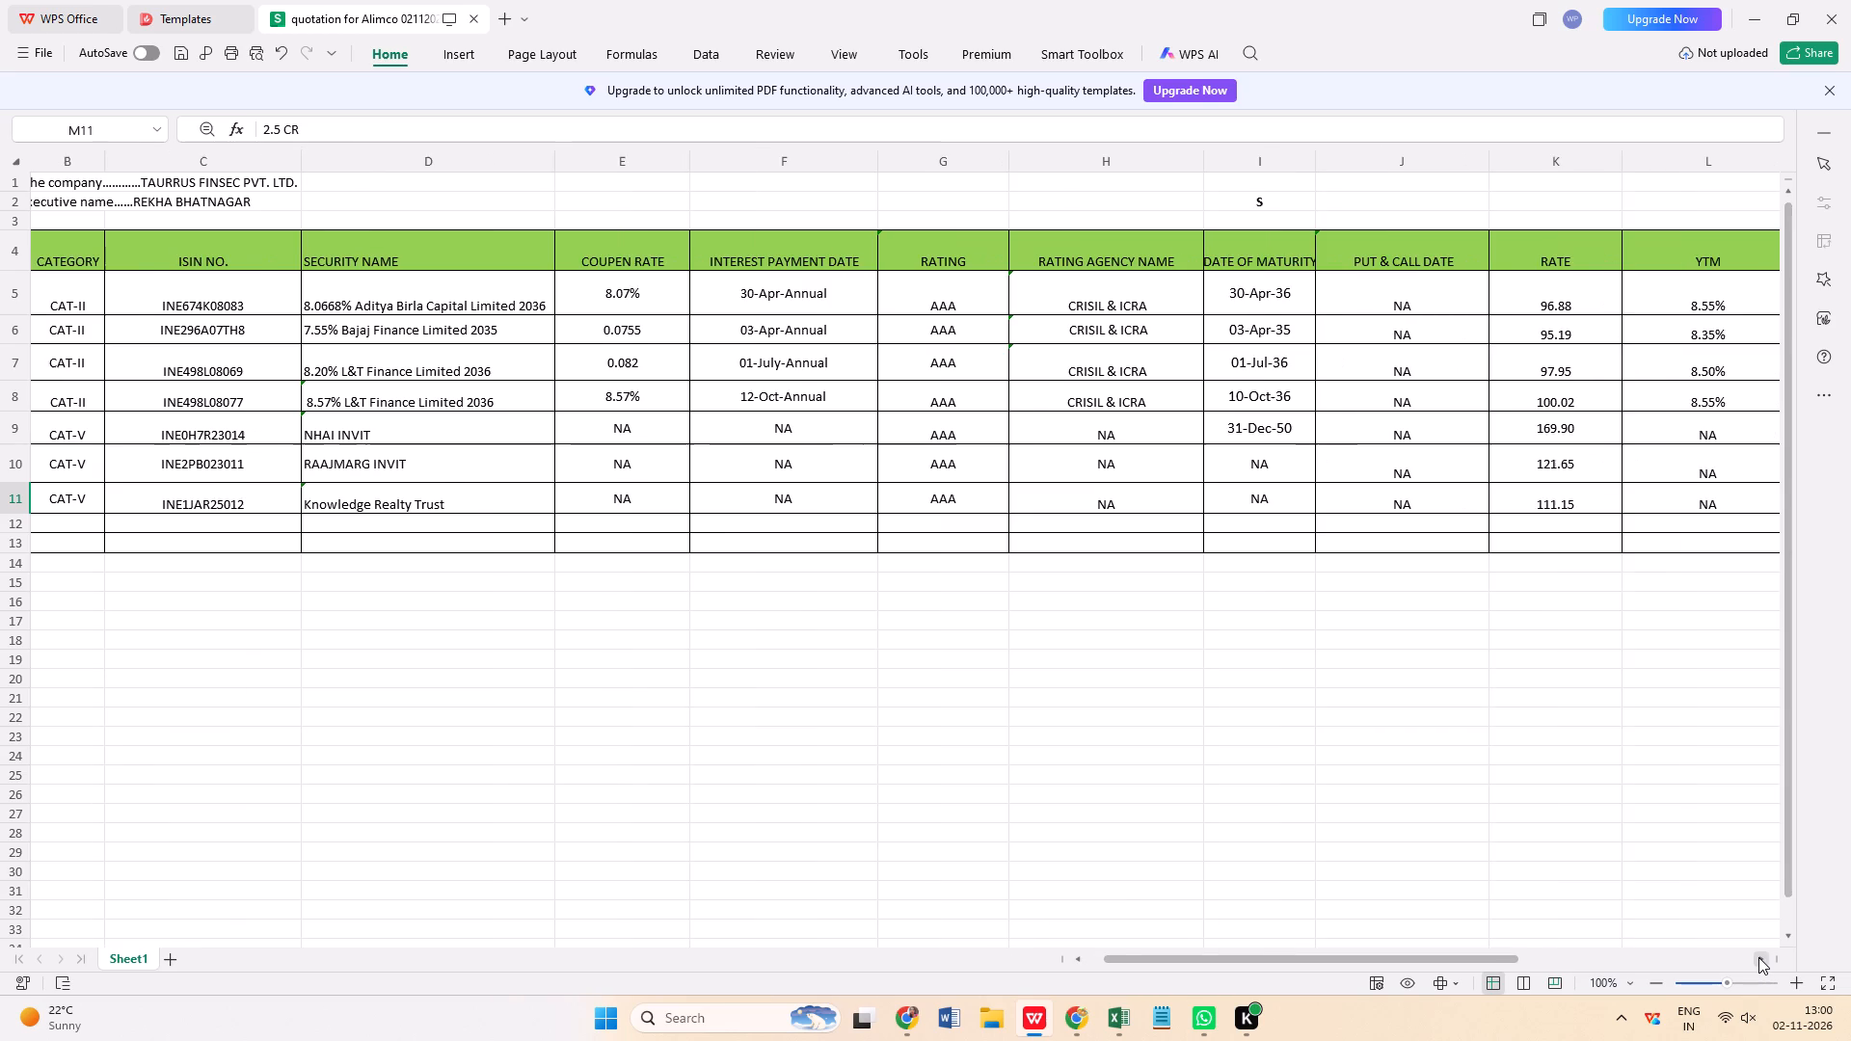
{"action": "left_click", "coordinate": [1758, 957]}
{"action": "left_click", "coordinate": [1758, 956]}
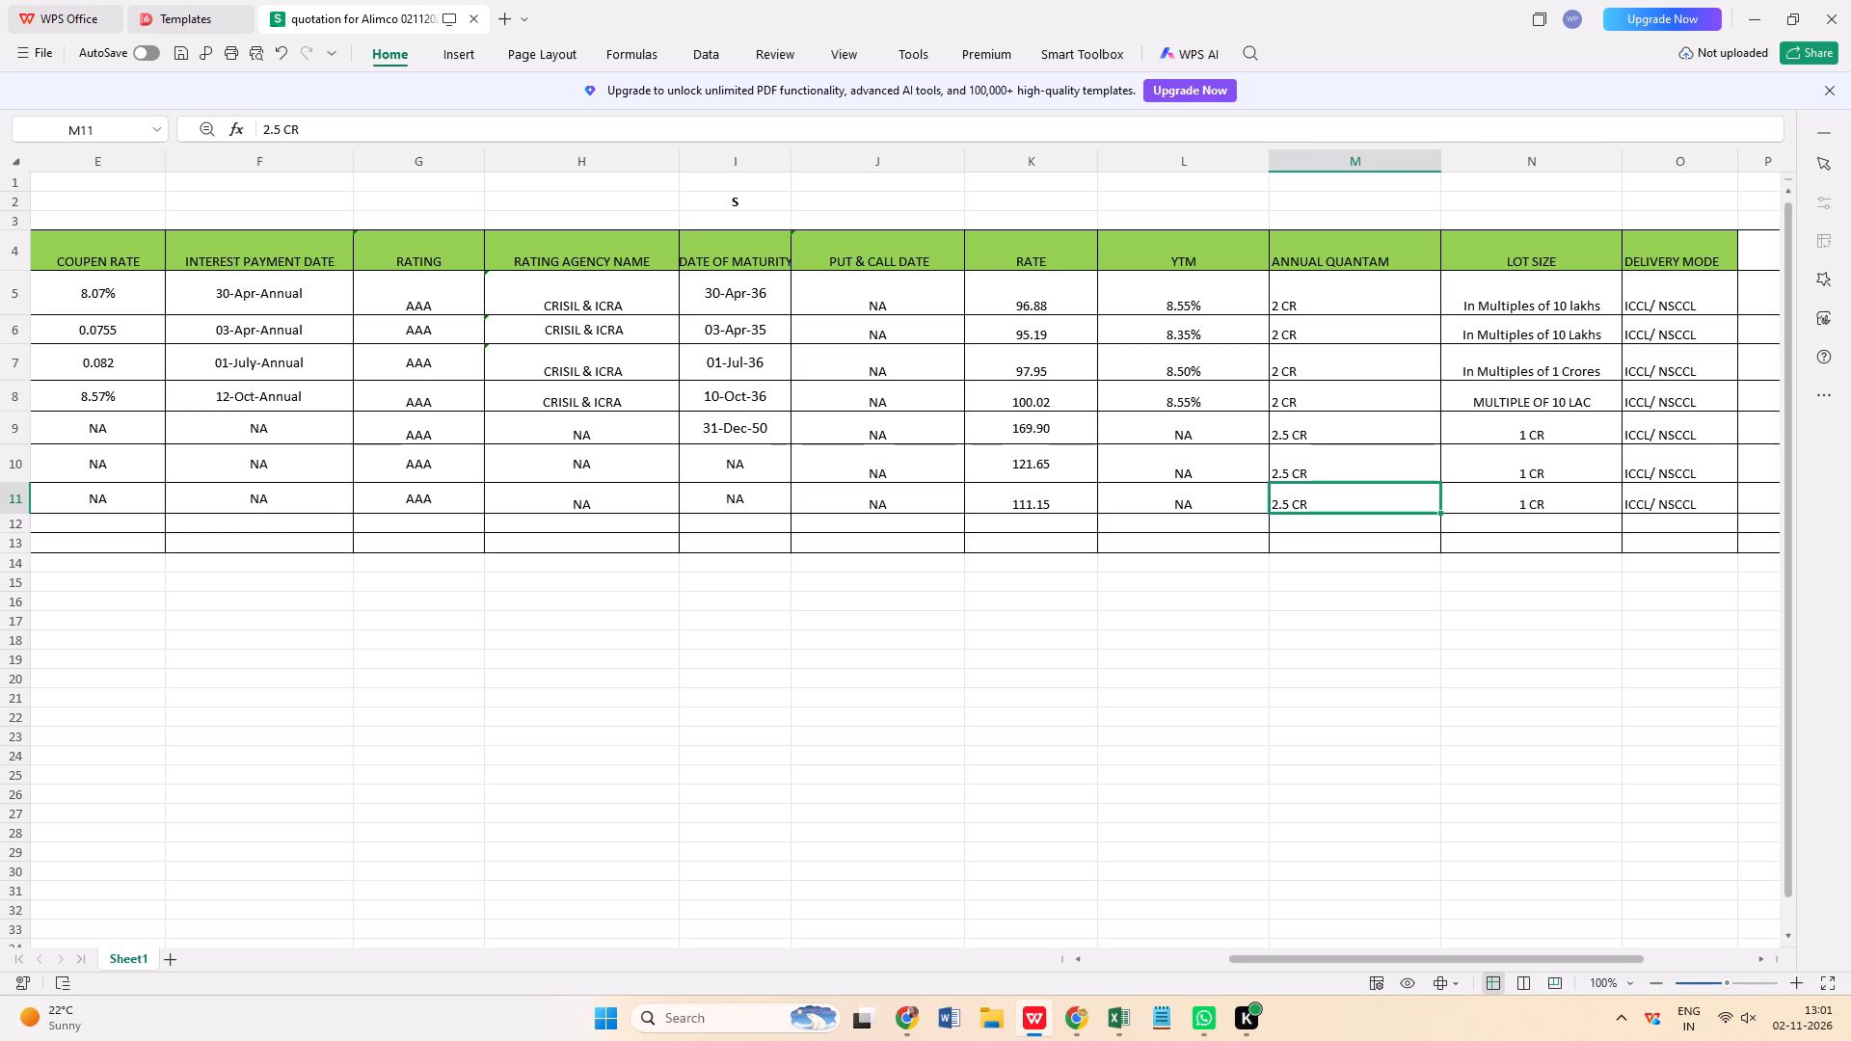
{"action": "left_click", "coordinate": [754, 202]}
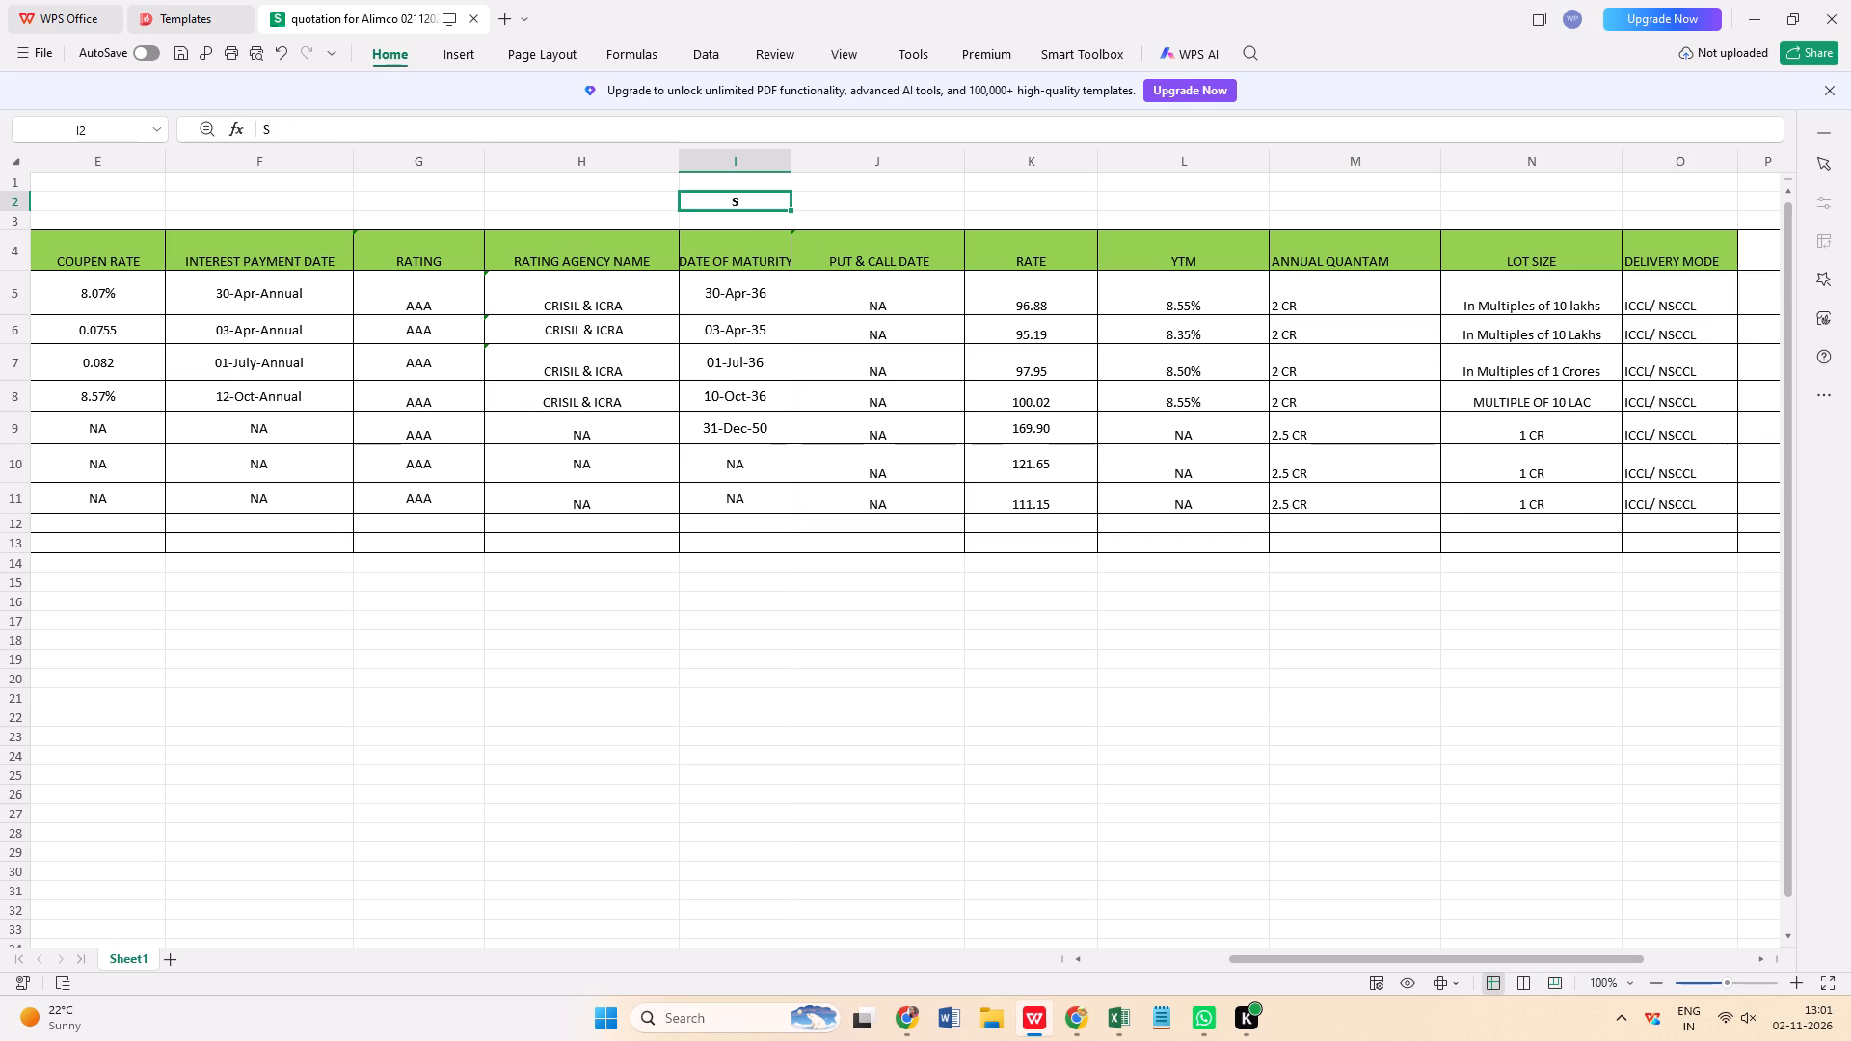
{"action": "key", "text": "BackSpace"}
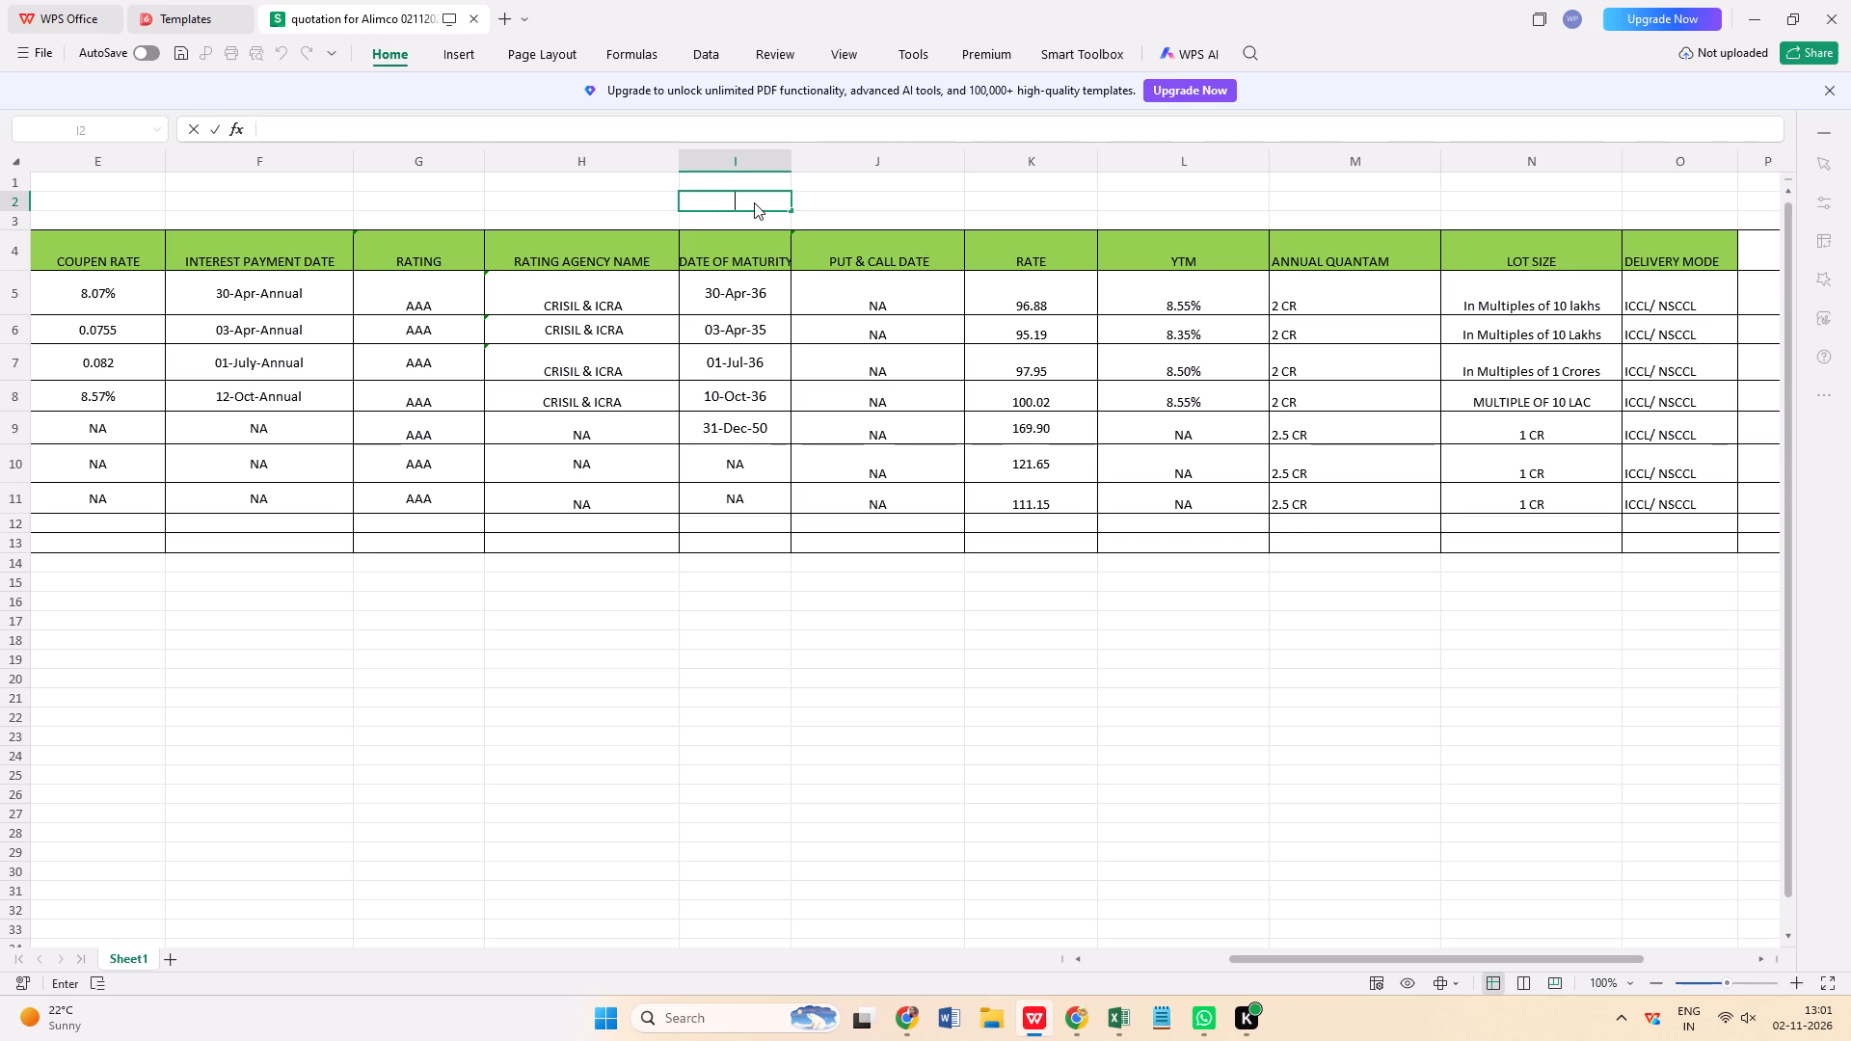
{"action": "type", "text": "01"}
{"action": "key", "text": "BackSpace"}
{"action": "type", "text": "2/11/20"}
{"action": "type", "text": "26"}
{"action": "key", "text": "Return"}
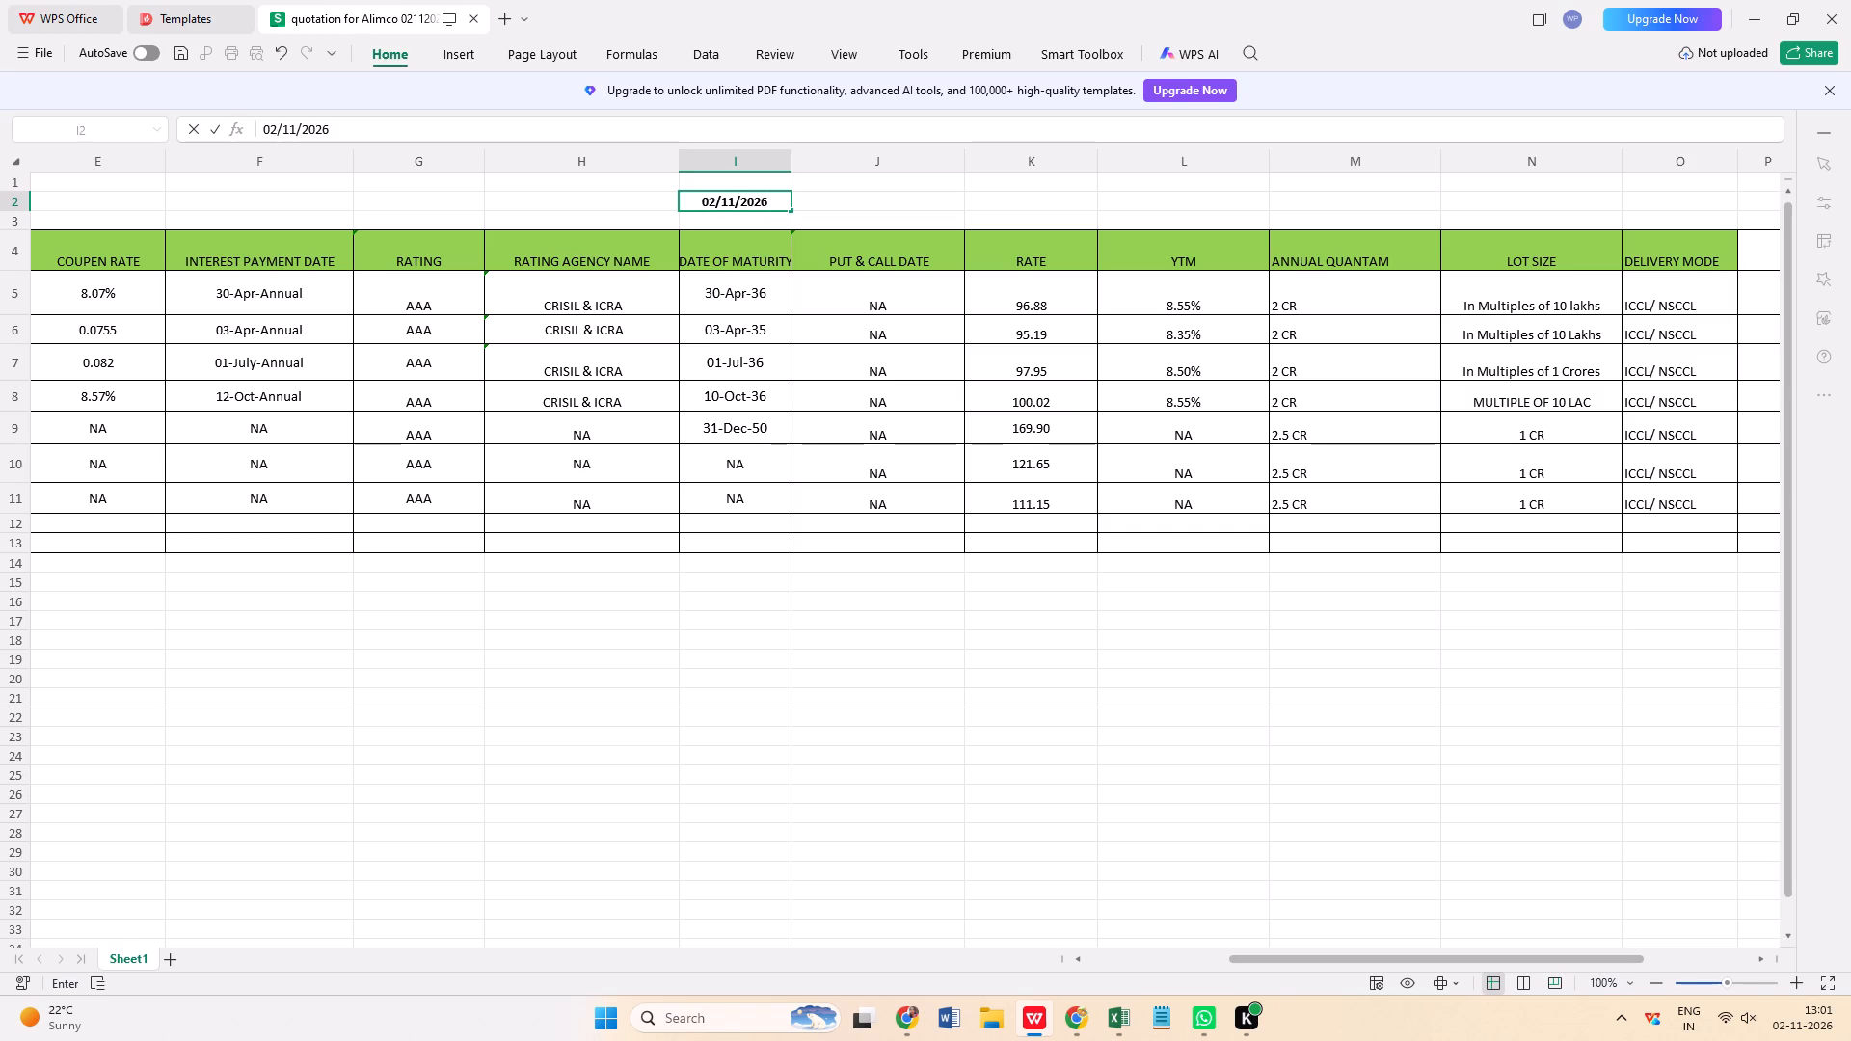
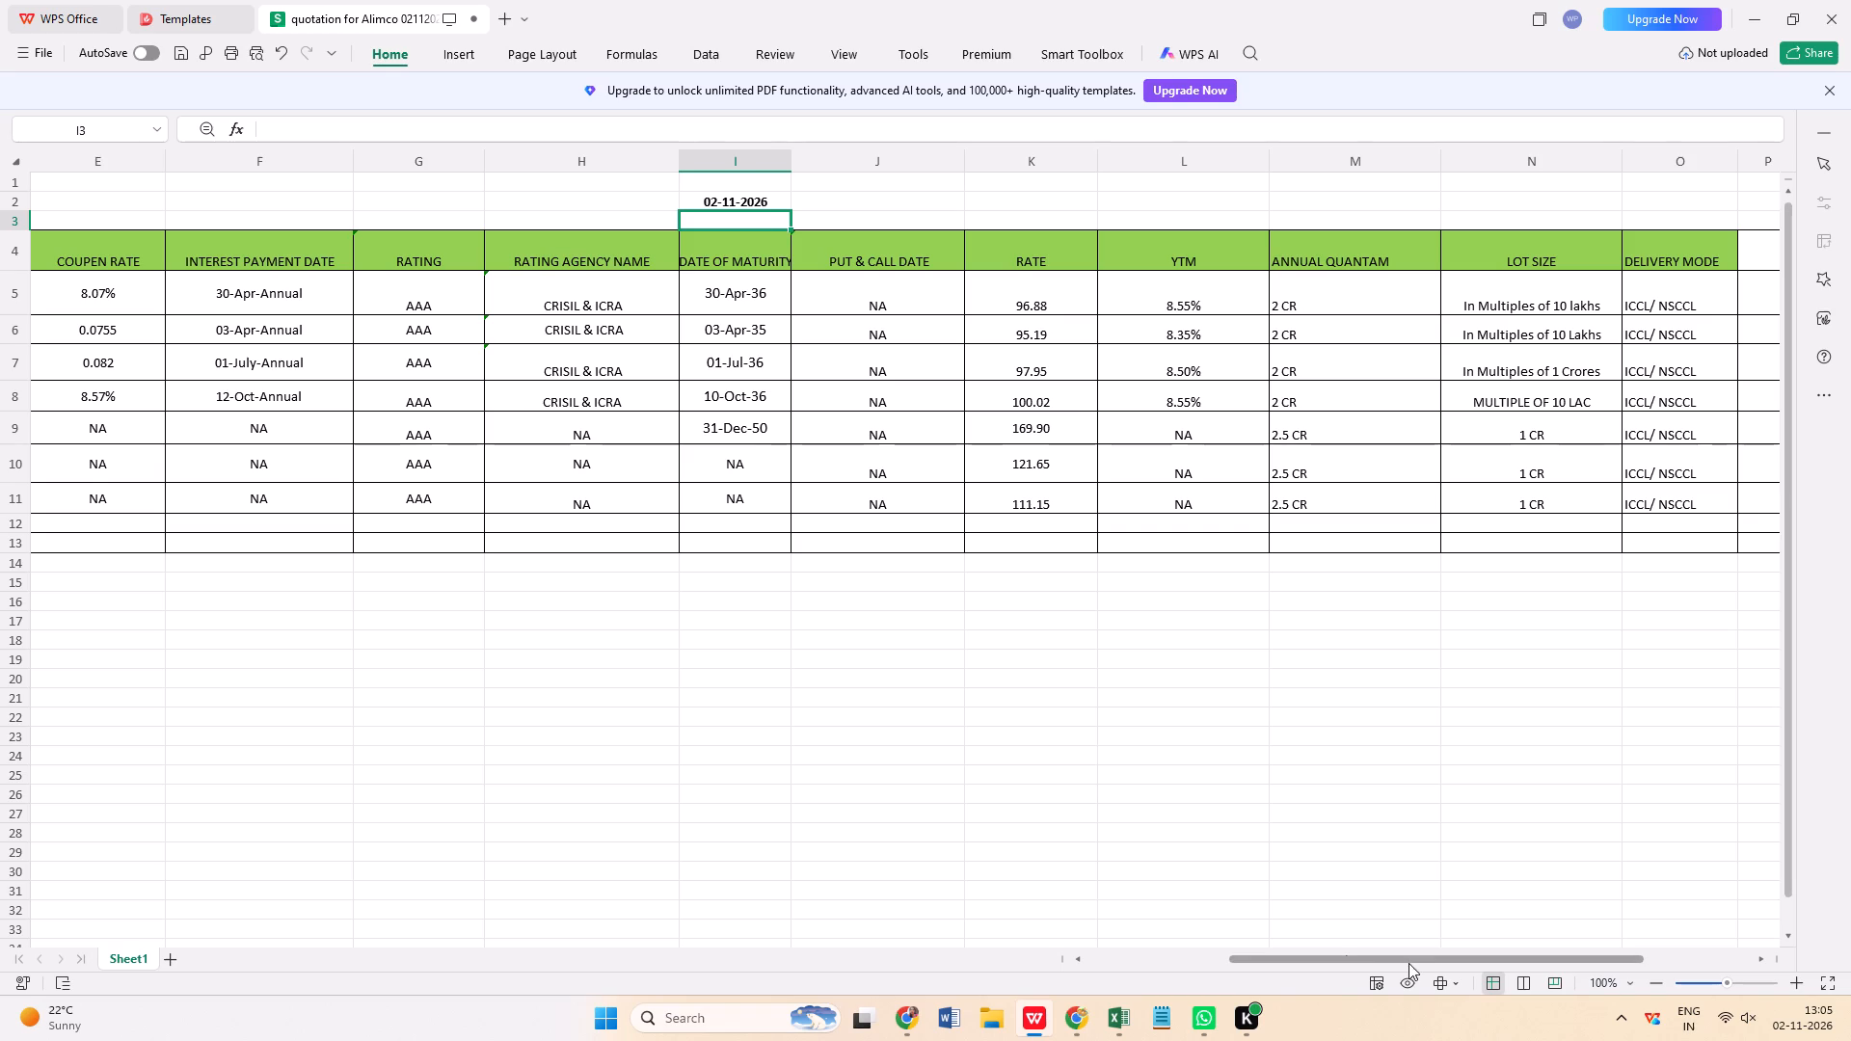
Review the whole quotation table across all columns, from the serial numbers and security names to the lot size and delivery mode.
{"action": "left_click_drag", "start_coordinate": [1378, 959], "coordinate": [1103, 961]}
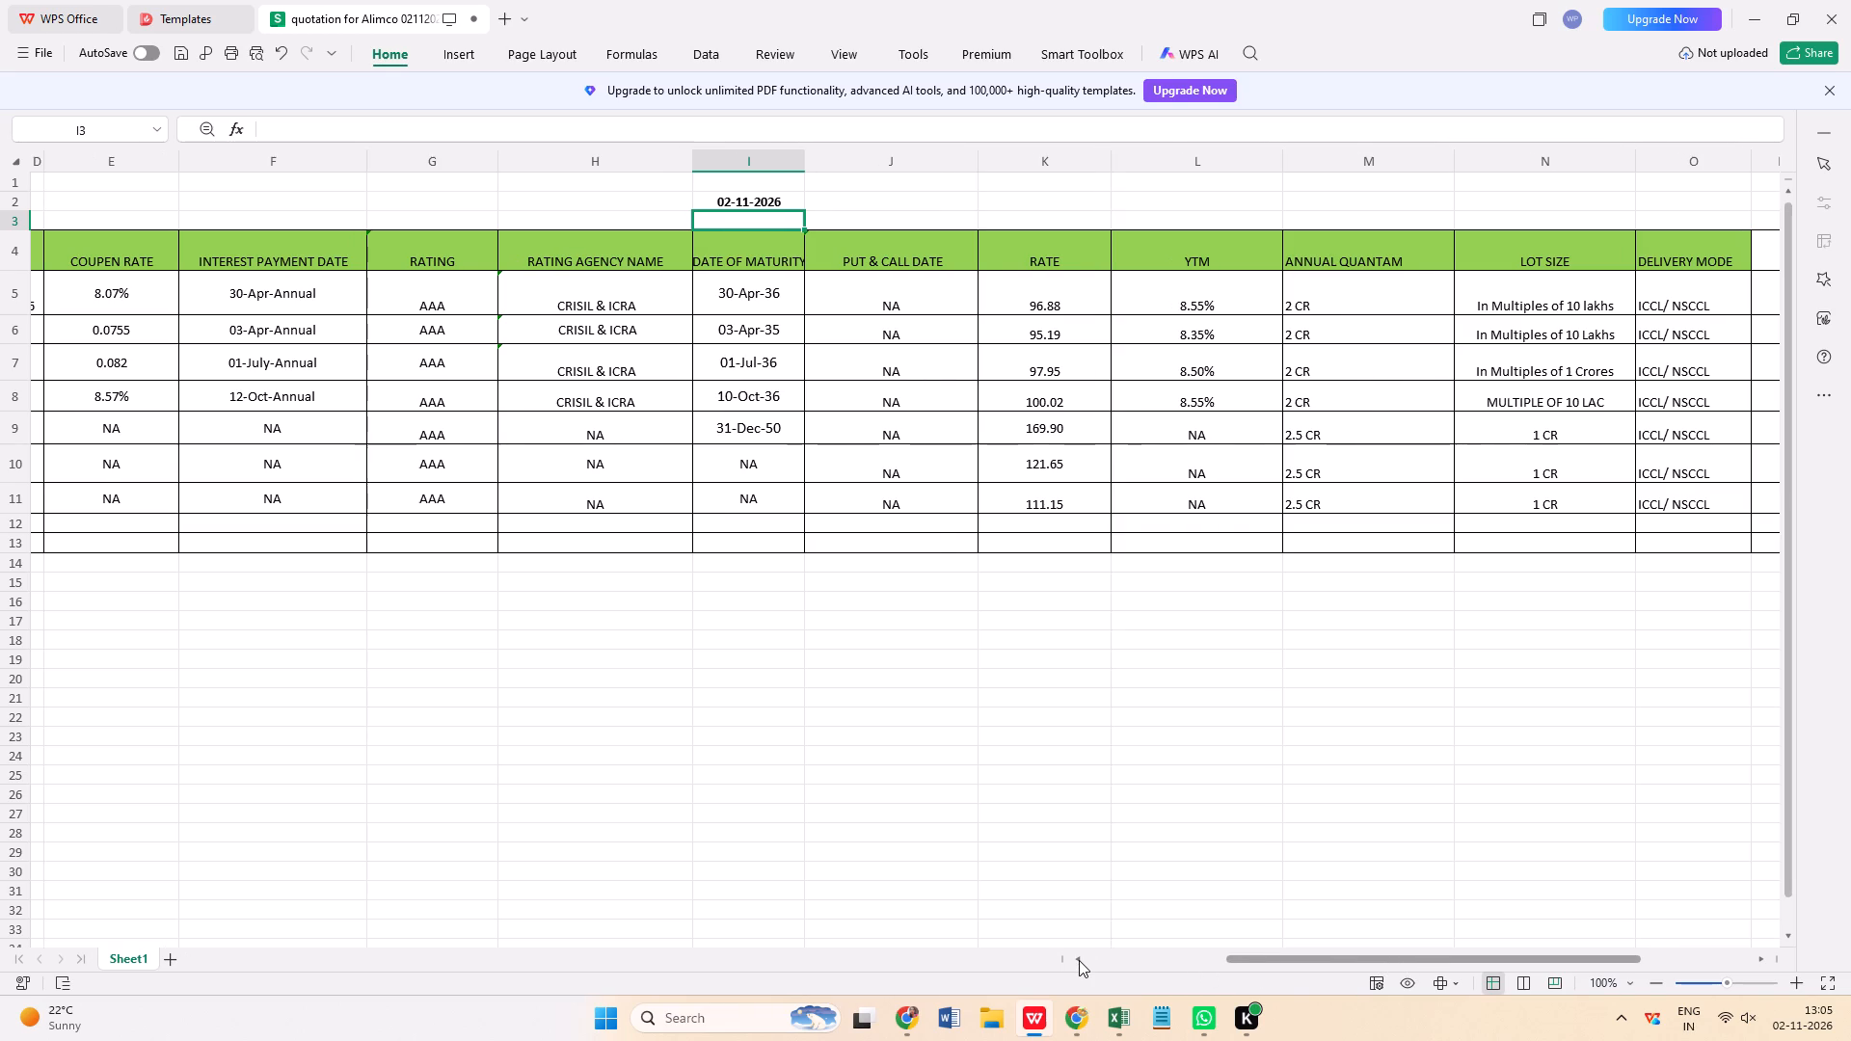
{"action": "triple_click", "coordinate": [1079, 960]}
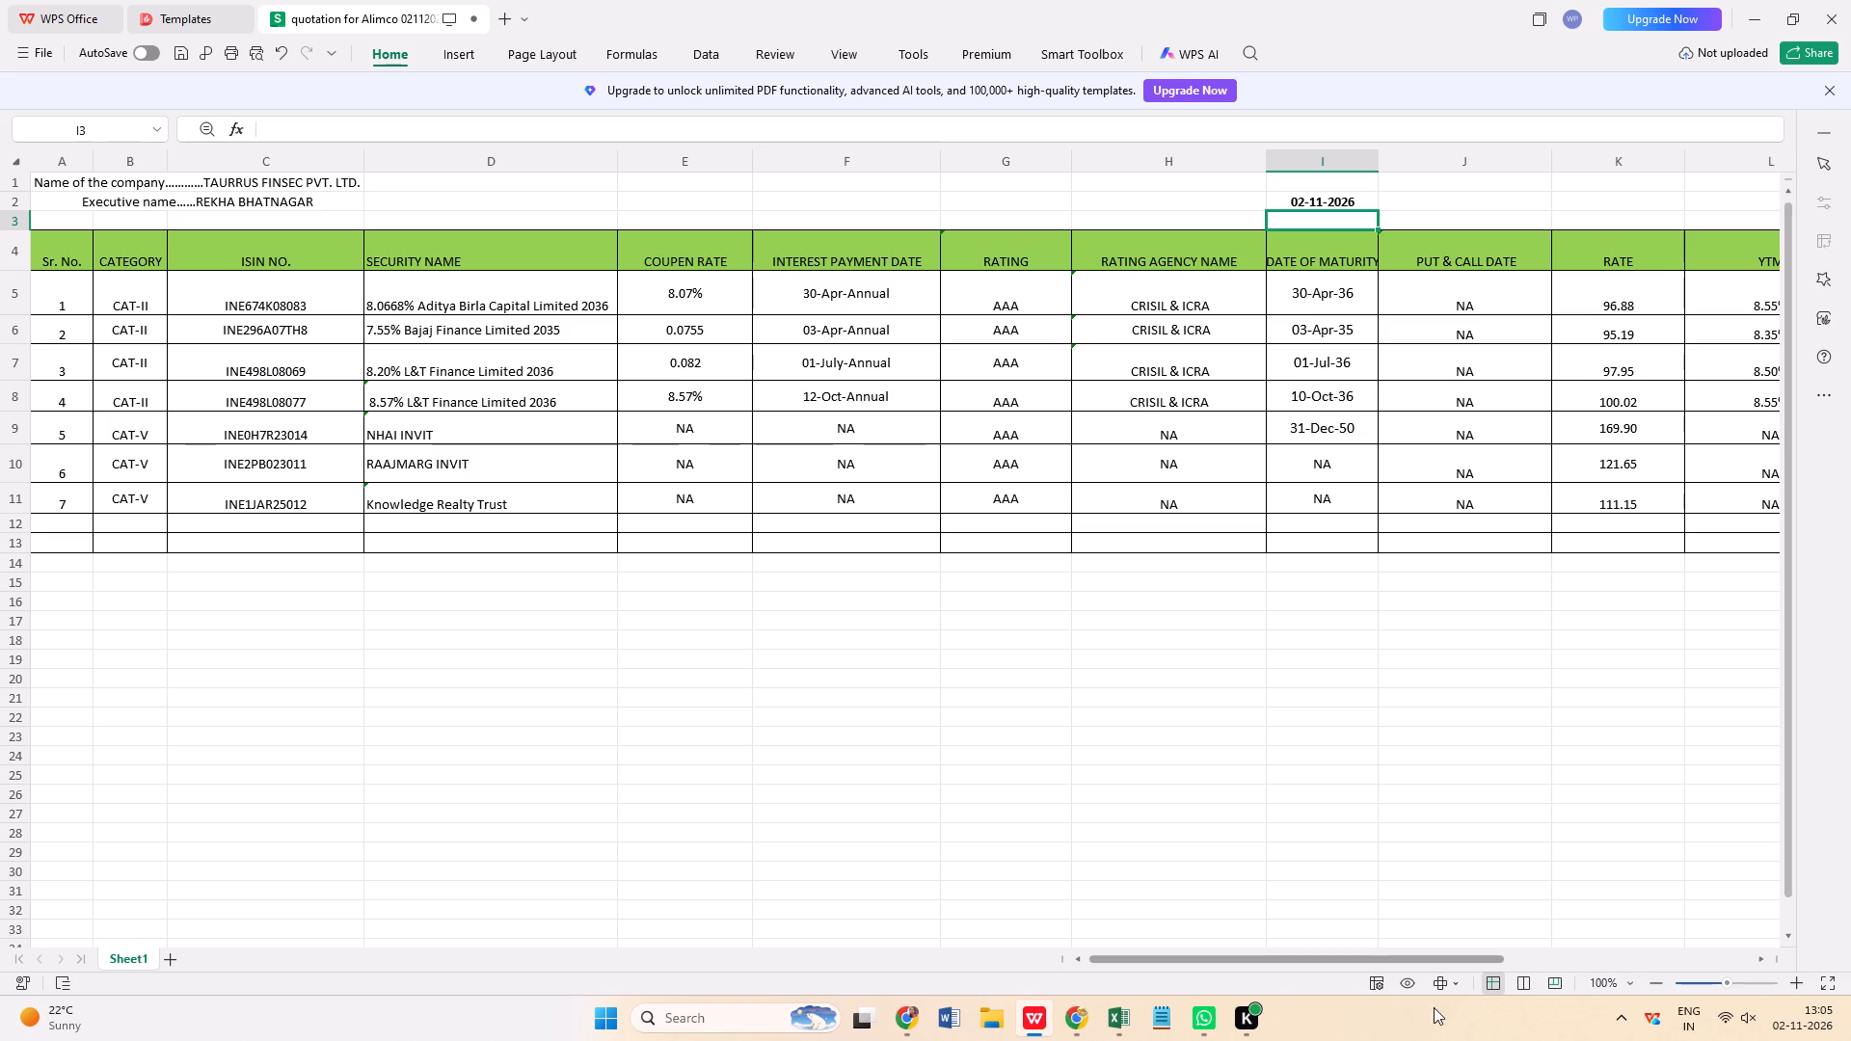
{"action": "left_click", "coordinate": [1758, 959]}
{"action": "left_click", "coordinate": [1758, 959]}
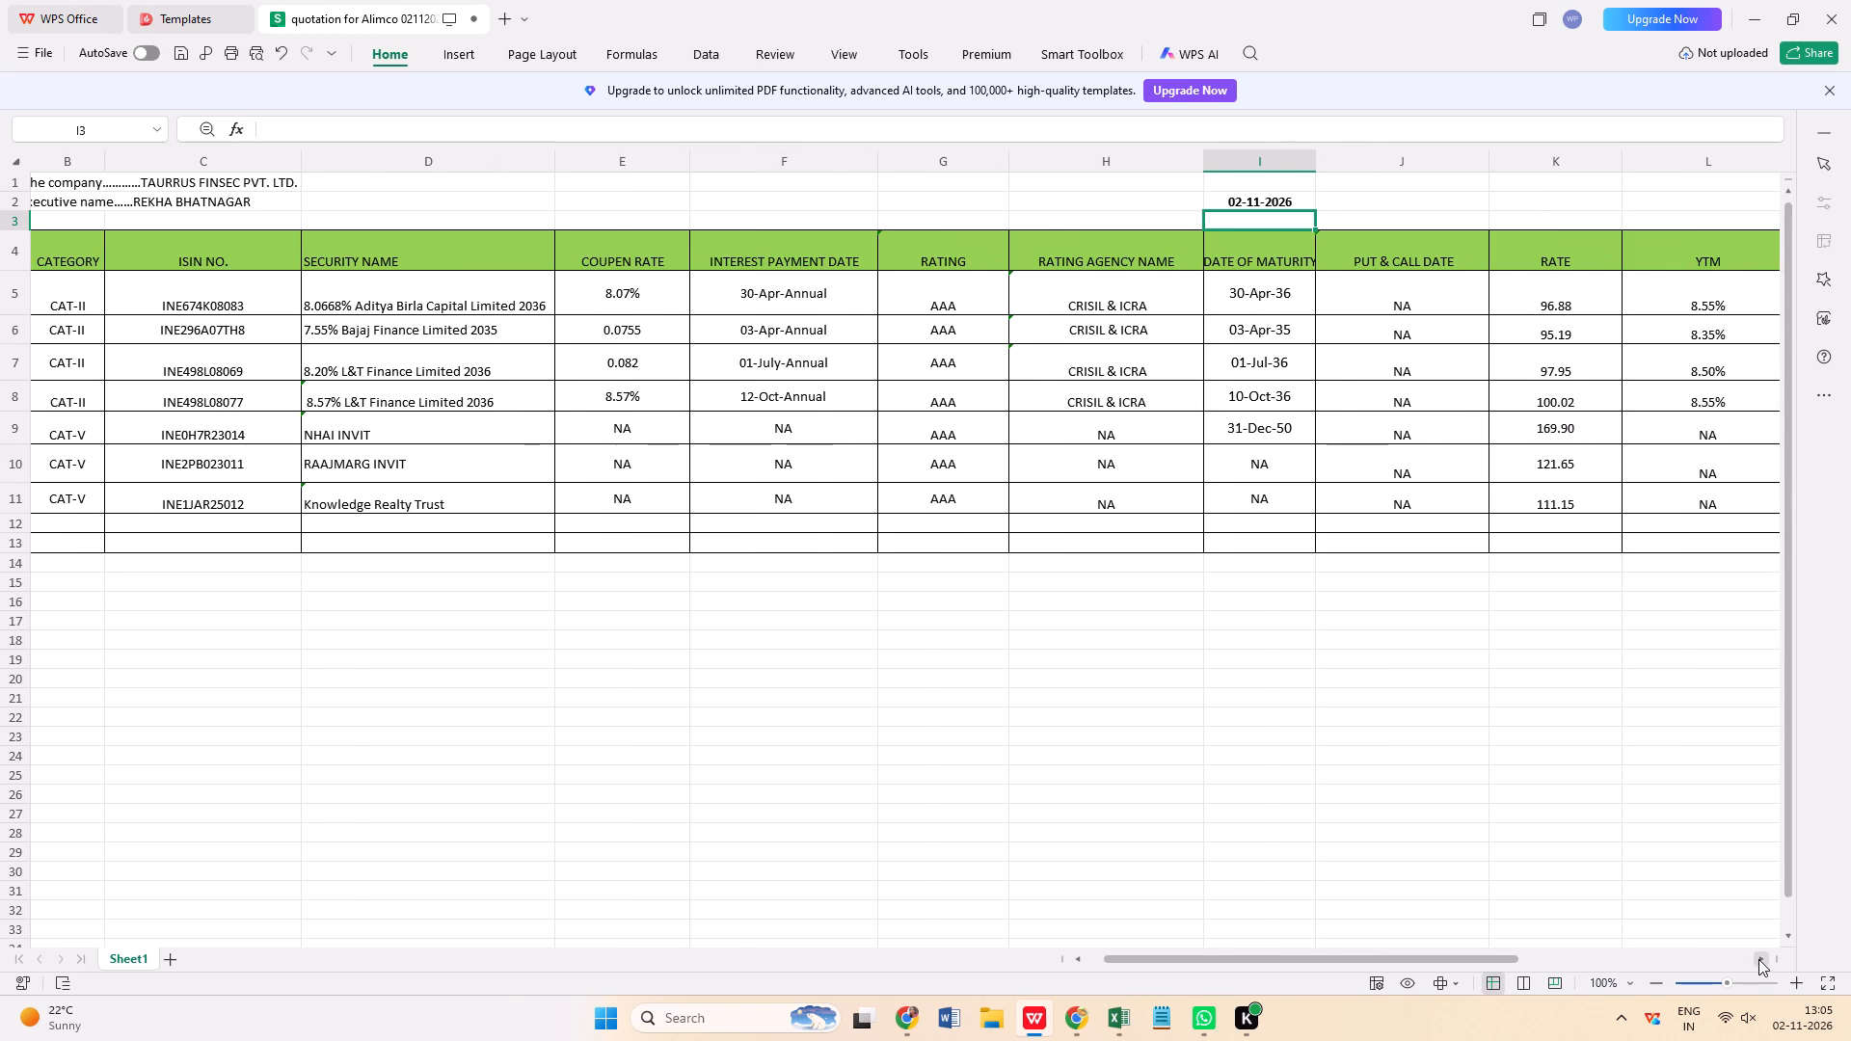
{"action": "left_click", "coordinate": [1758, 959]}
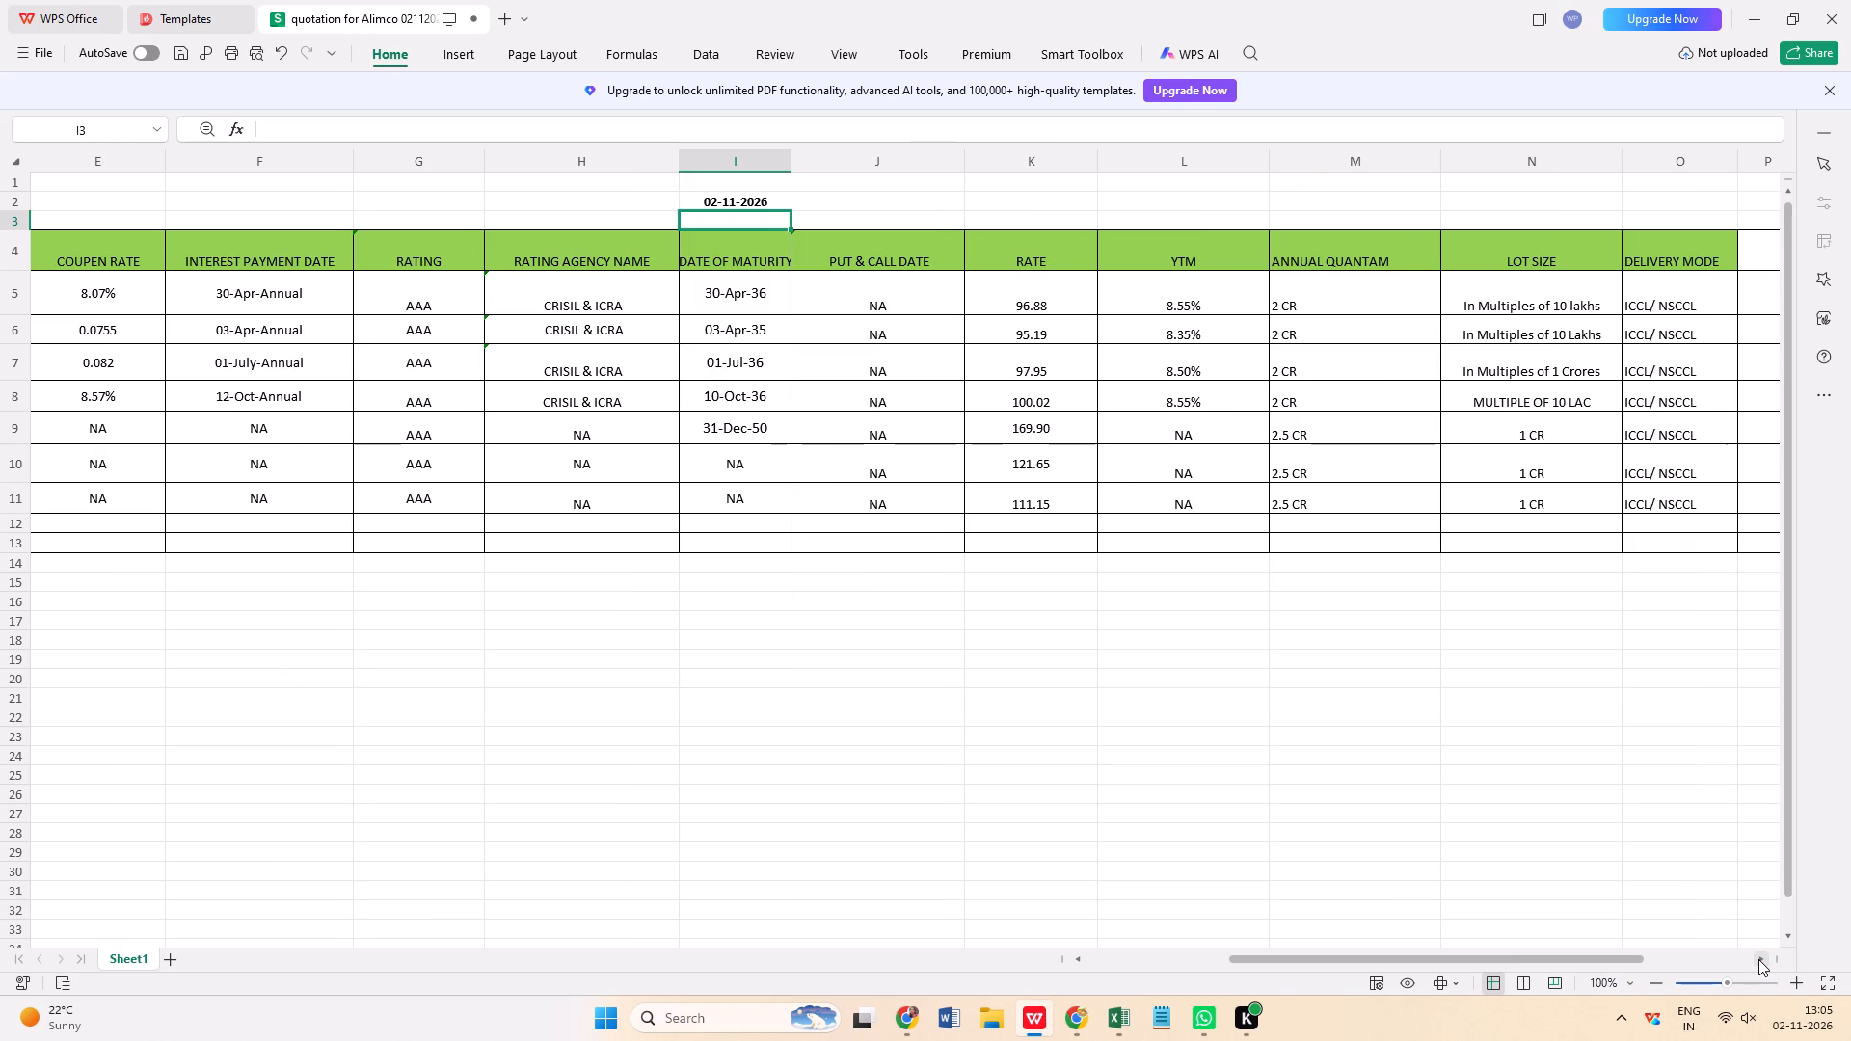
{"action": "left_click", "coordinate": [1507, 433]}
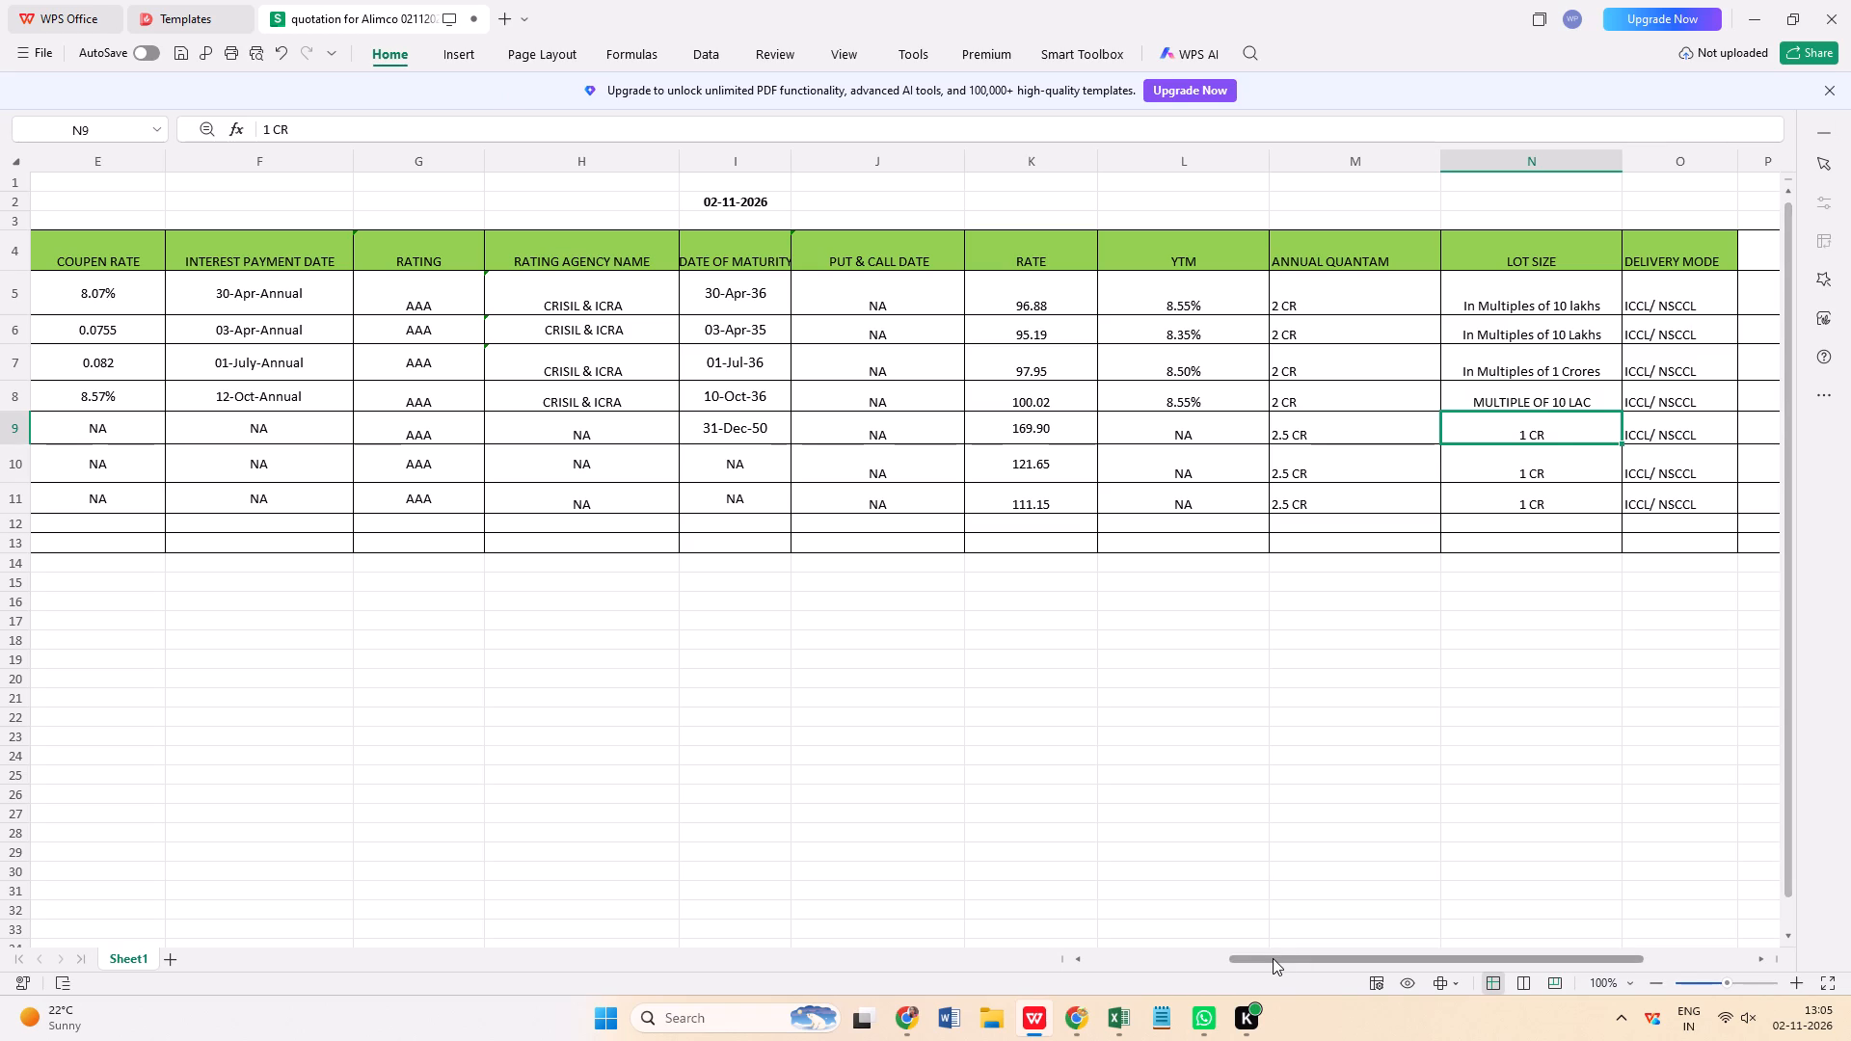
{"action": "left_click_drag", "start_coordinate": [1273, 958], "coordinate": [1161, 951]}
{"action": "triple_click", "coordinate": [1081, 959]}
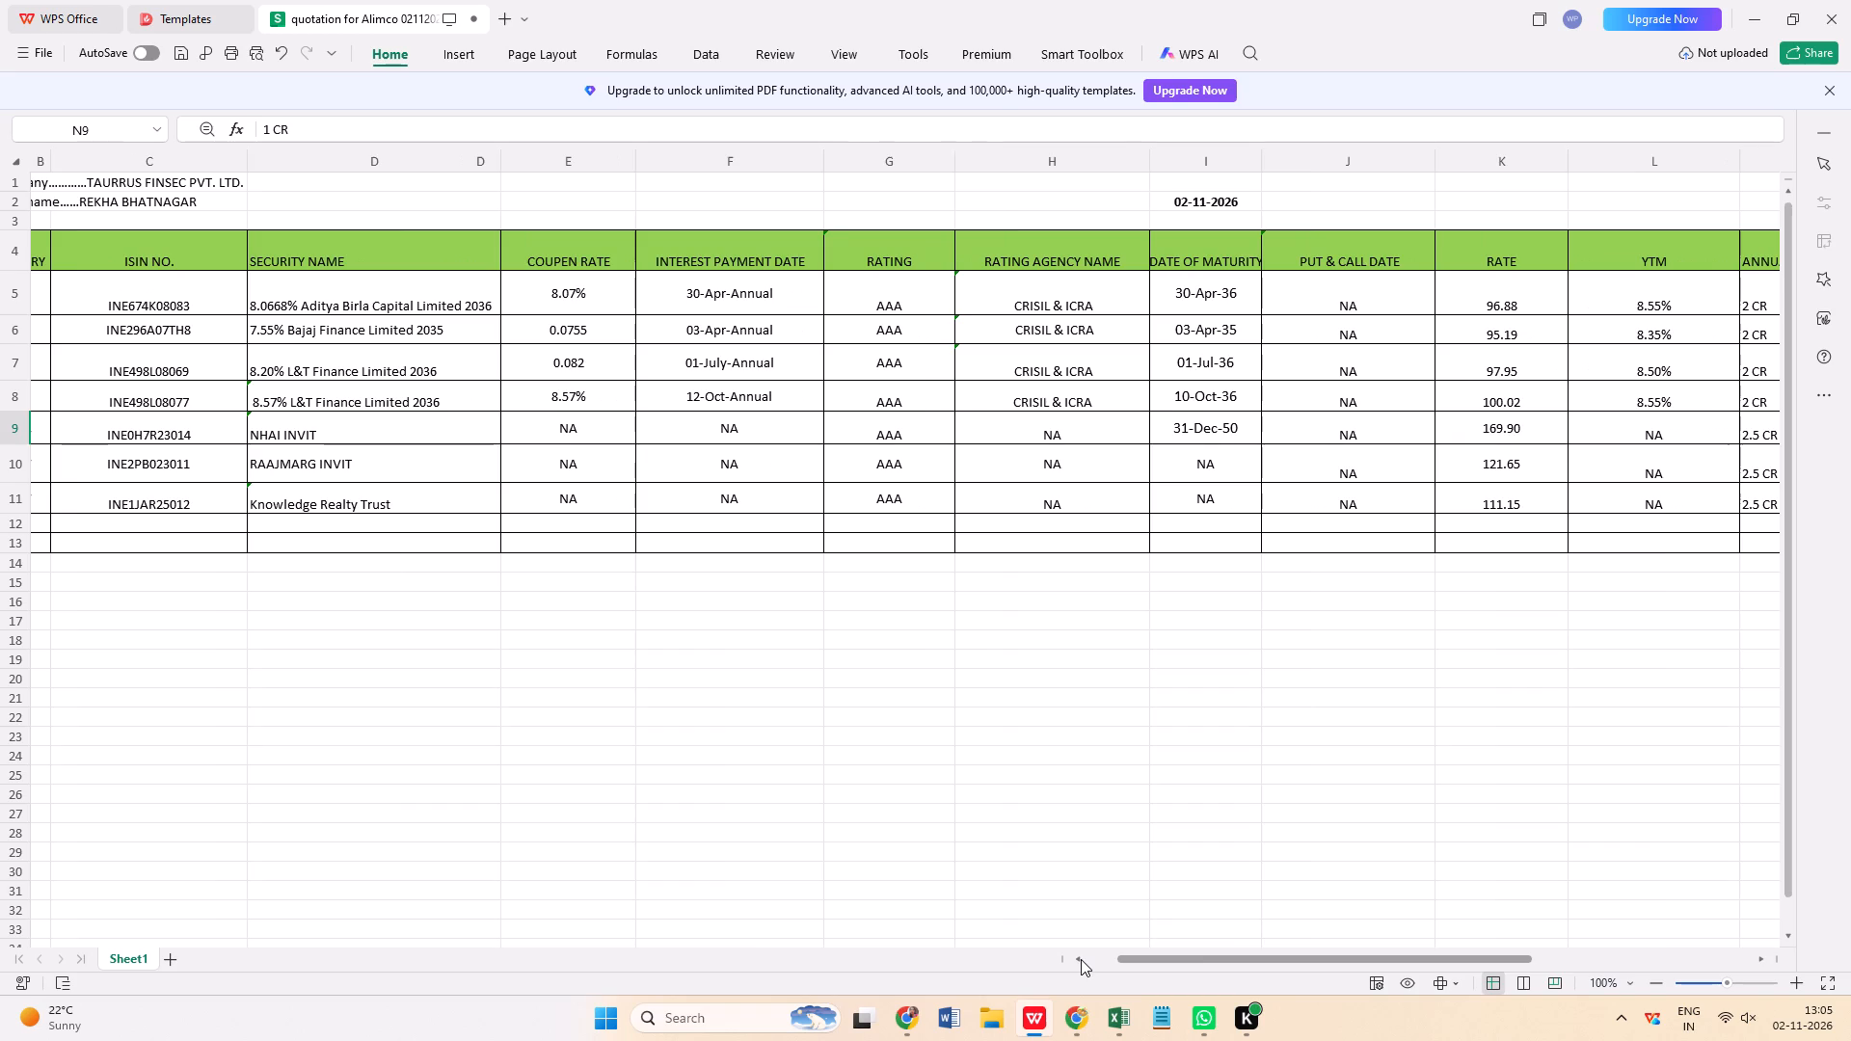
{"action": "double_click", "coordinate": [1081, 958]}
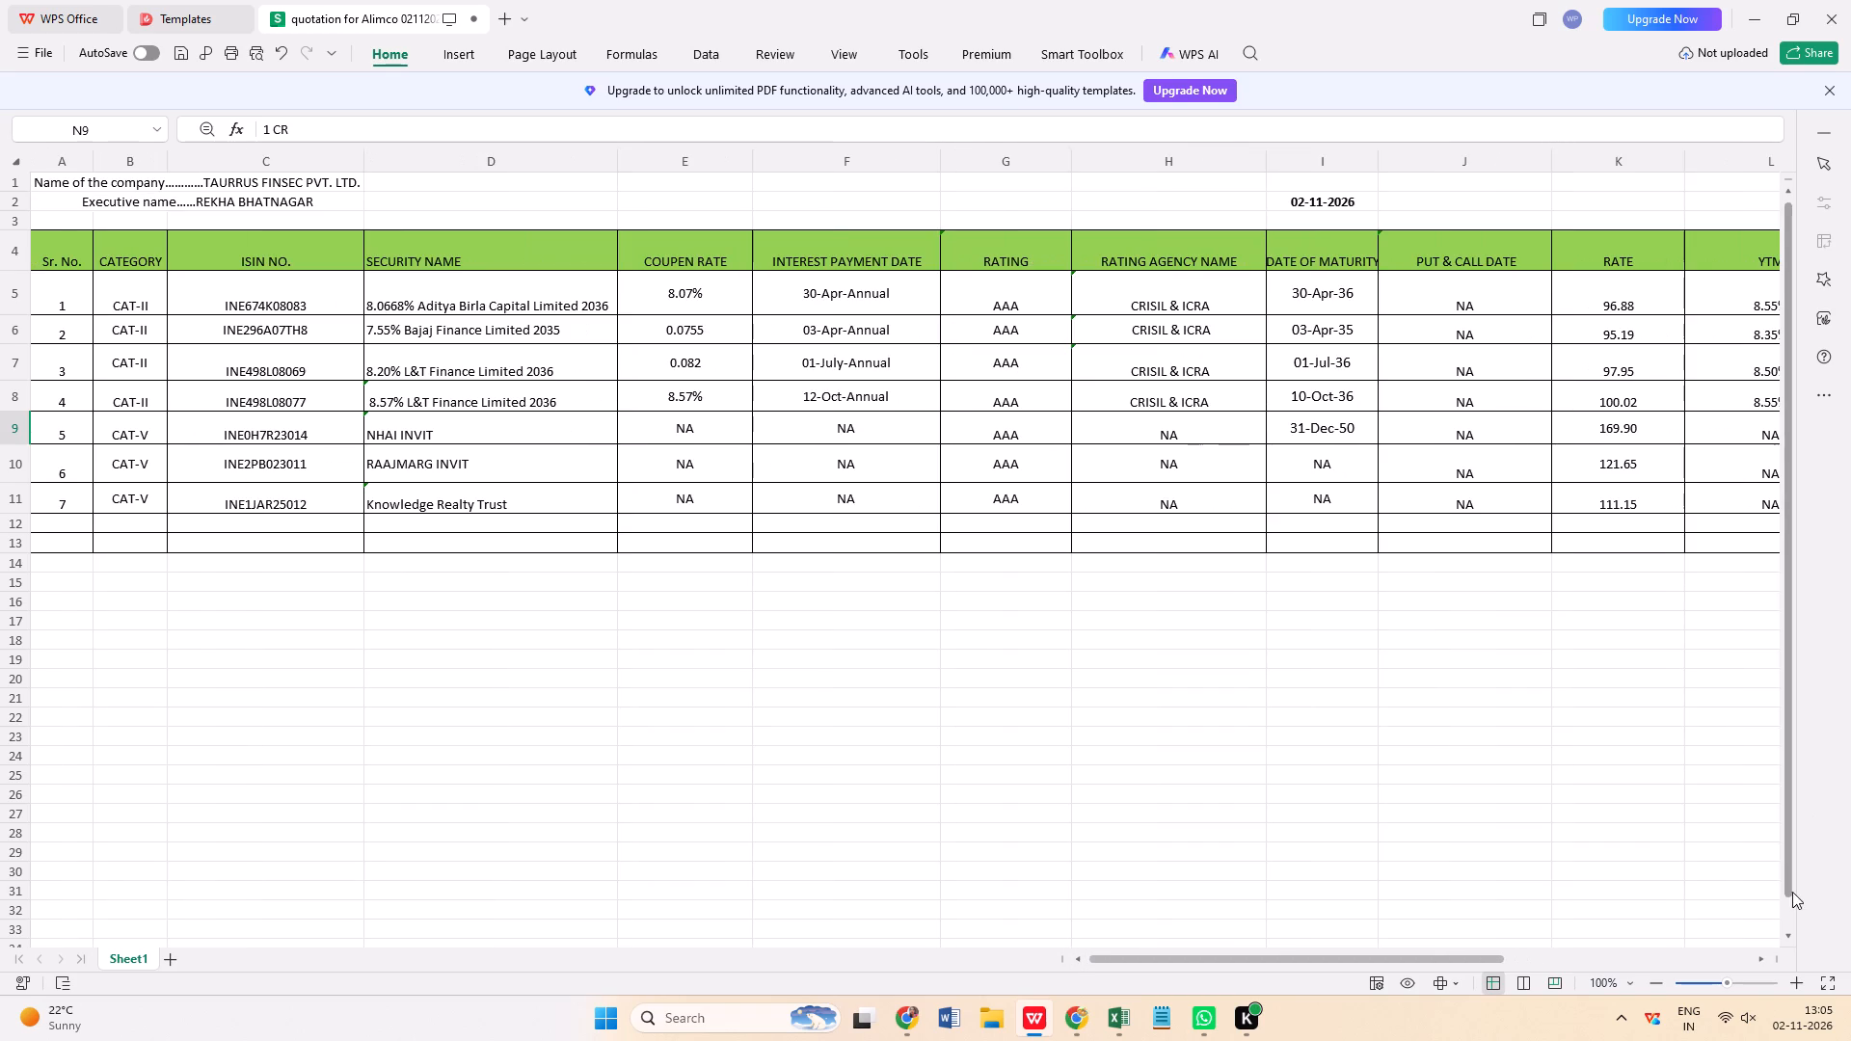
{"action": "double_click", "coordinate": [1760, 954]}
{"action": "left_click", "coordinate": [1760, 954]}
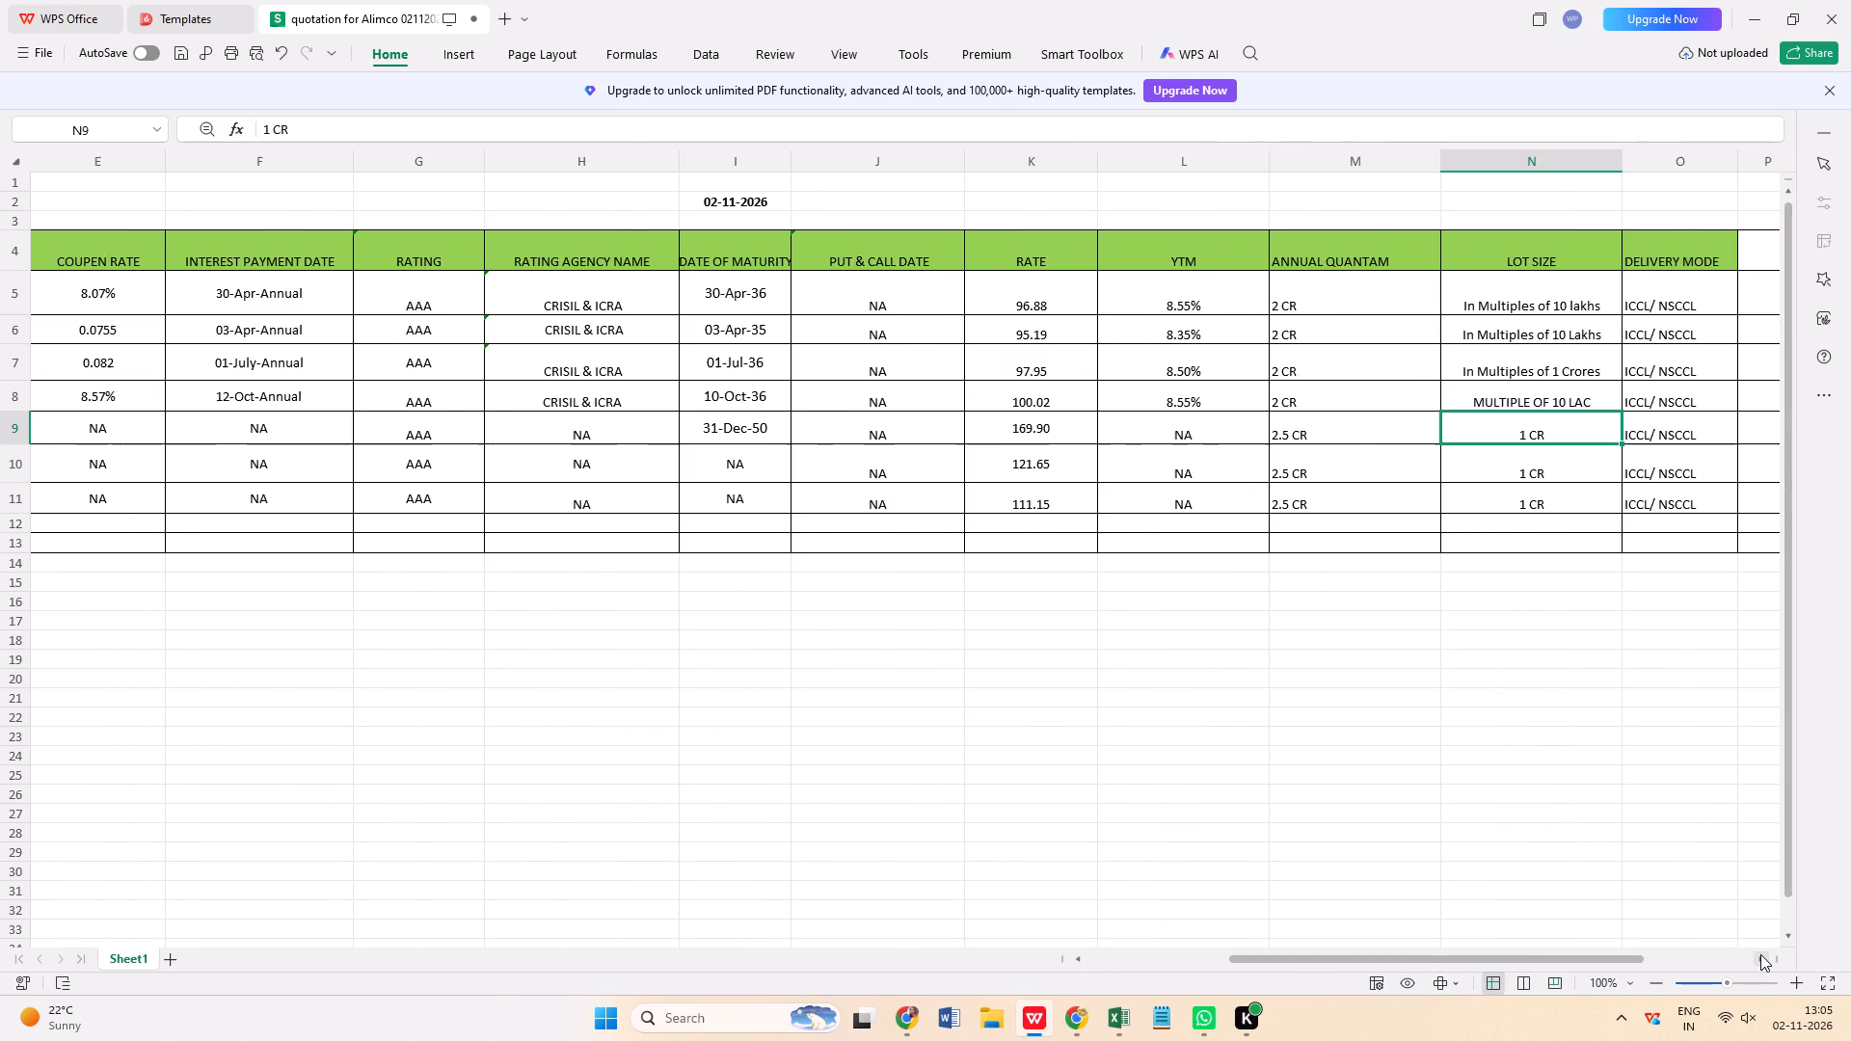
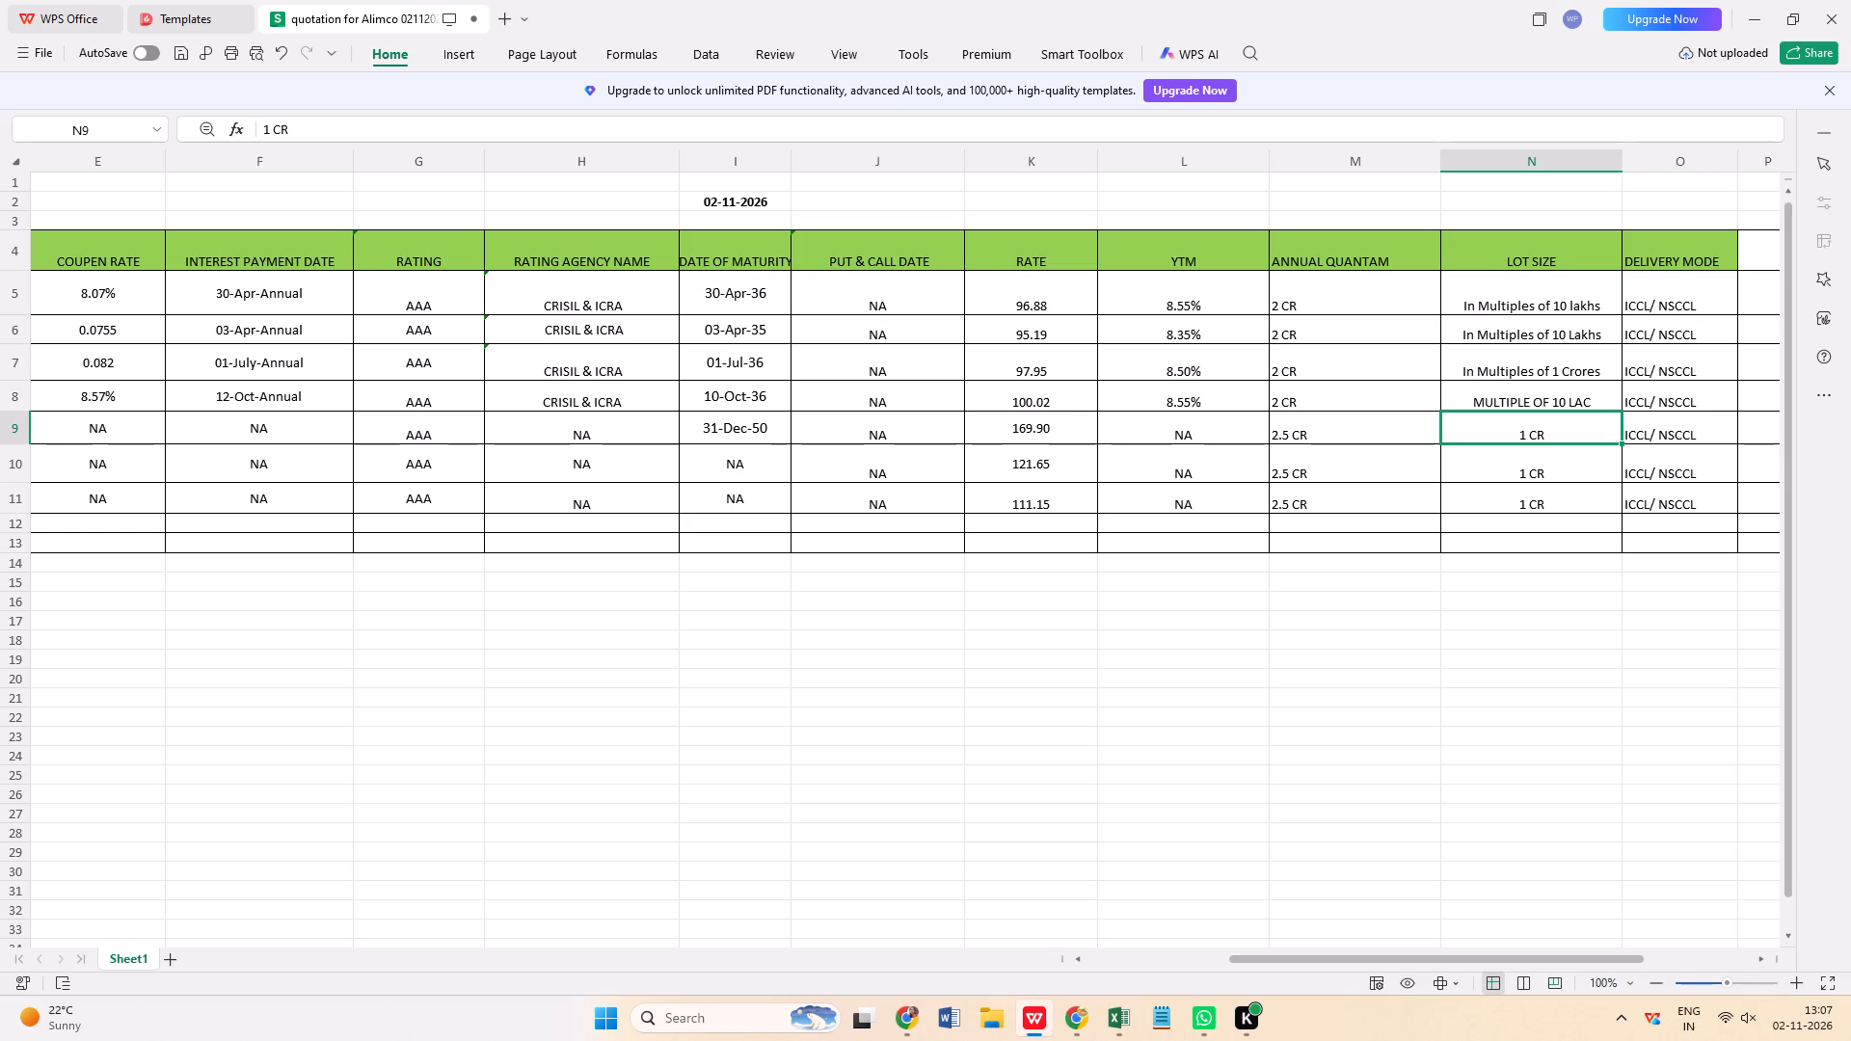
Set the Annual Quantam to 2 CR for the three securities in rows 9 to 11.
{"action": "left_click", "coordinate": [1289, 434]}
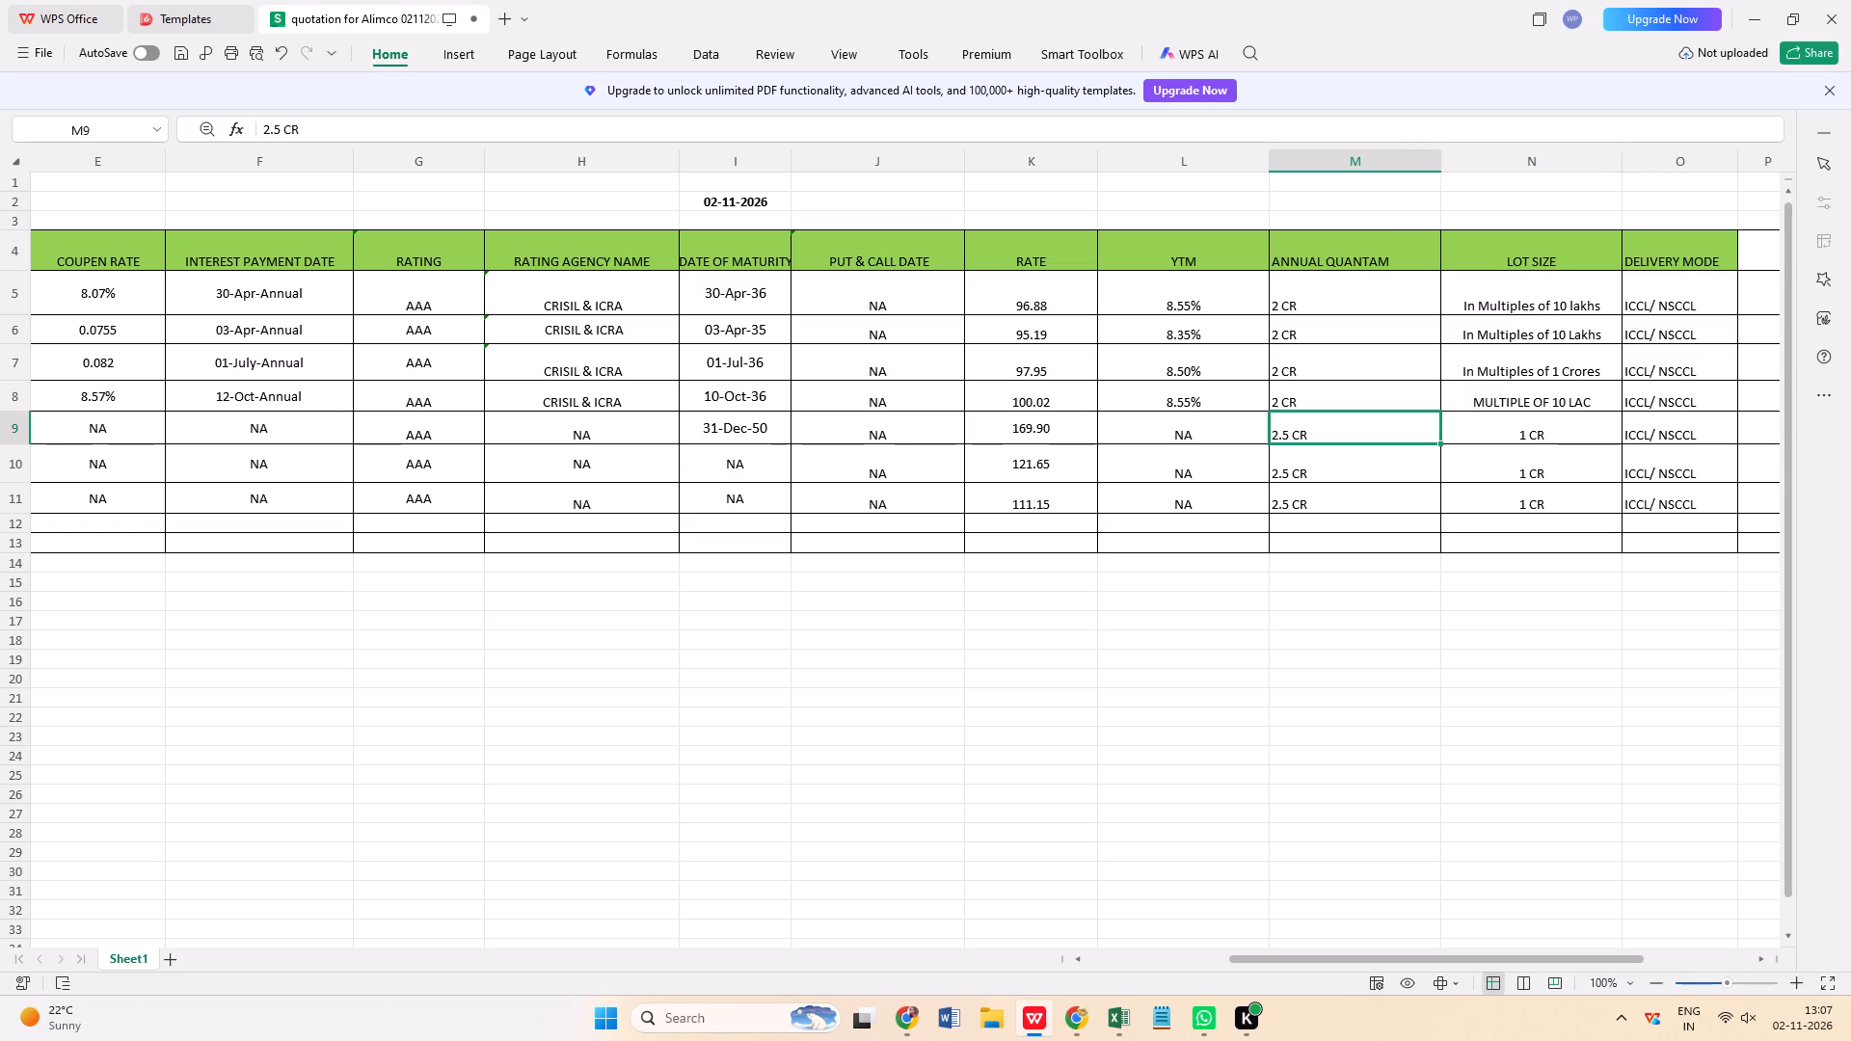
{"action": "key", "text": "2"}
{"action": "key", "text": "space"}
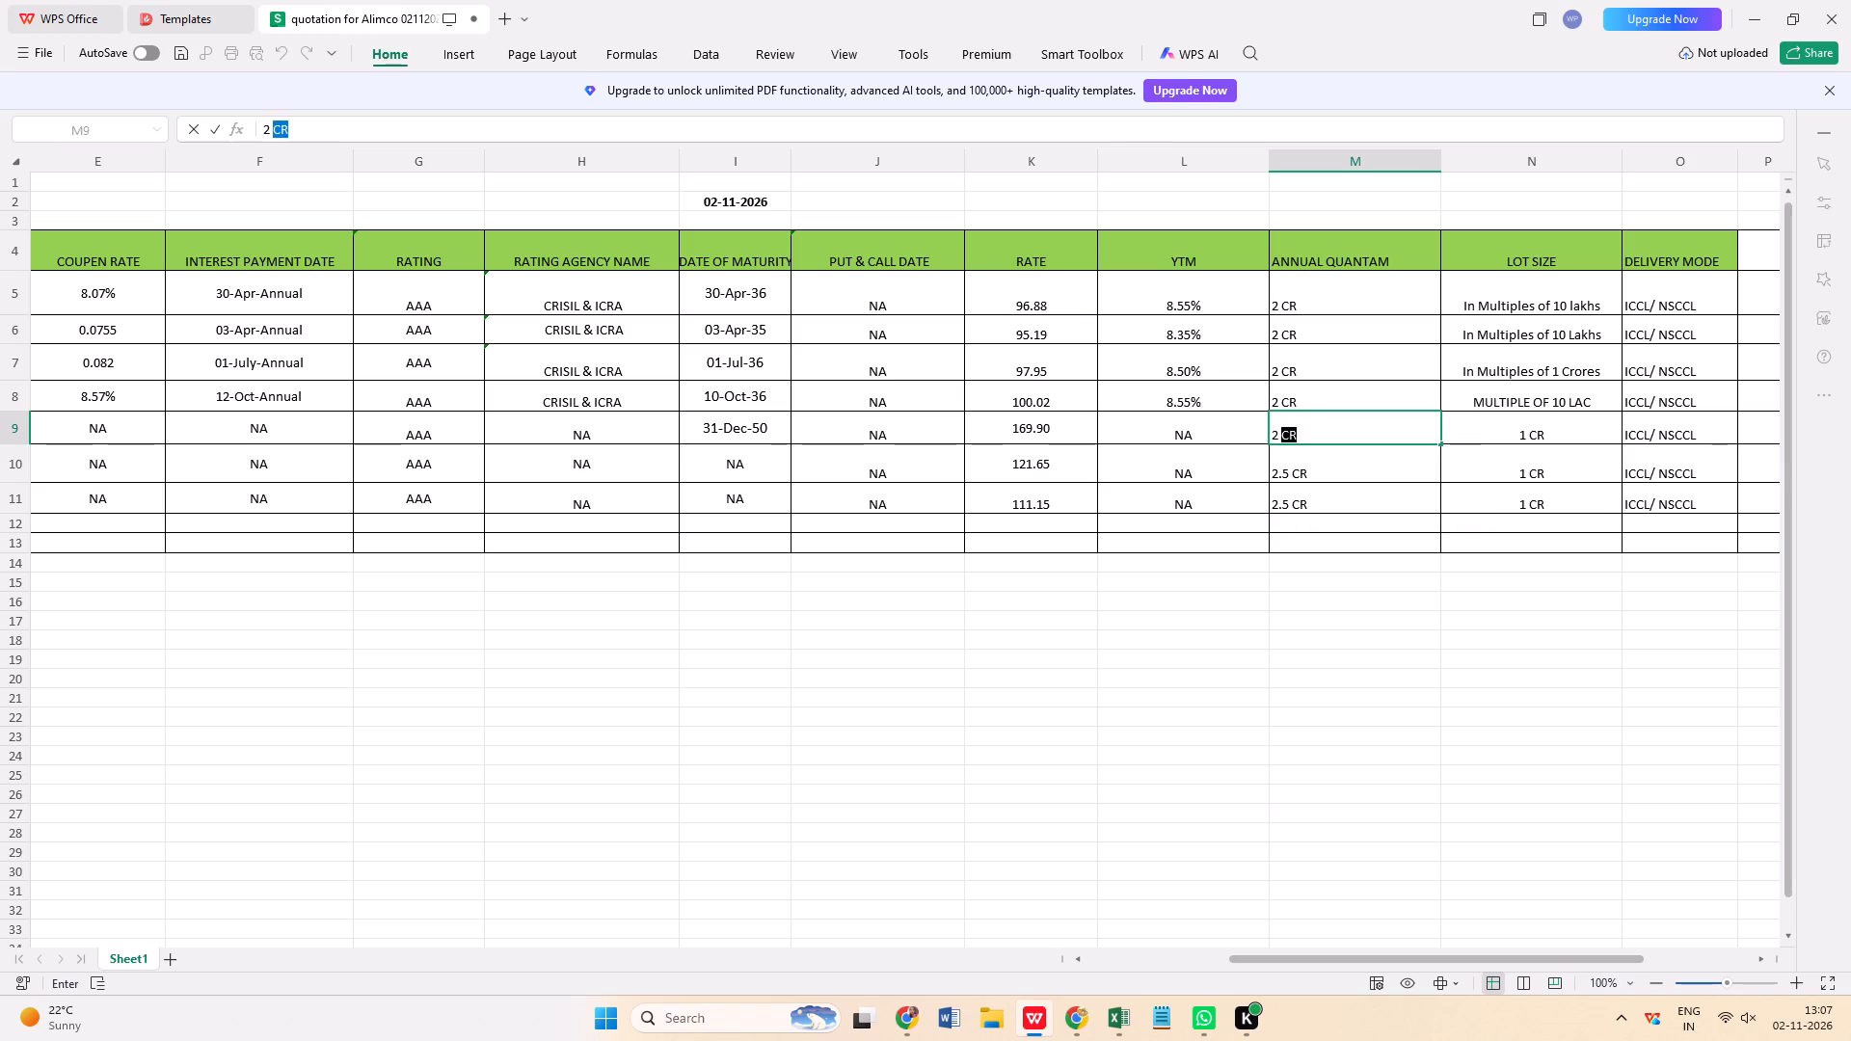
{"action": "left_click", "coordinate": [1302, 466]}
{"action": "key", "text": "2"}
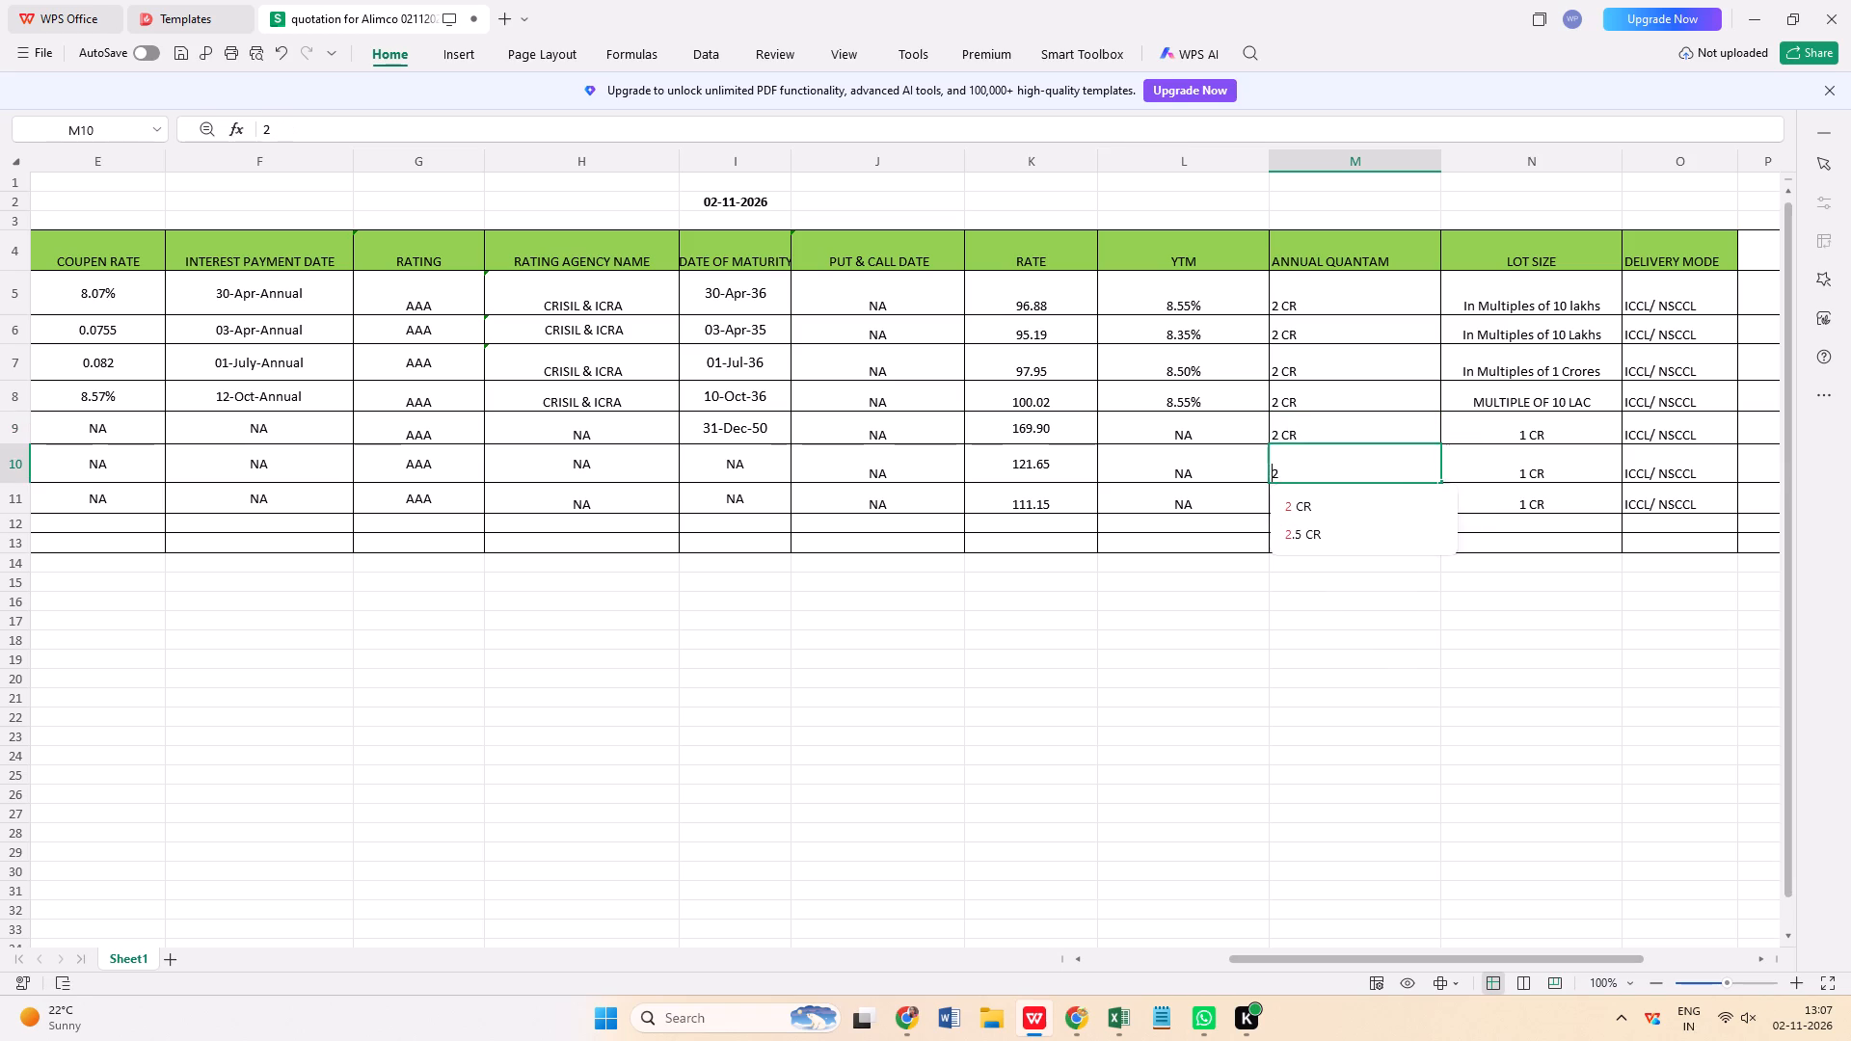
{"action": "left_click", "coordinate": [1298, 511]}
{"action": "left_click", "coordinate": [1297, 505]}
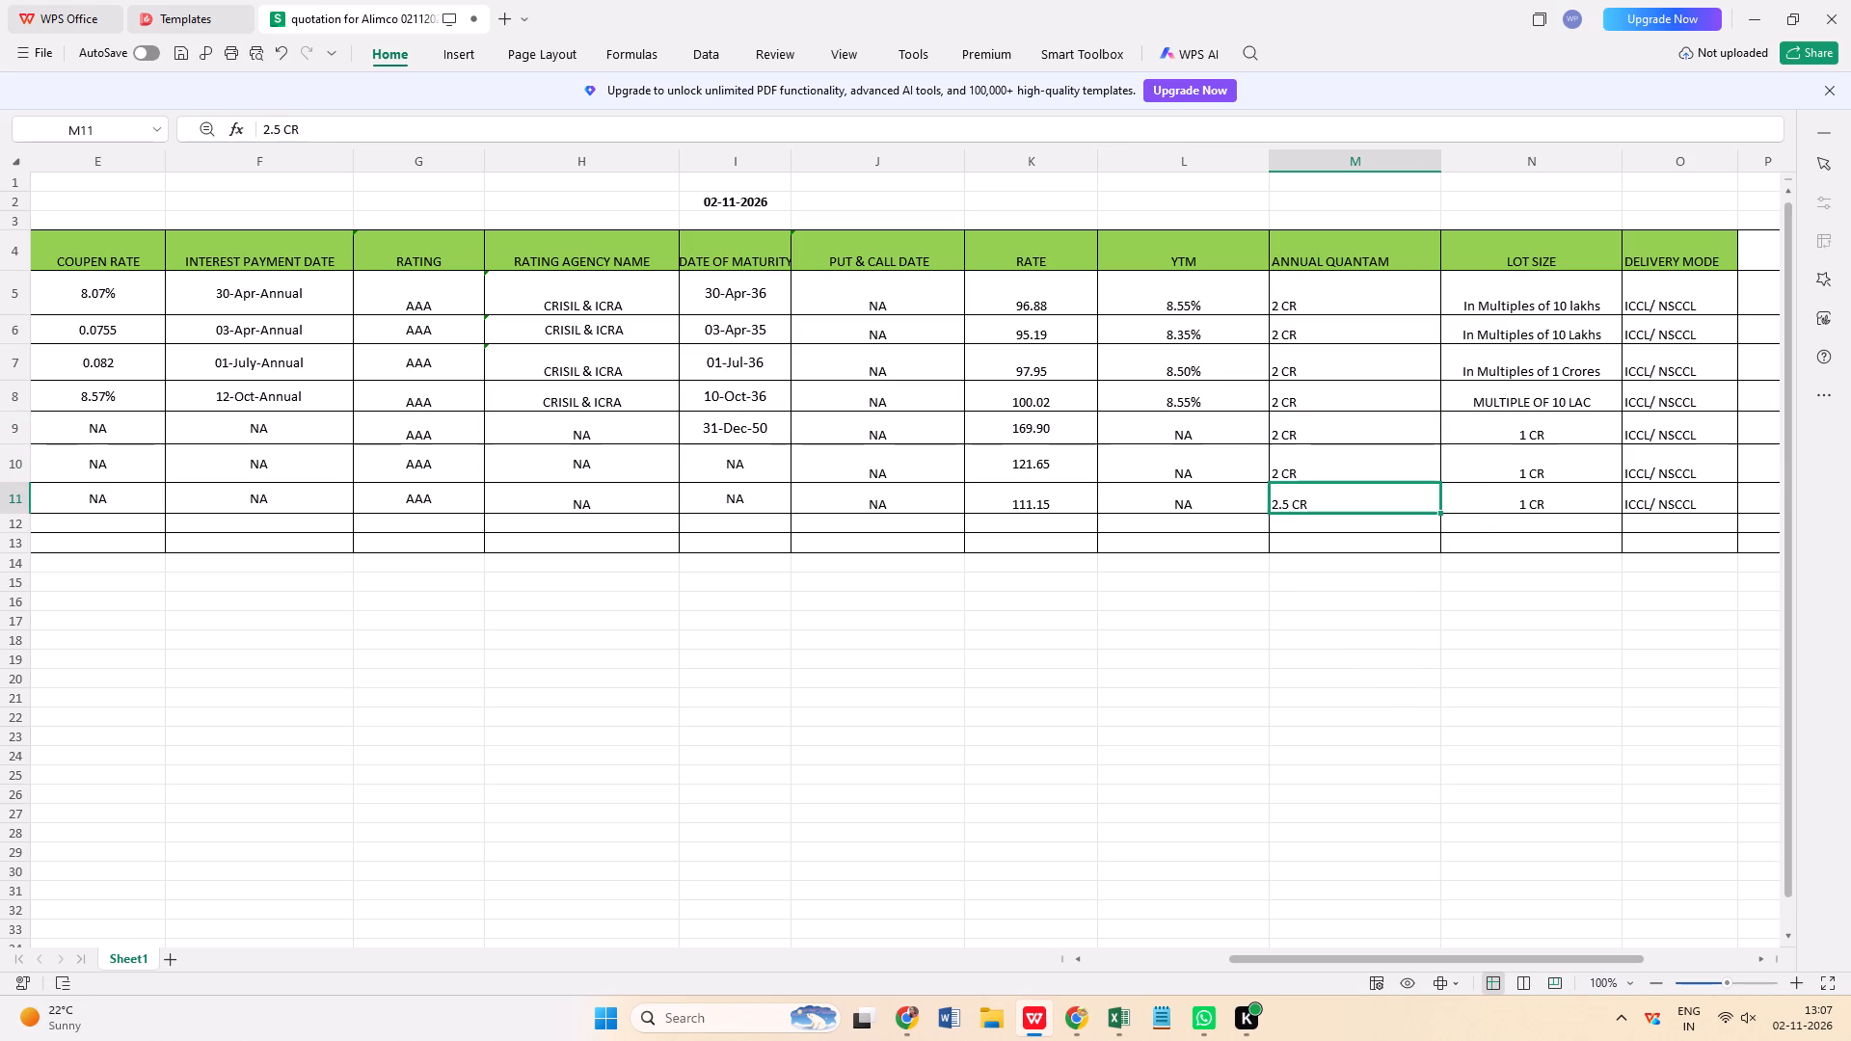
{"action": "key", "text": "2"}
{"action": "left_click", "coordinate": [1301, 543]}
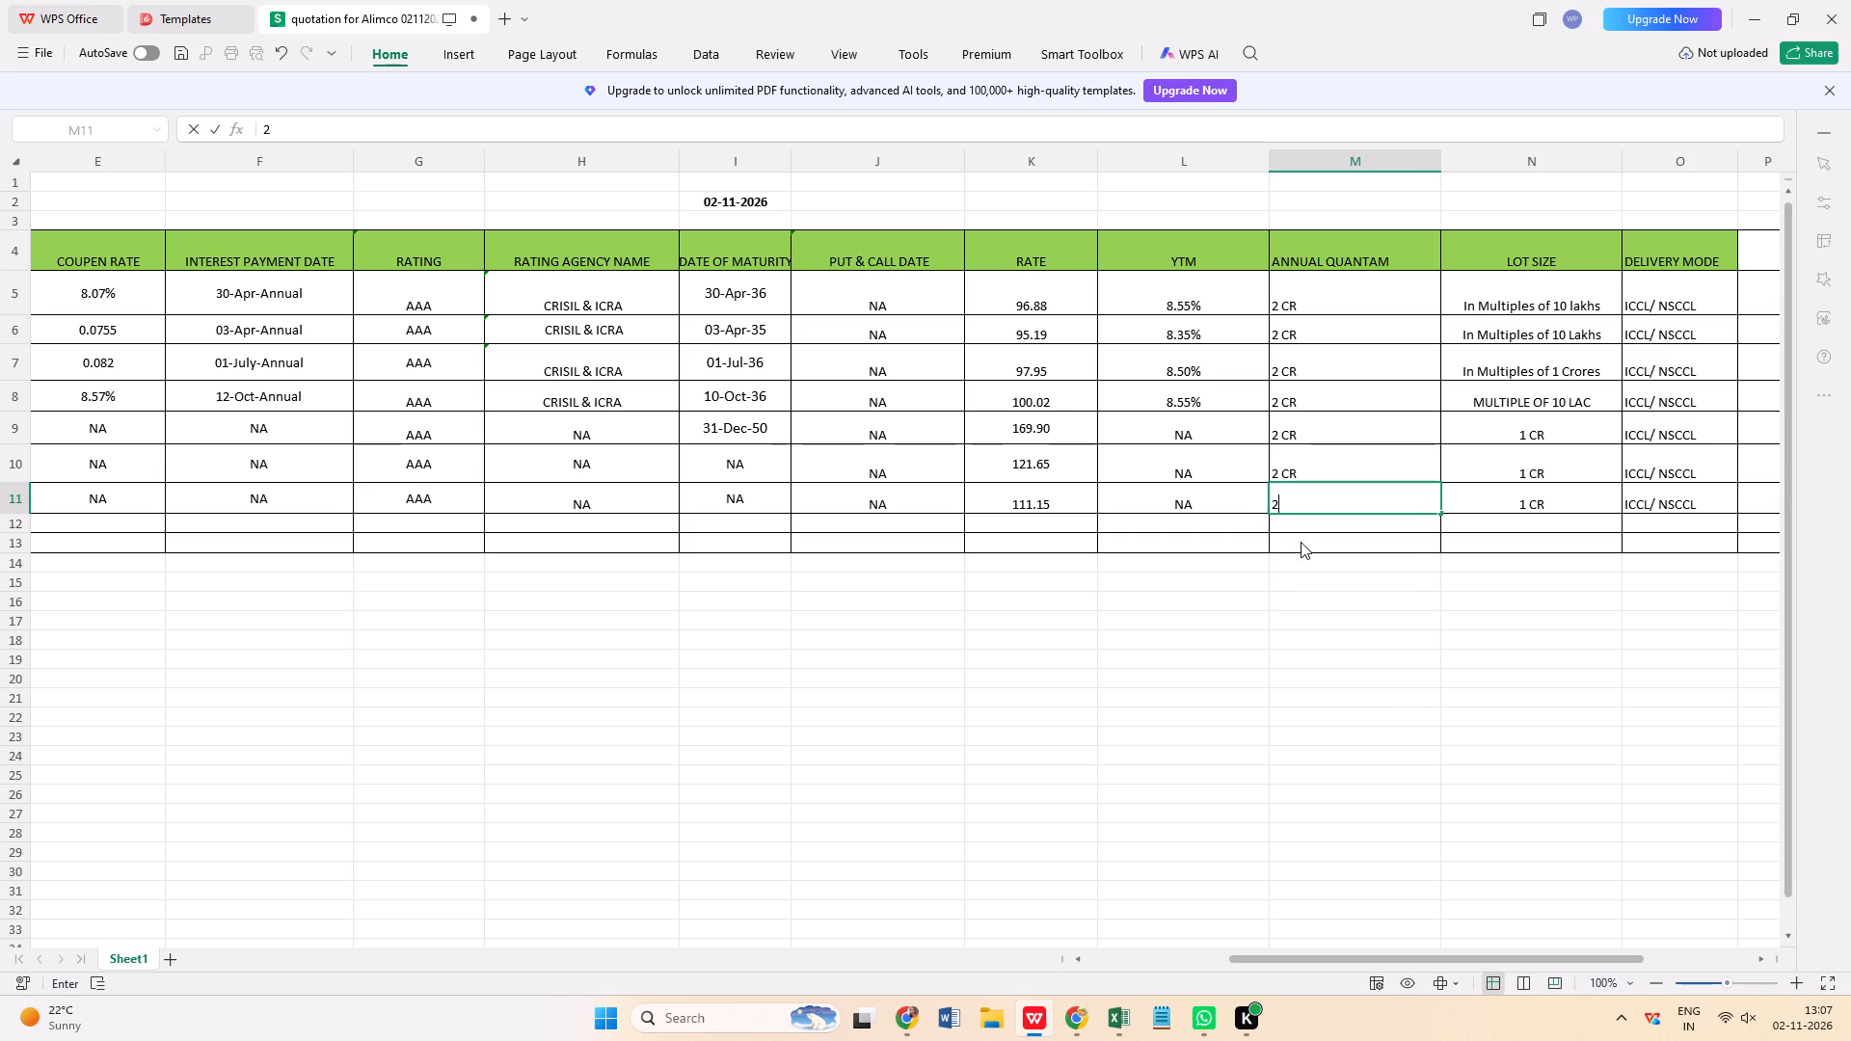
{"action": "left_click", "coordinate": [1267, 773]}
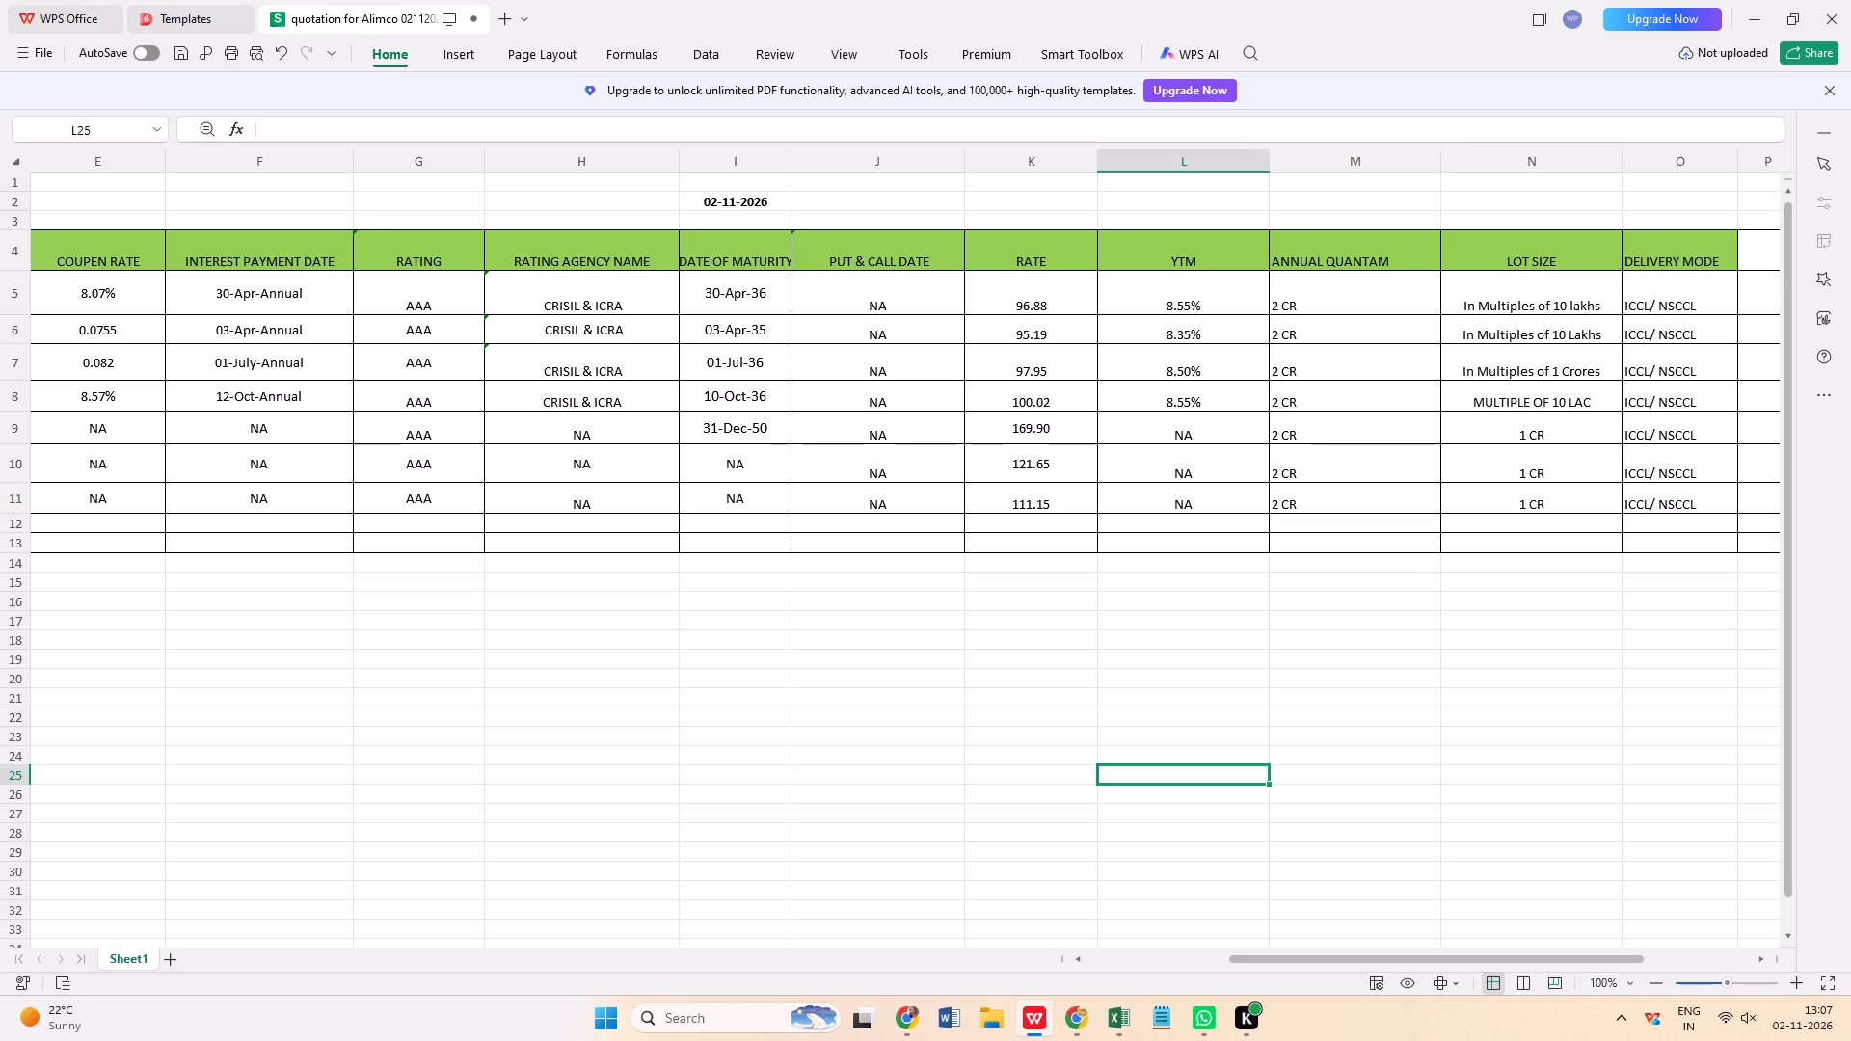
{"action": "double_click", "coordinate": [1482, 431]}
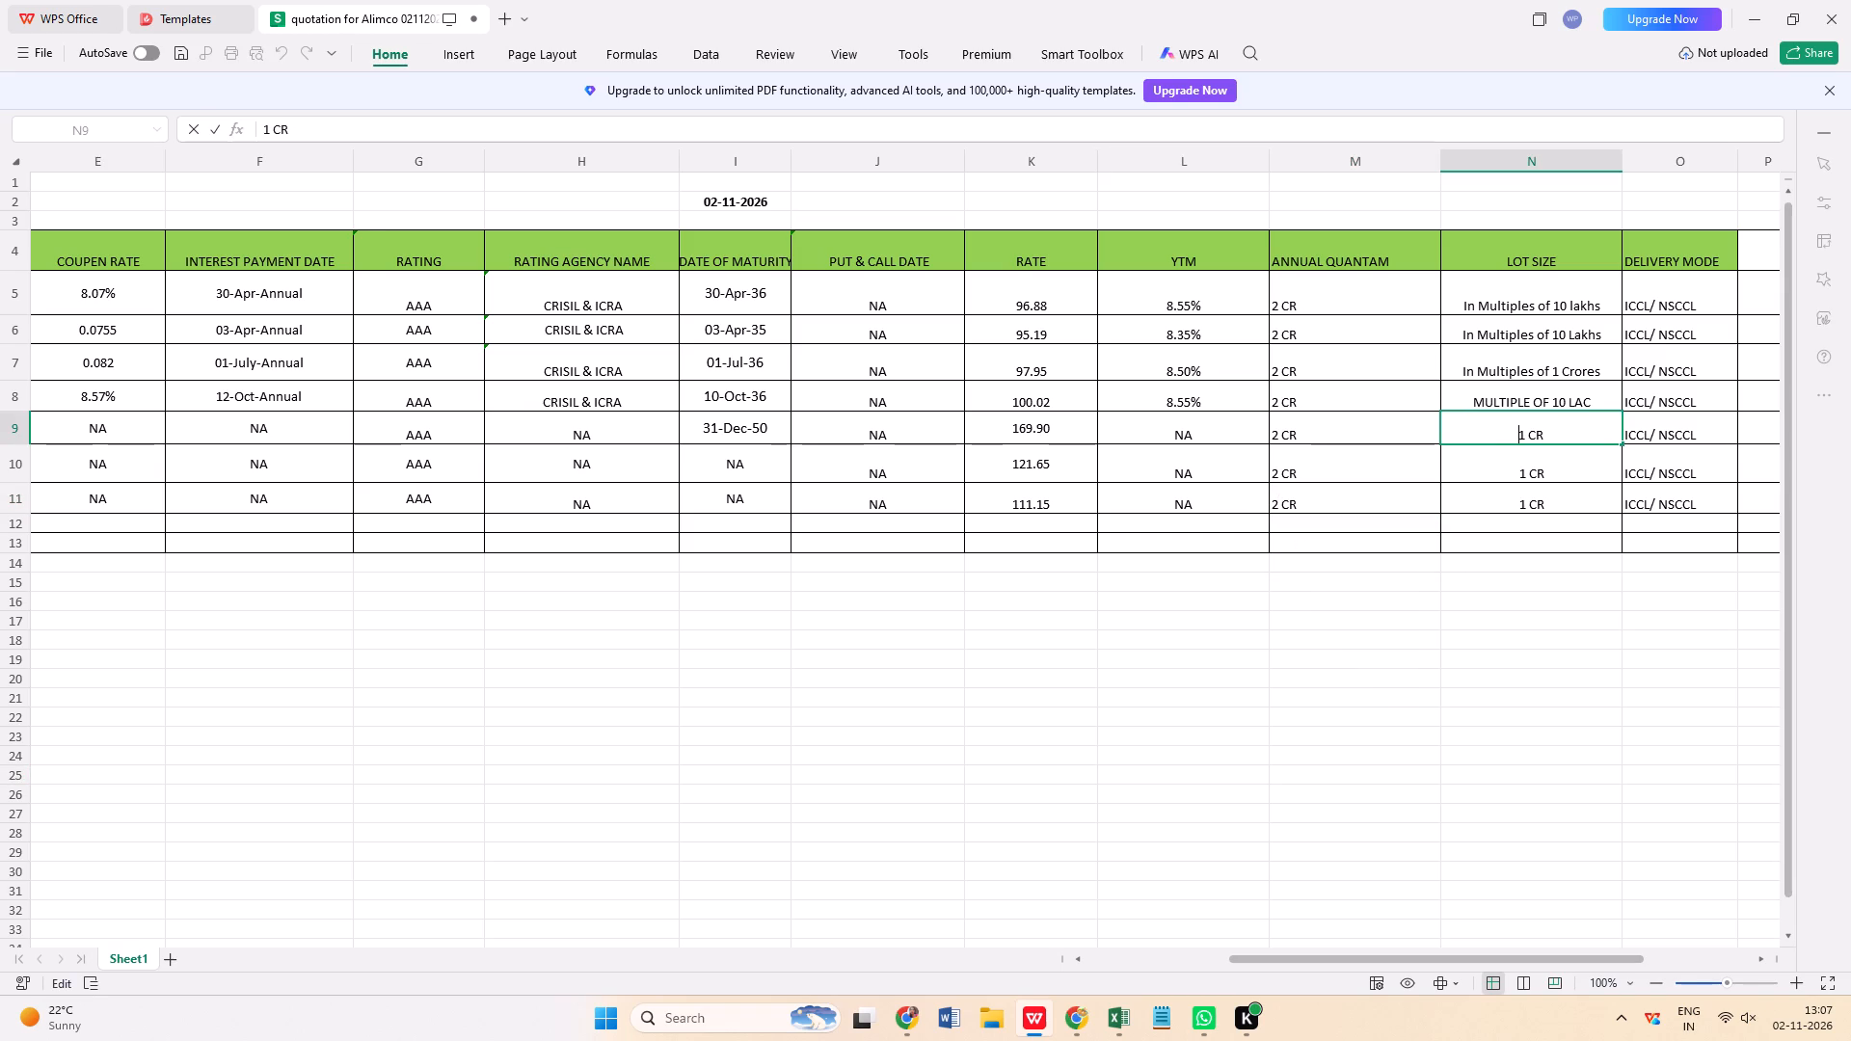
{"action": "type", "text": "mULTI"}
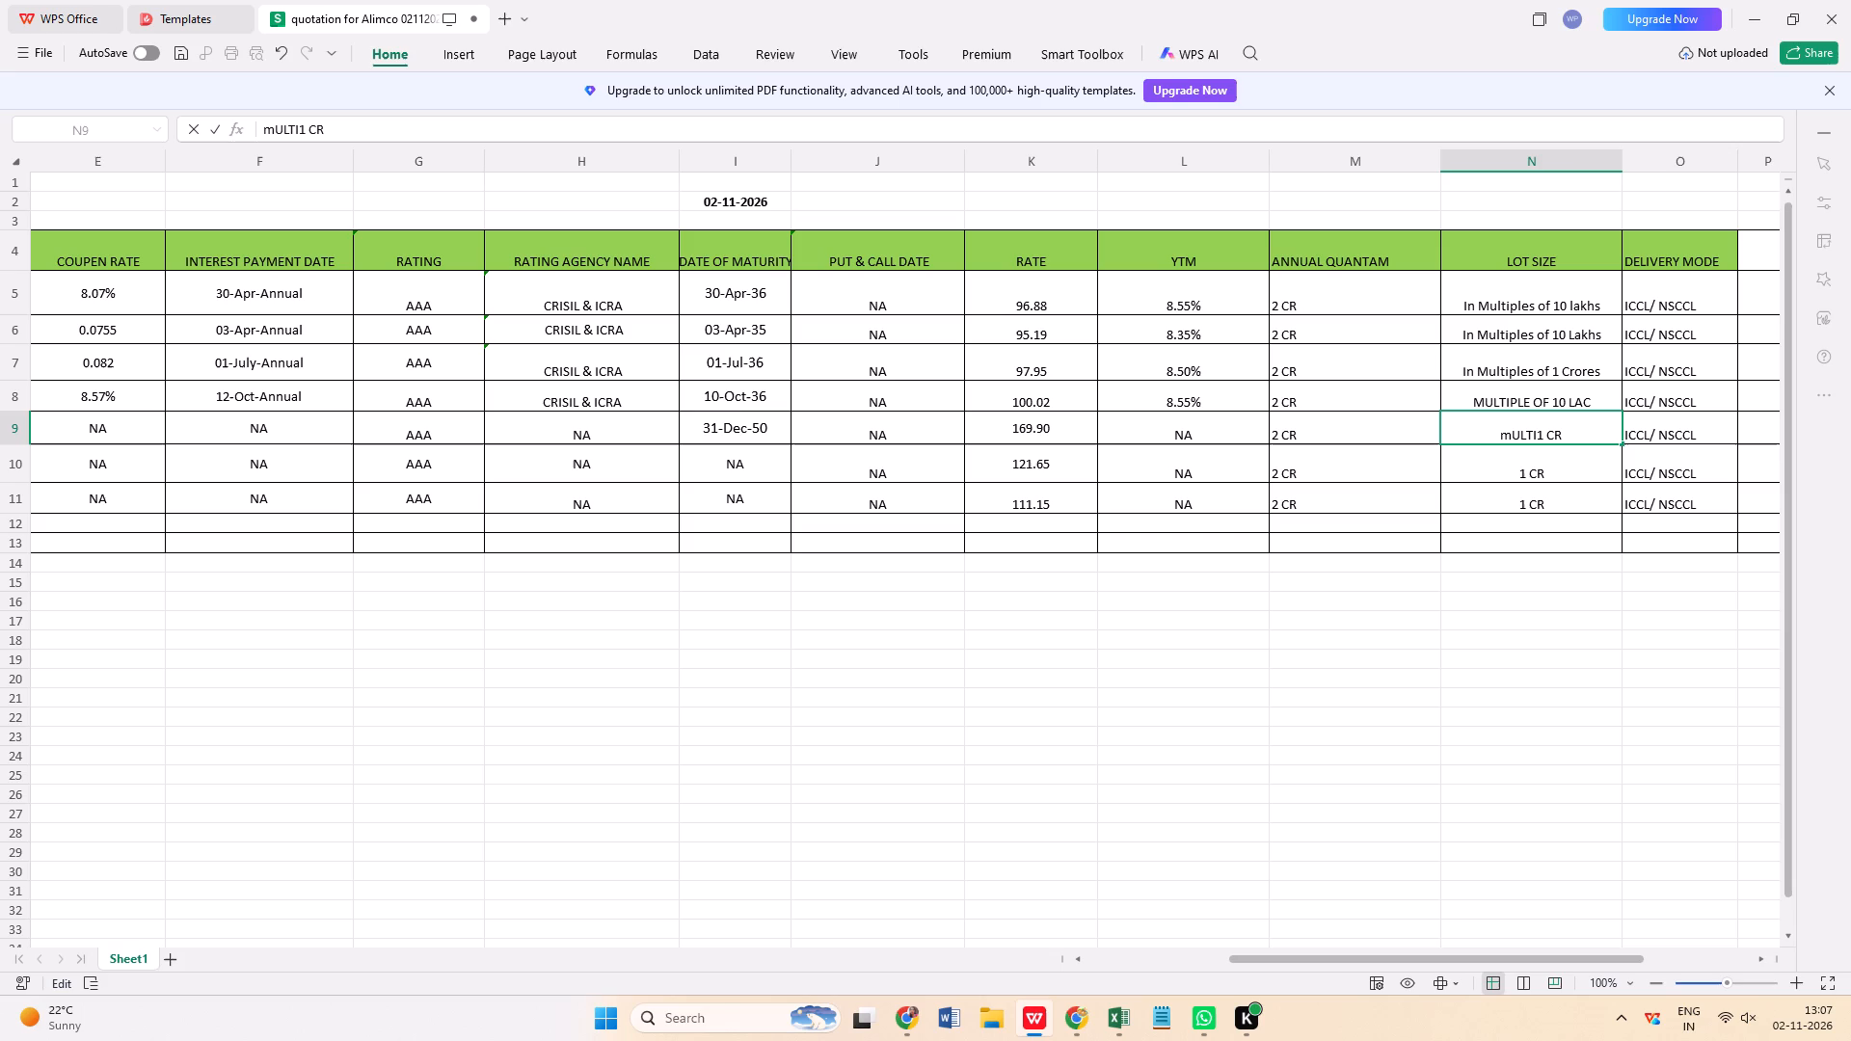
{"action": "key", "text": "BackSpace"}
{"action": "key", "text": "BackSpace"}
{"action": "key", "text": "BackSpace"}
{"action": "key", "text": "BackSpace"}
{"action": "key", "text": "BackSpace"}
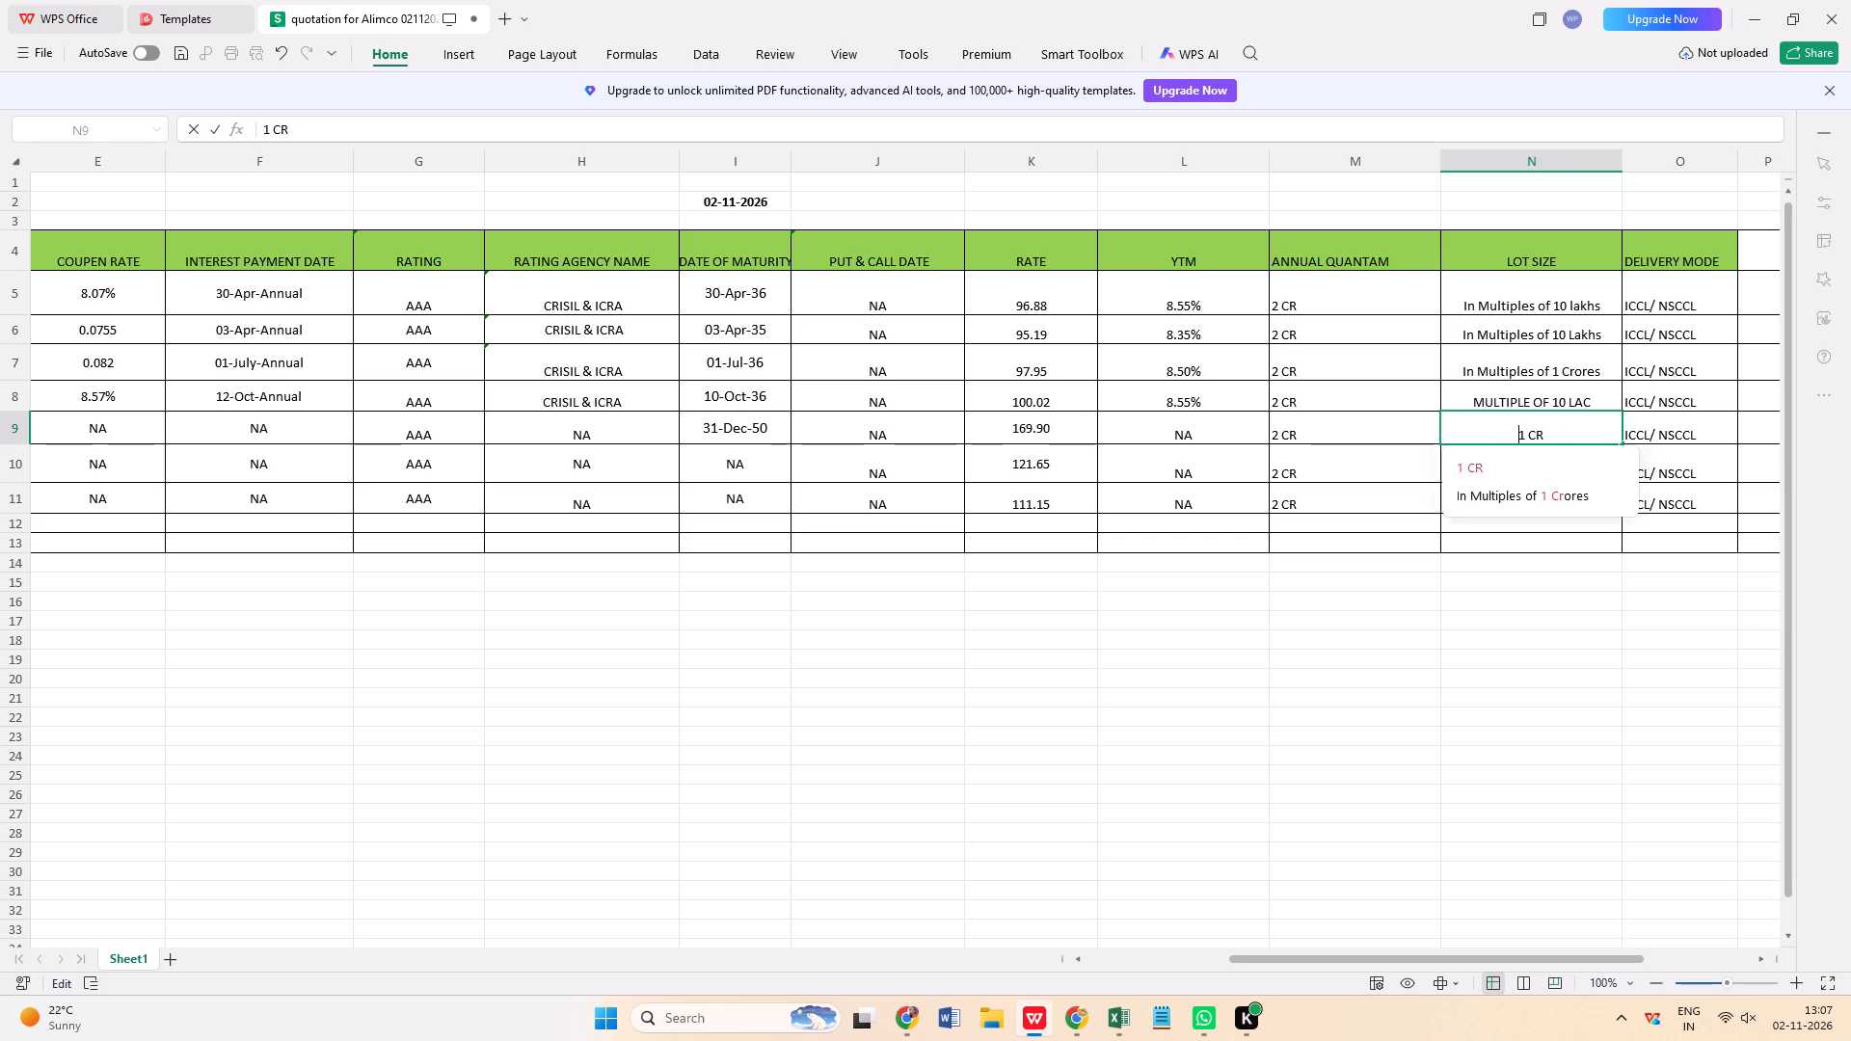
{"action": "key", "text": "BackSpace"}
Copy the row 7 lot size "In Multiples of 1 Crores" into the Lot Size cells of rows 9 to 11.
{"action": "left_click", "coordinate": [1537, 369]}
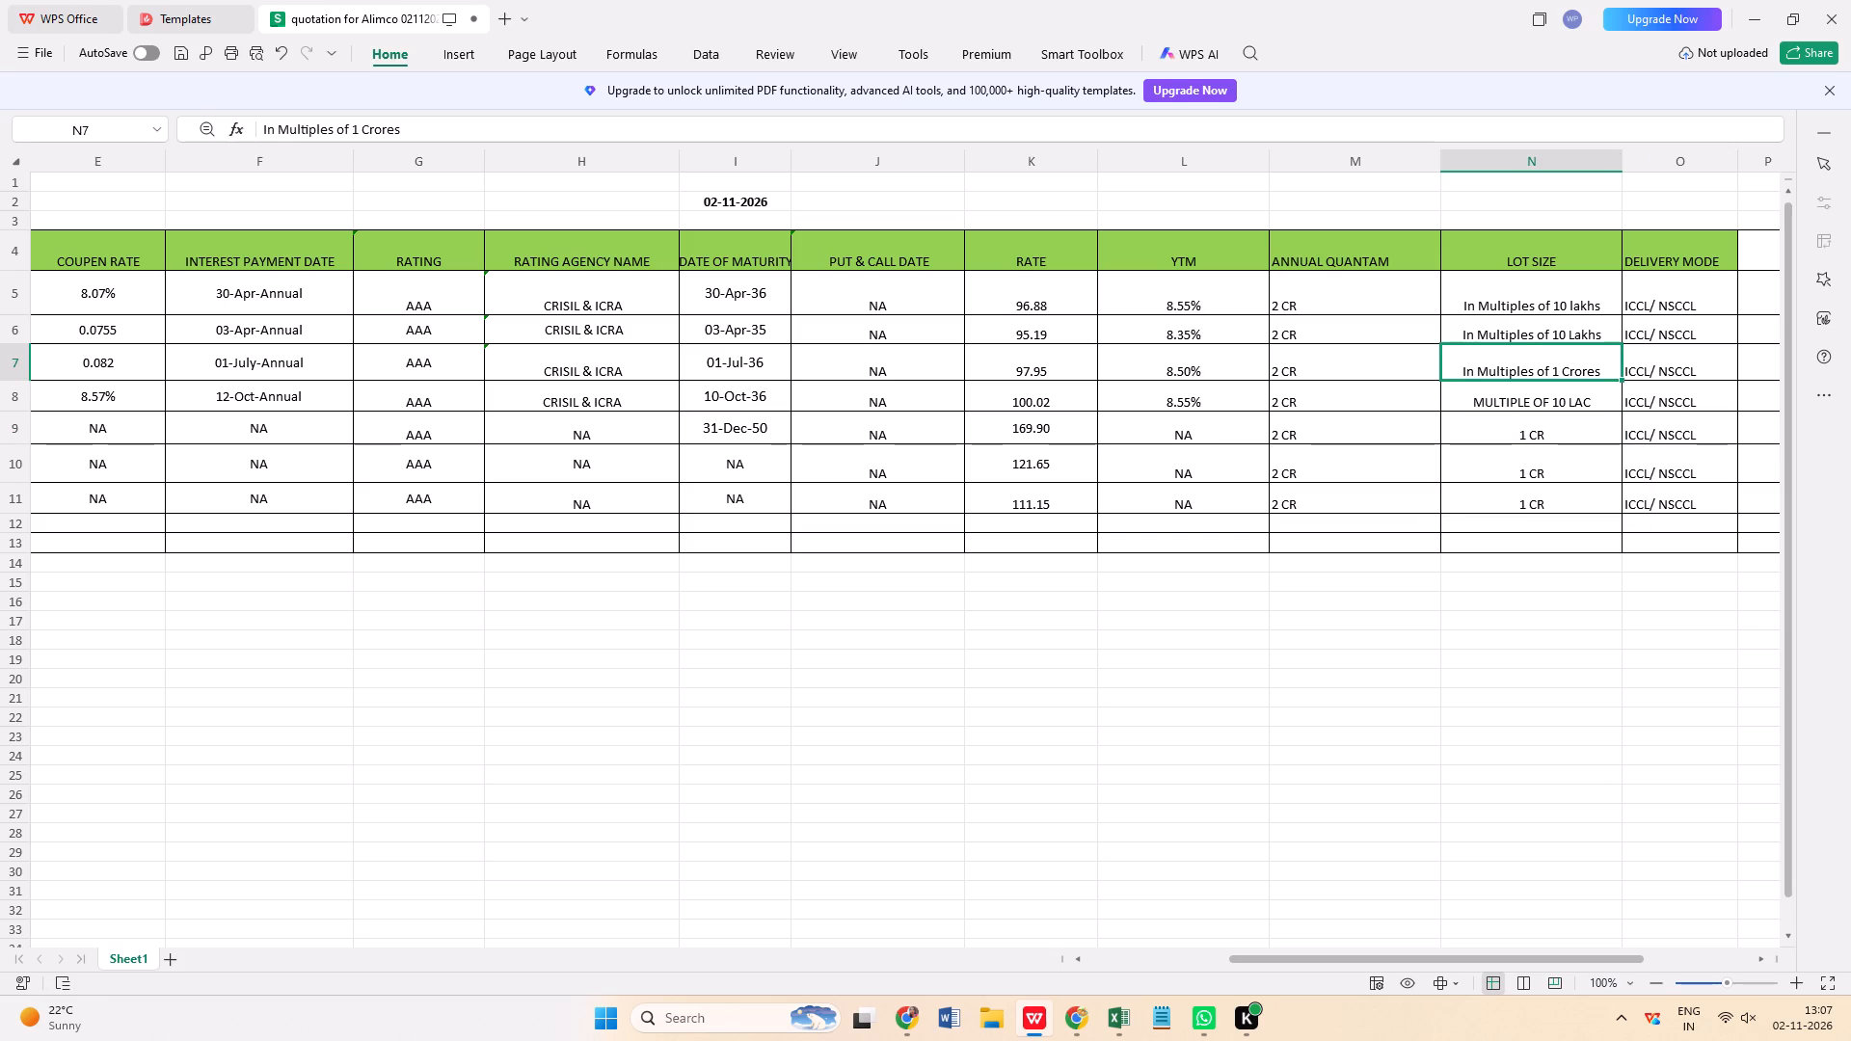
{"action": "key", "text": "ctrl+c"}
{"action": "left_click_drag", "start_coordinate": [1526, 430], "coordinate": [1519, 503]}
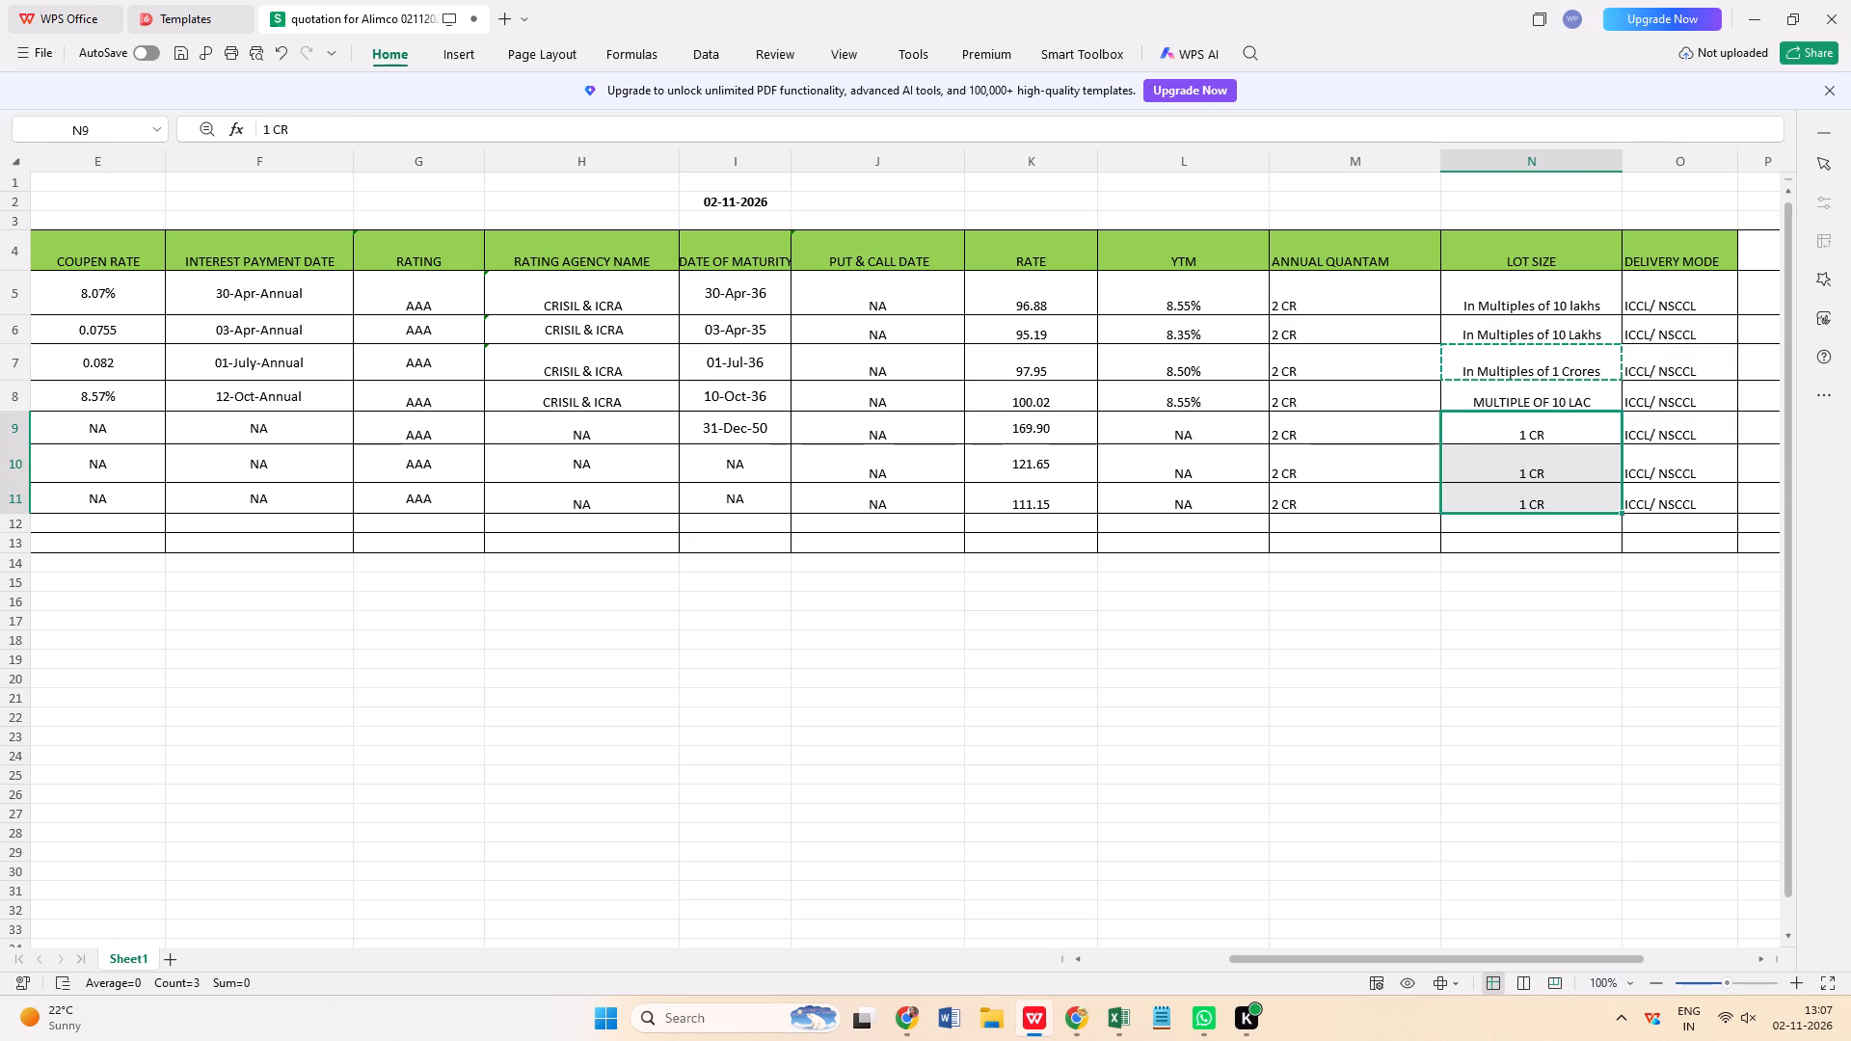
{"action": "key", "text": "ctrl+v"}
{"action": "left_click", "coordinate": [1443, 690]}
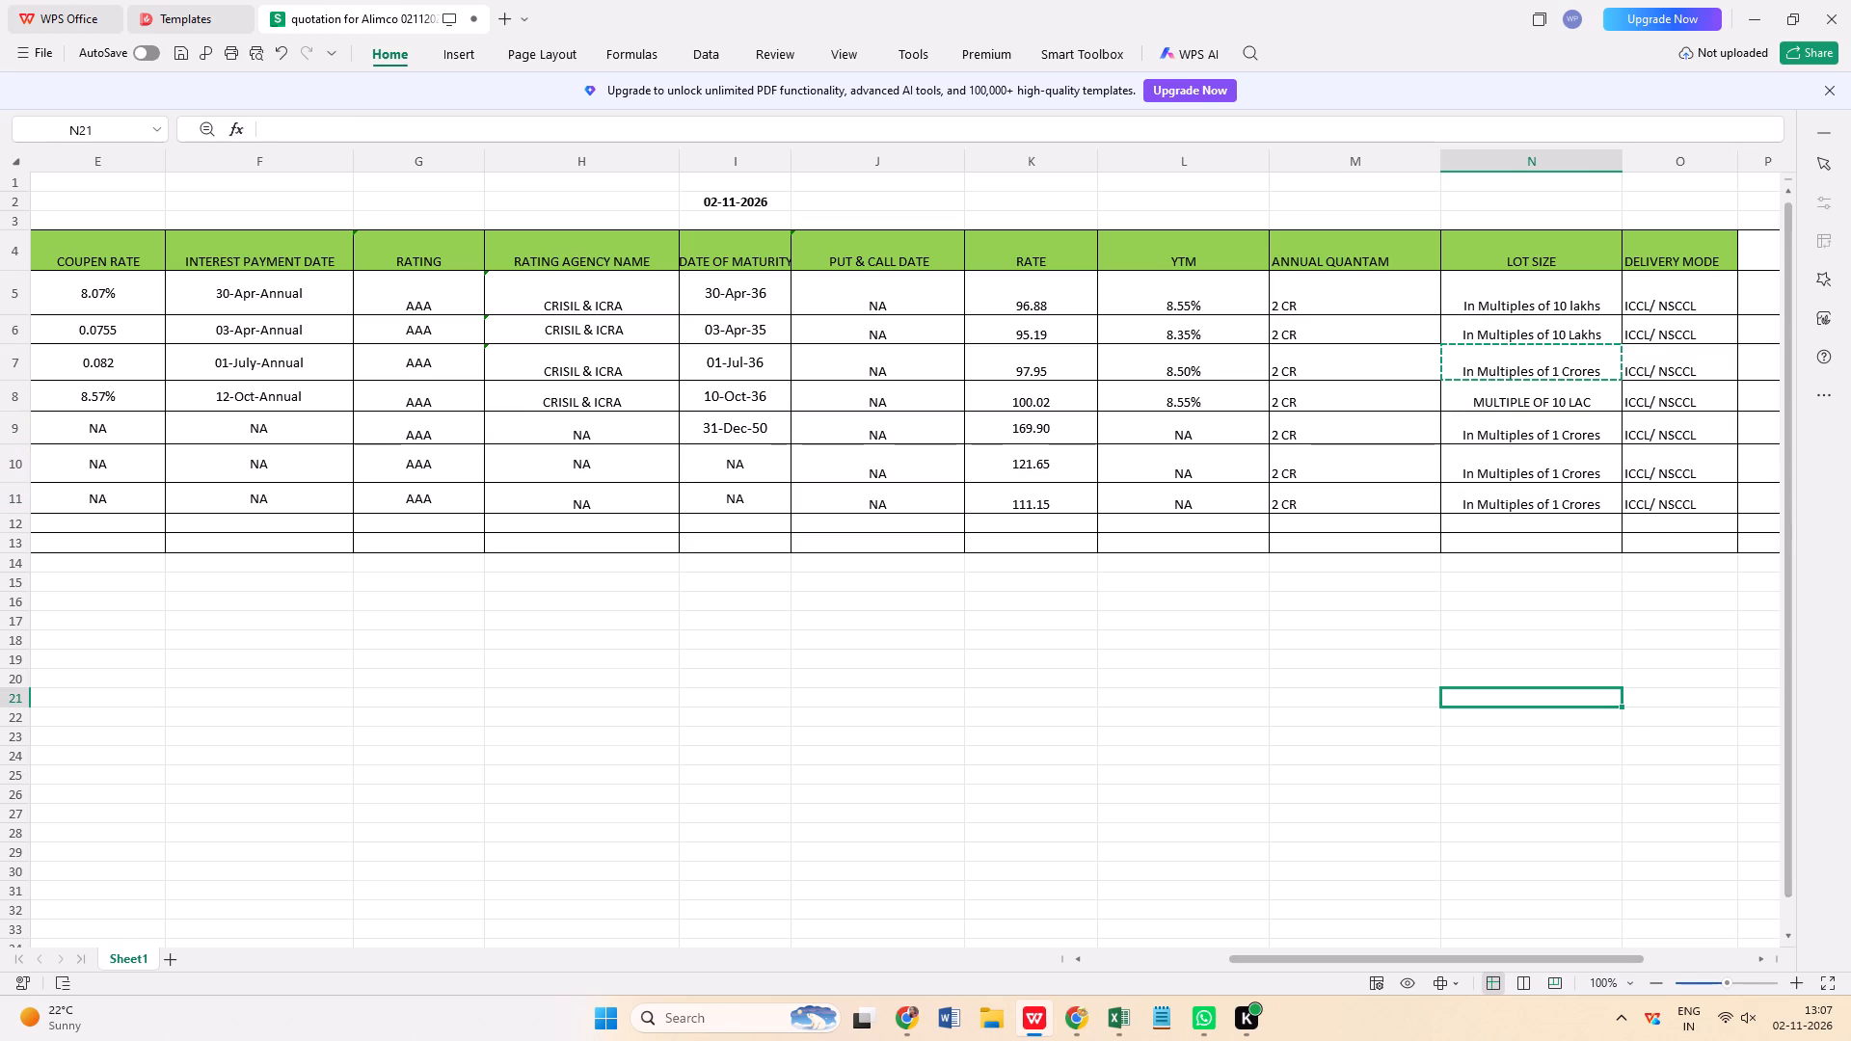
Narrow the Annual Quantam column to about the width of its heading.
{"action": "left_click_drag", "start_coordinate": [1444, 168], "coordinate": [1392, 154]}
{"action": "left_click", "coordinate": [1013, 693]}
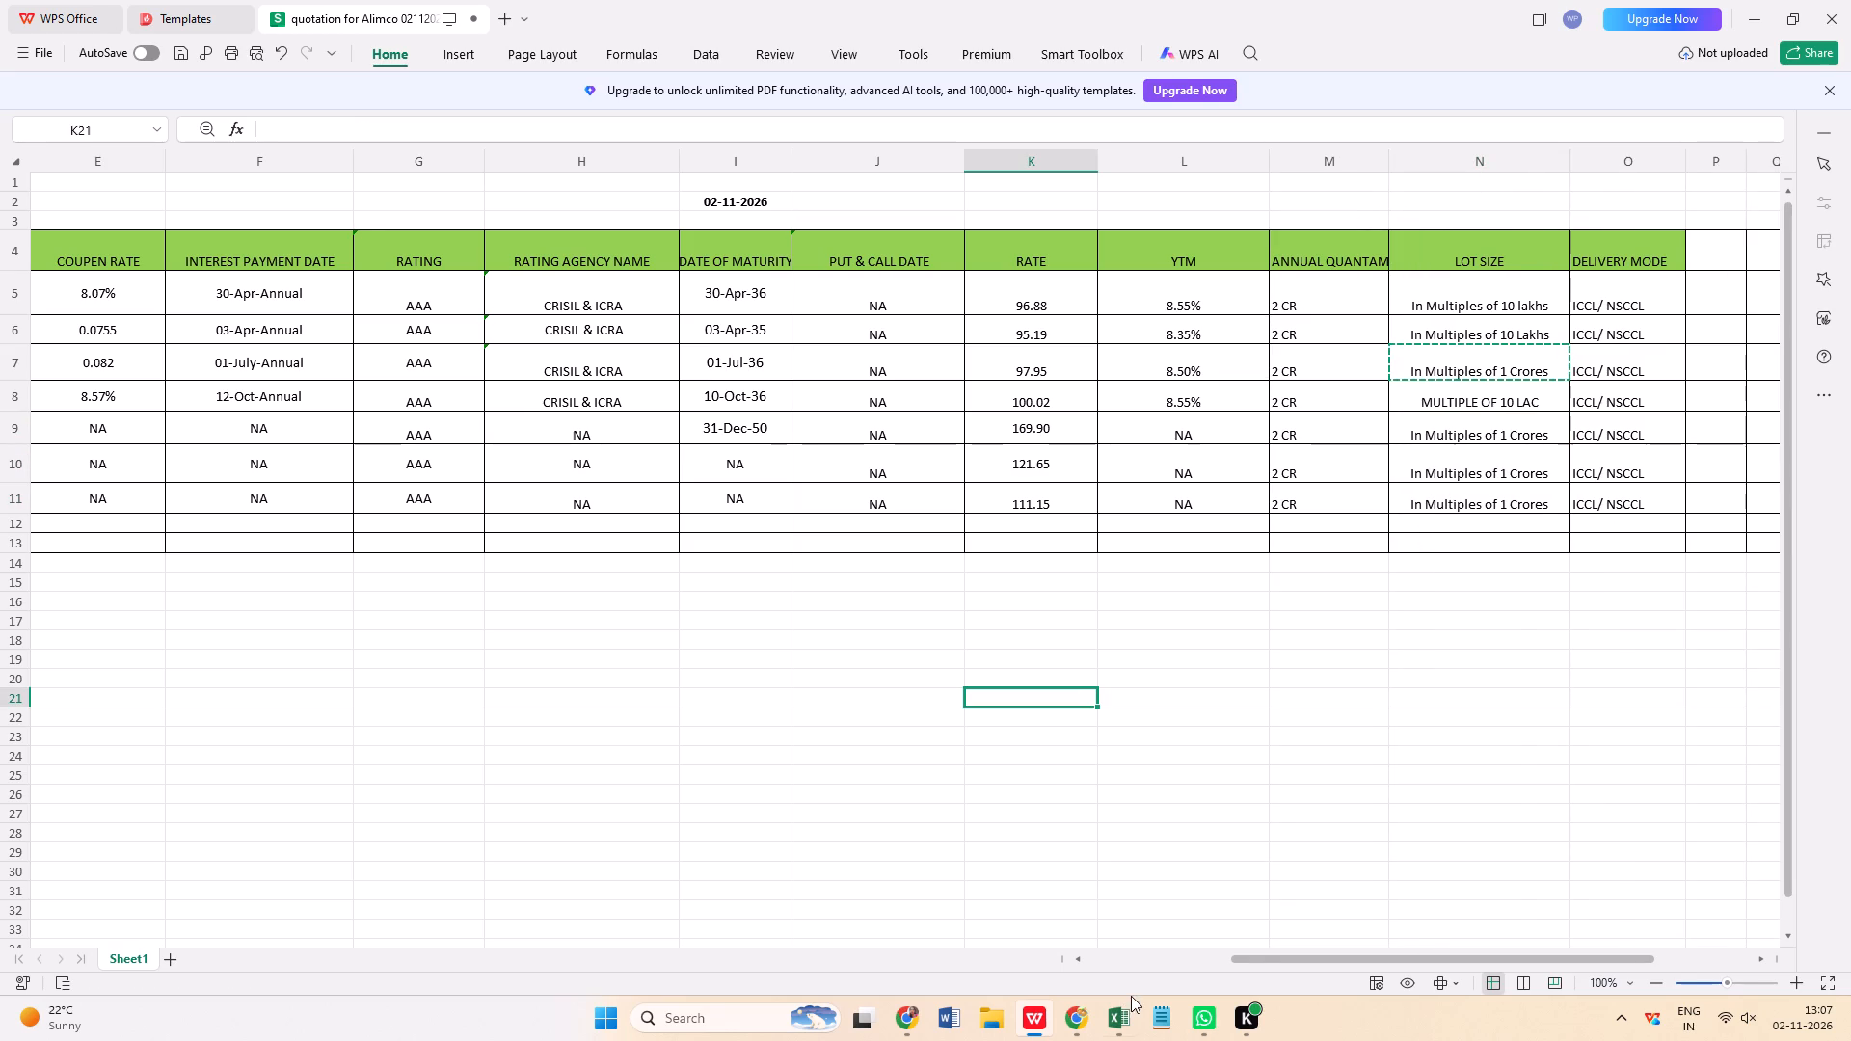
{"action": "left_click_drag", "start_coordinate": [1245, 957], "coordinate": [1084, 965]}
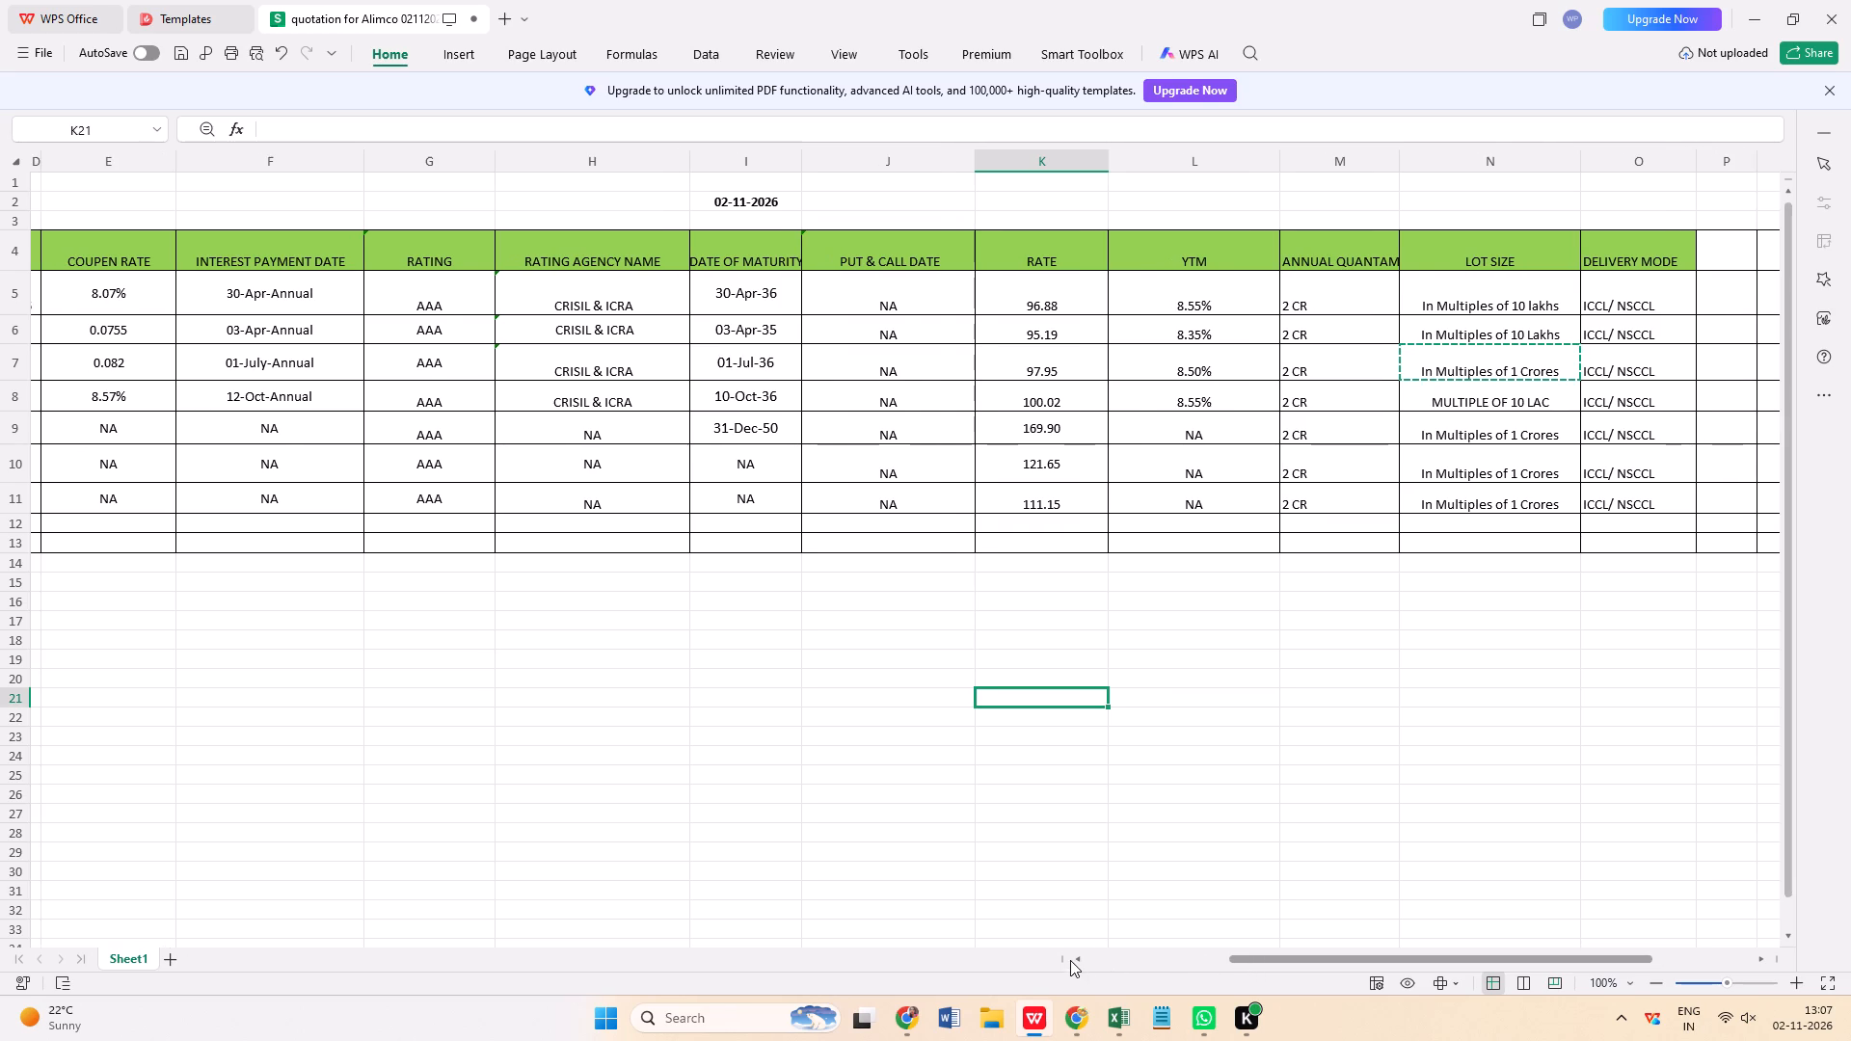
Increase the heights of rows 6 and 7, the Bajaj Finance and 8.20% L&T Finance entries, to roughly match row 5.
{"action": "double_click", "coordinate": [1079, 958]}
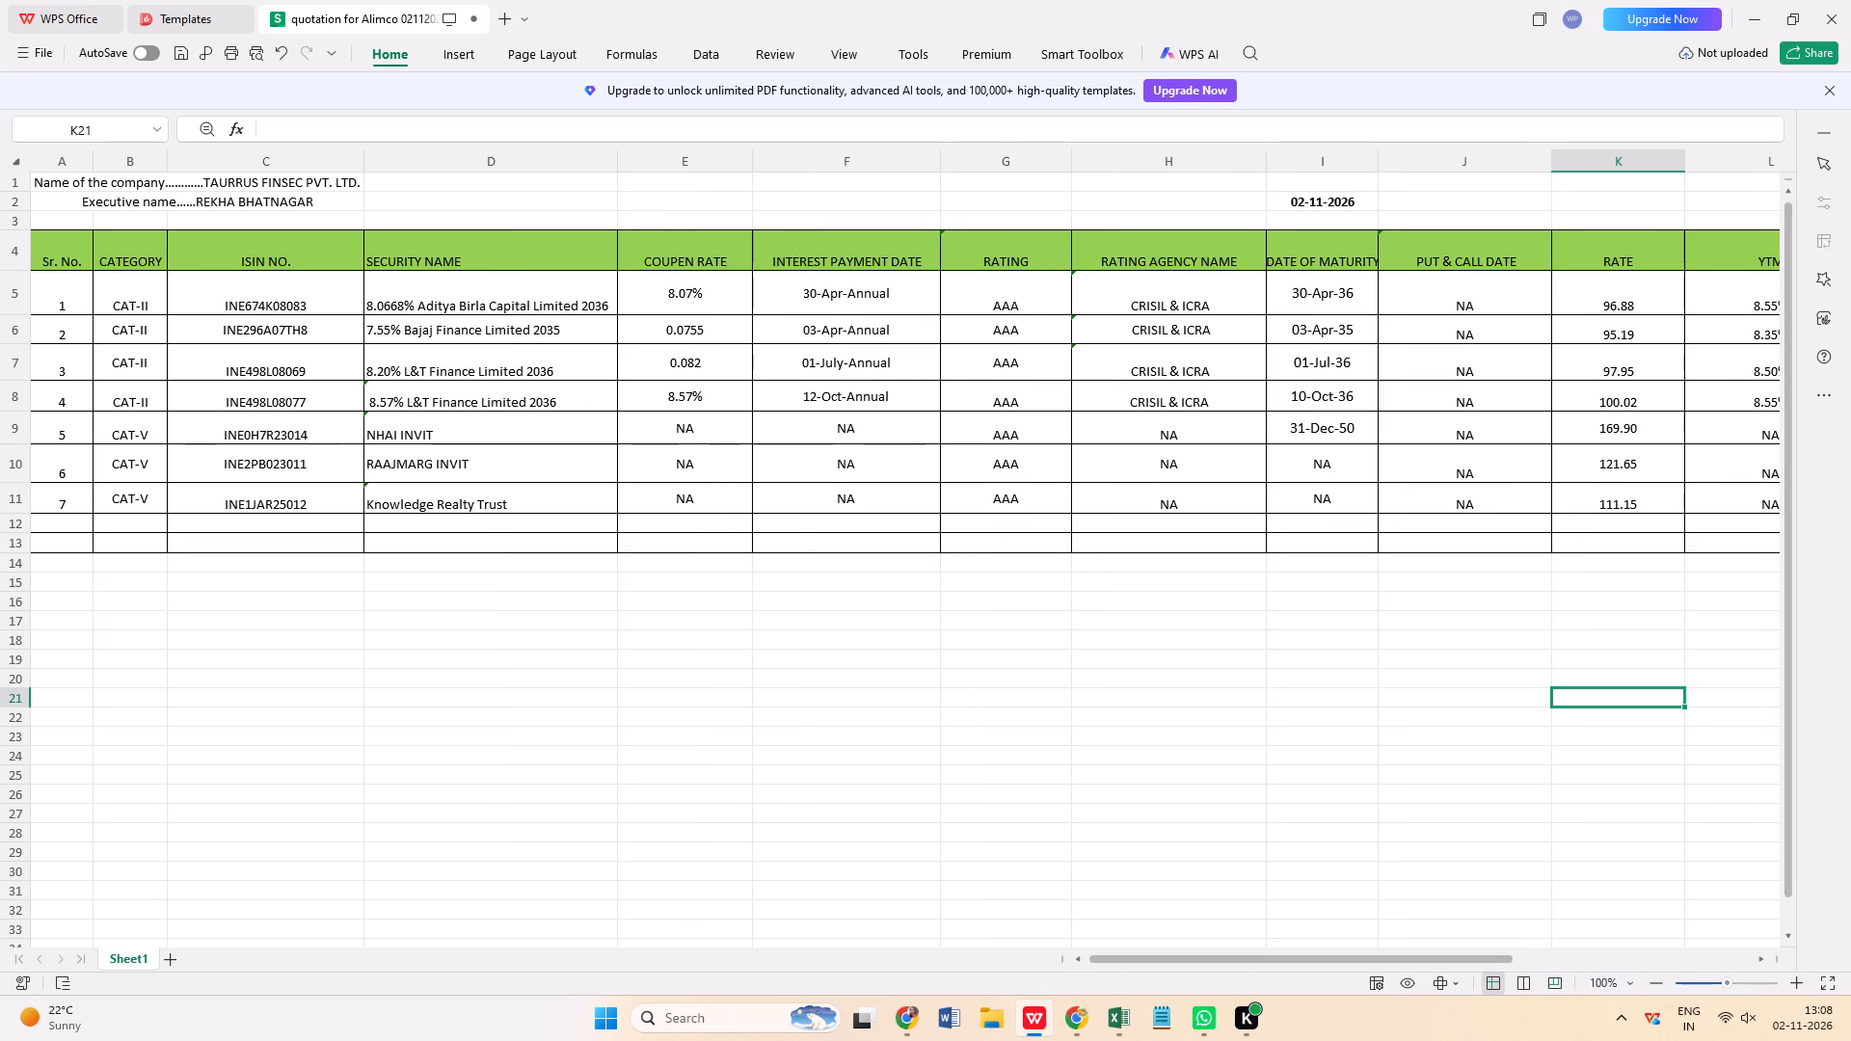
{"action": "left_click_drag", "start_coordinate": [20, 342], "coordinate": [18, 363]}
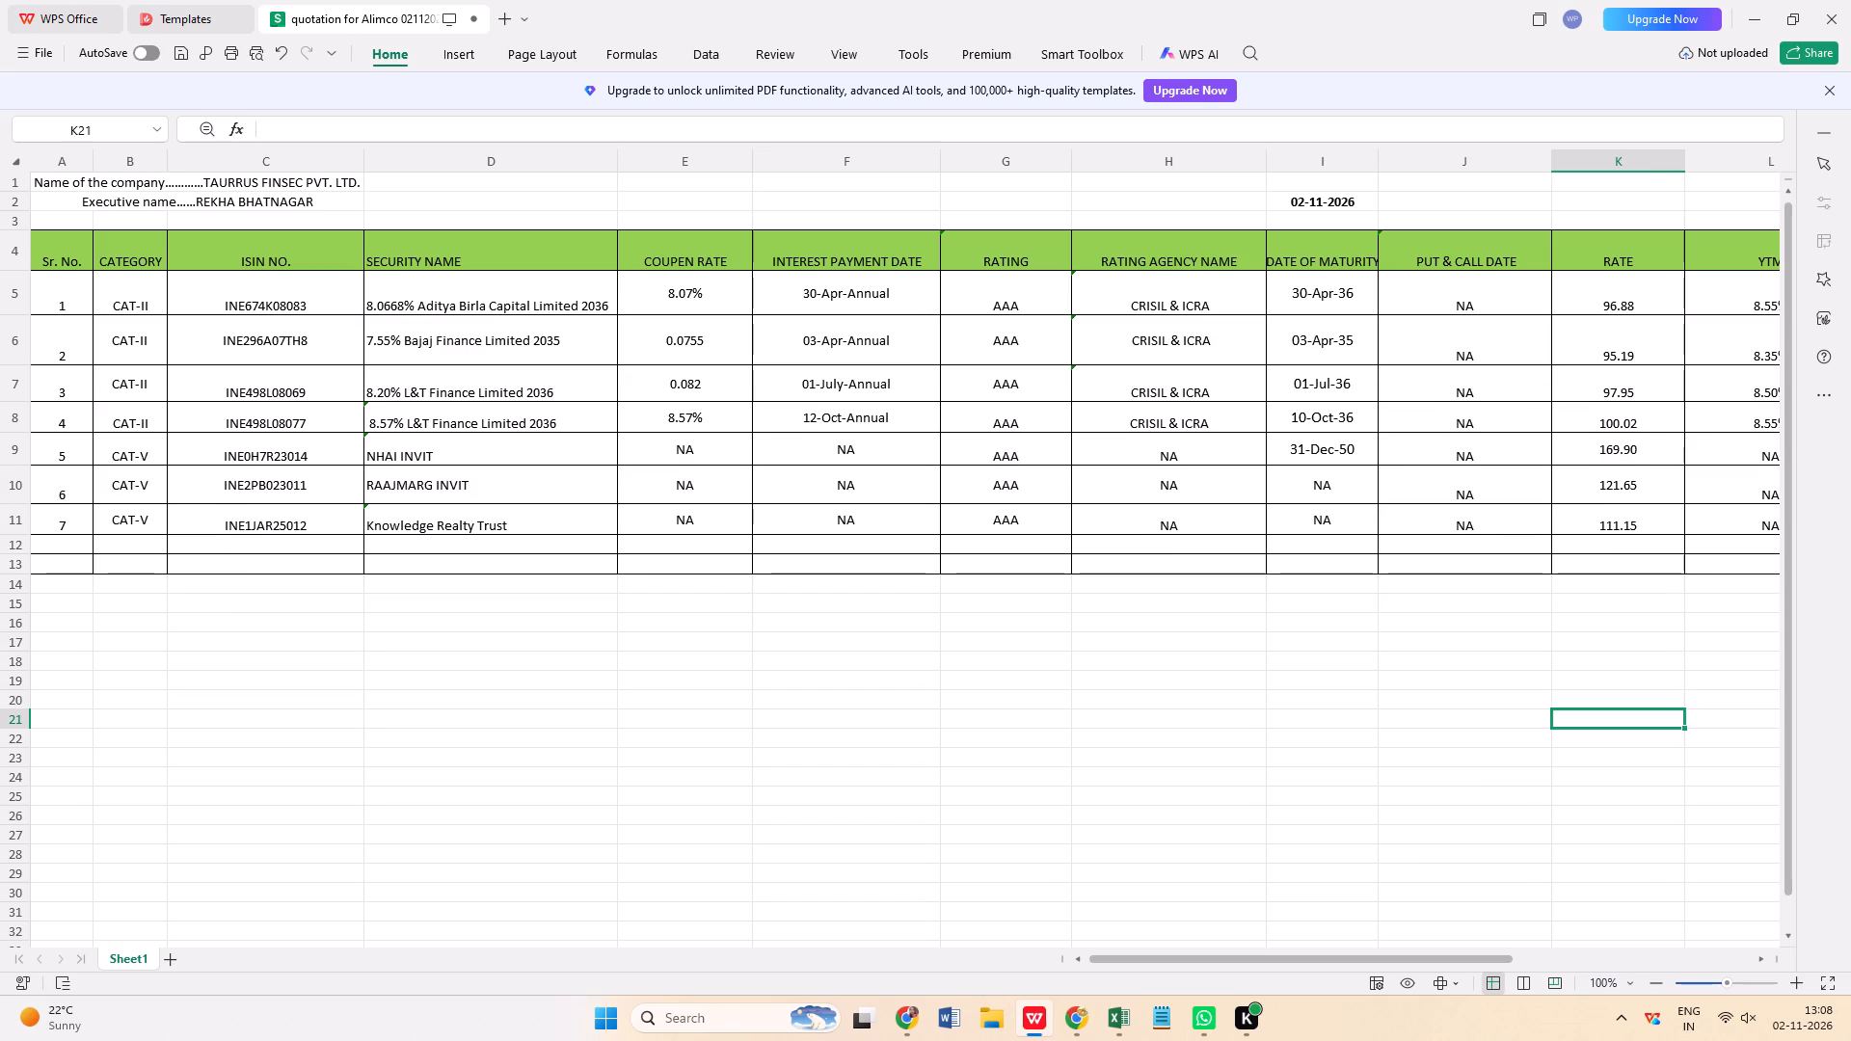
{"action": "left_click", "coordinate": [12, 403]}
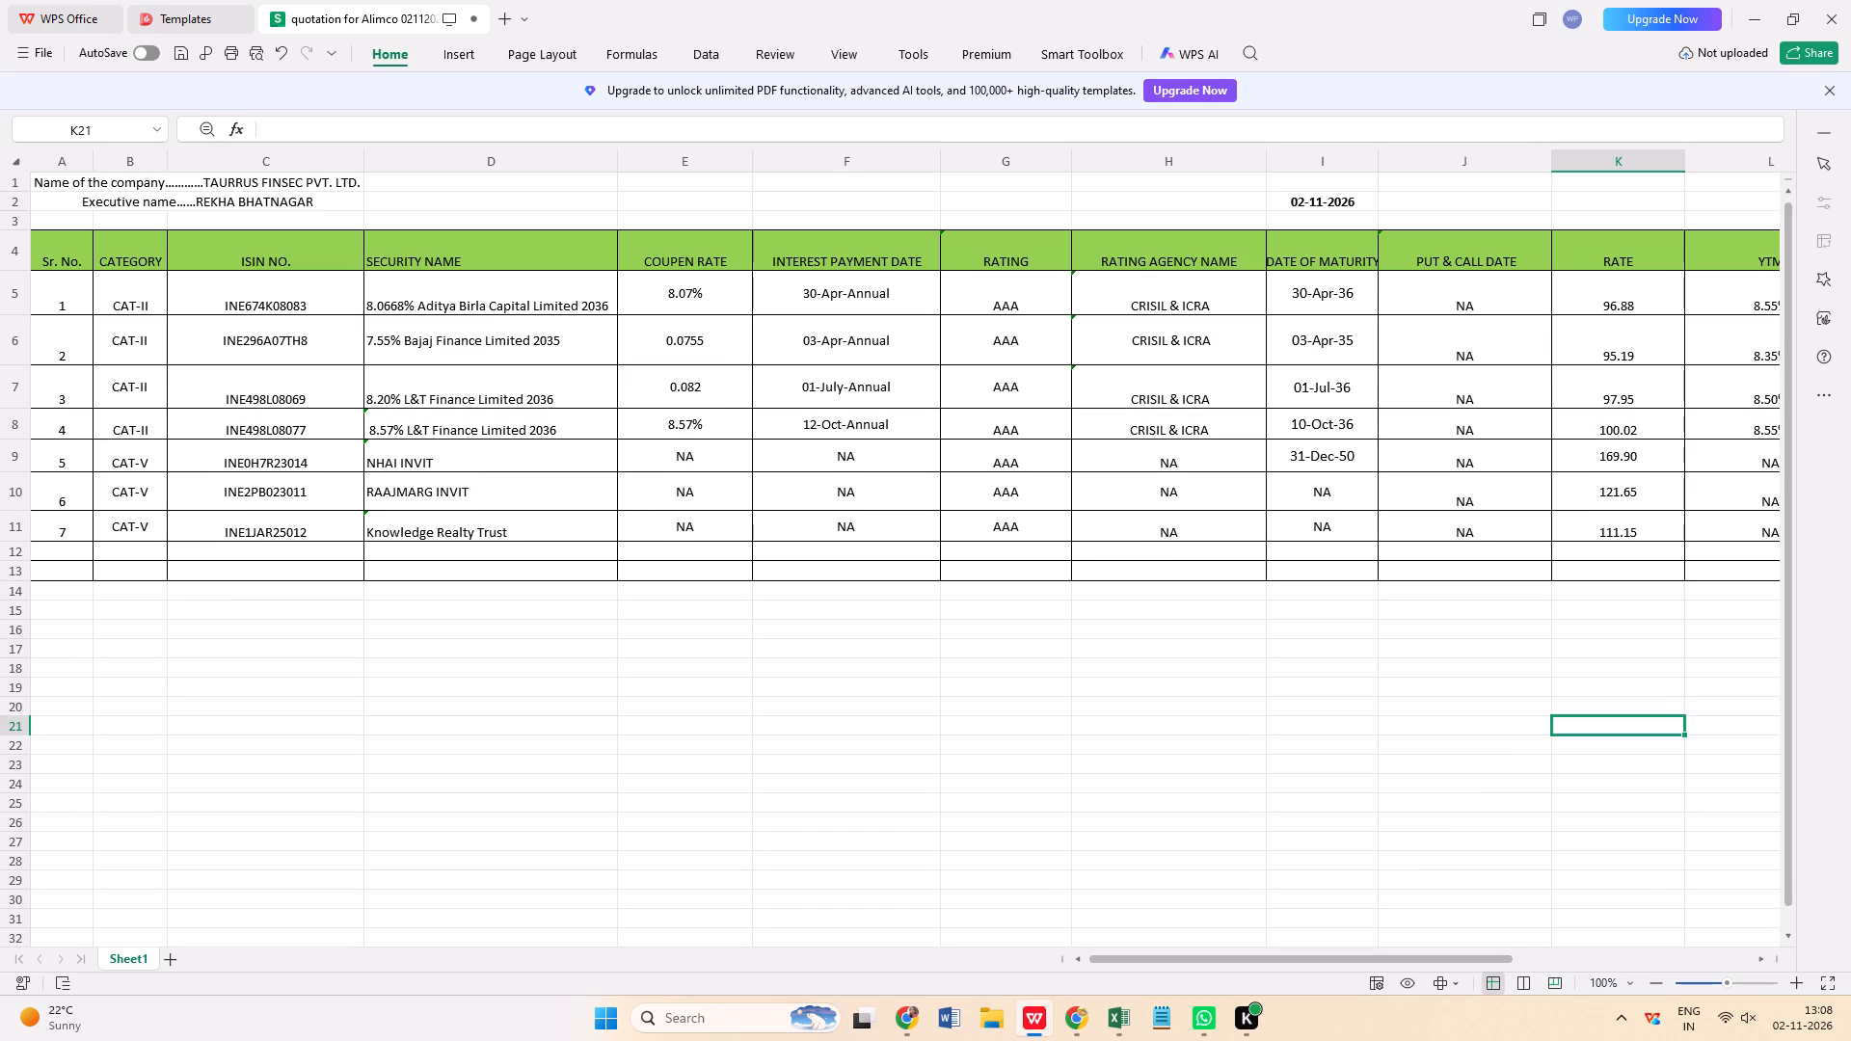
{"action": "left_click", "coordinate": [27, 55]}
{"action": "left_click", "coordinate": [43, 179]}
Switch to Chrome, close the Emkay Company Information page and minimise the browser window.
{"action": "left_click", "coordinate": [1072, 1020]}
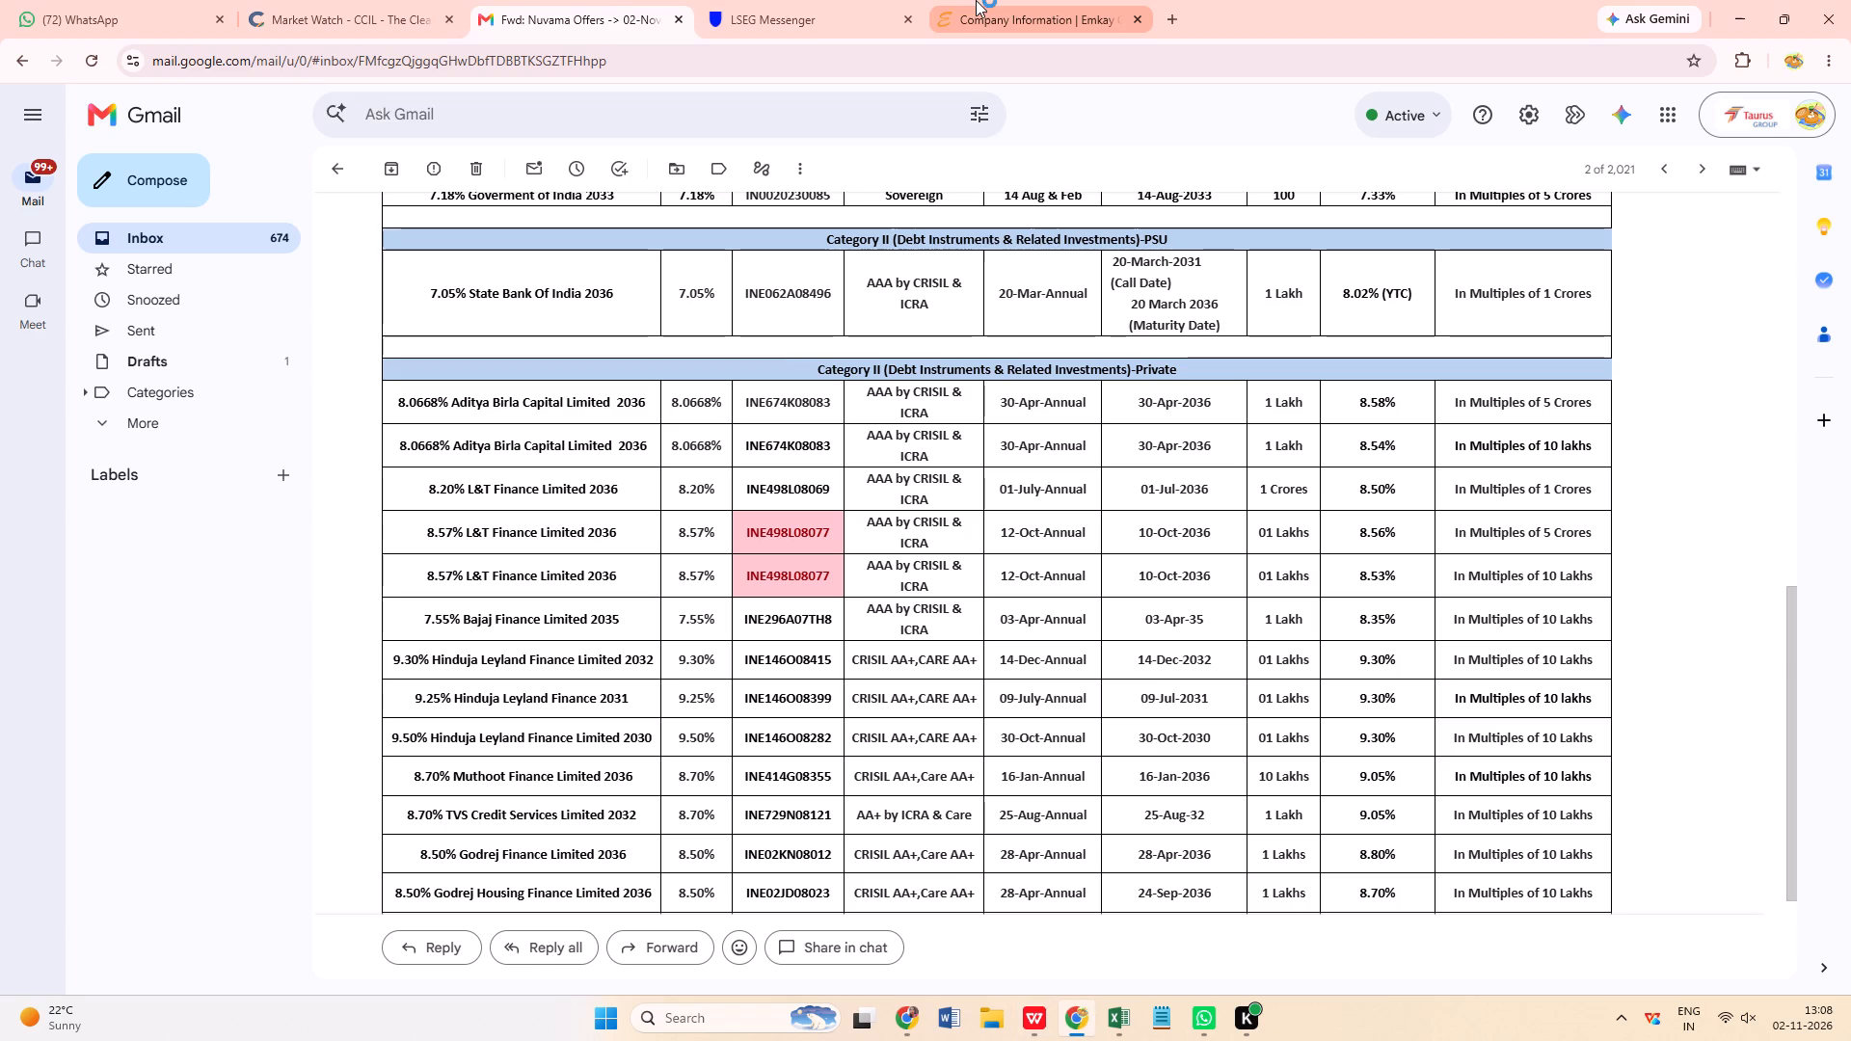
{"action": "left_click", "coordinate": [1141, 21]}
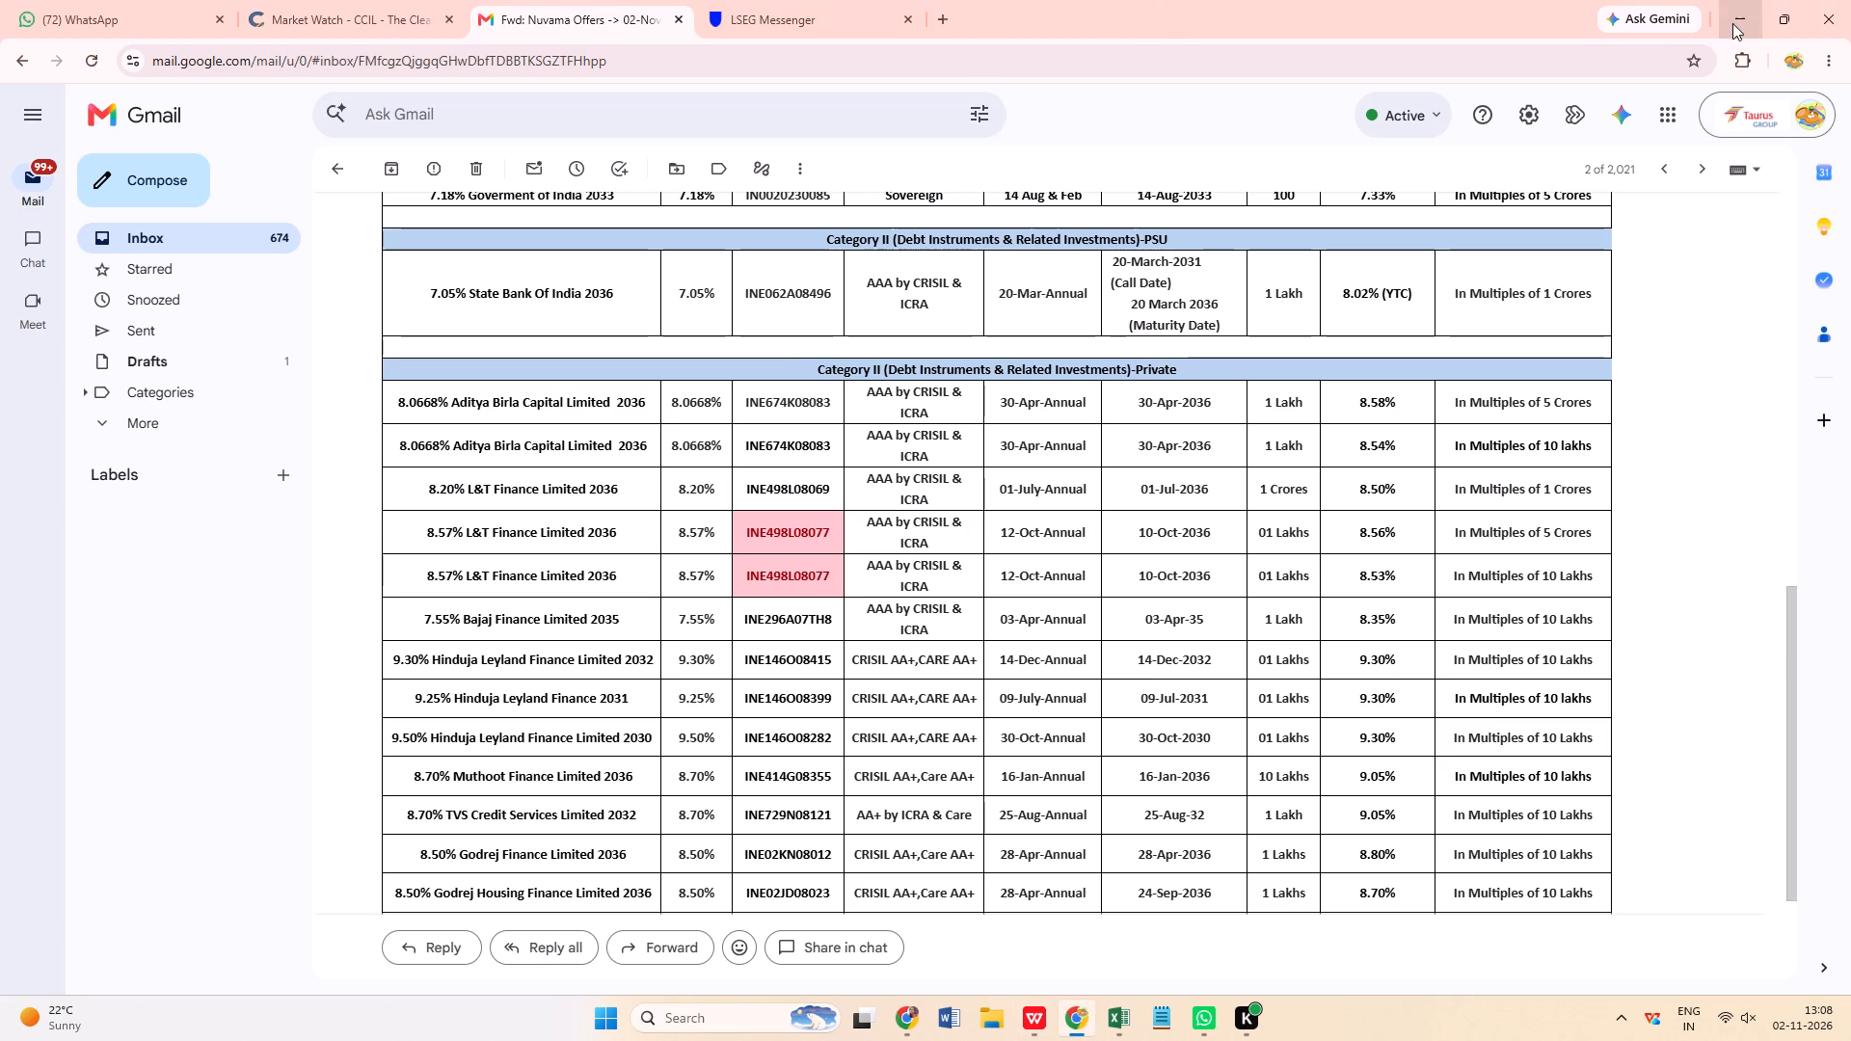
{"action": "left_click", "coordinate": [1735, 16]}
{"action": "left_click", "coordinate": [1735, 16]}
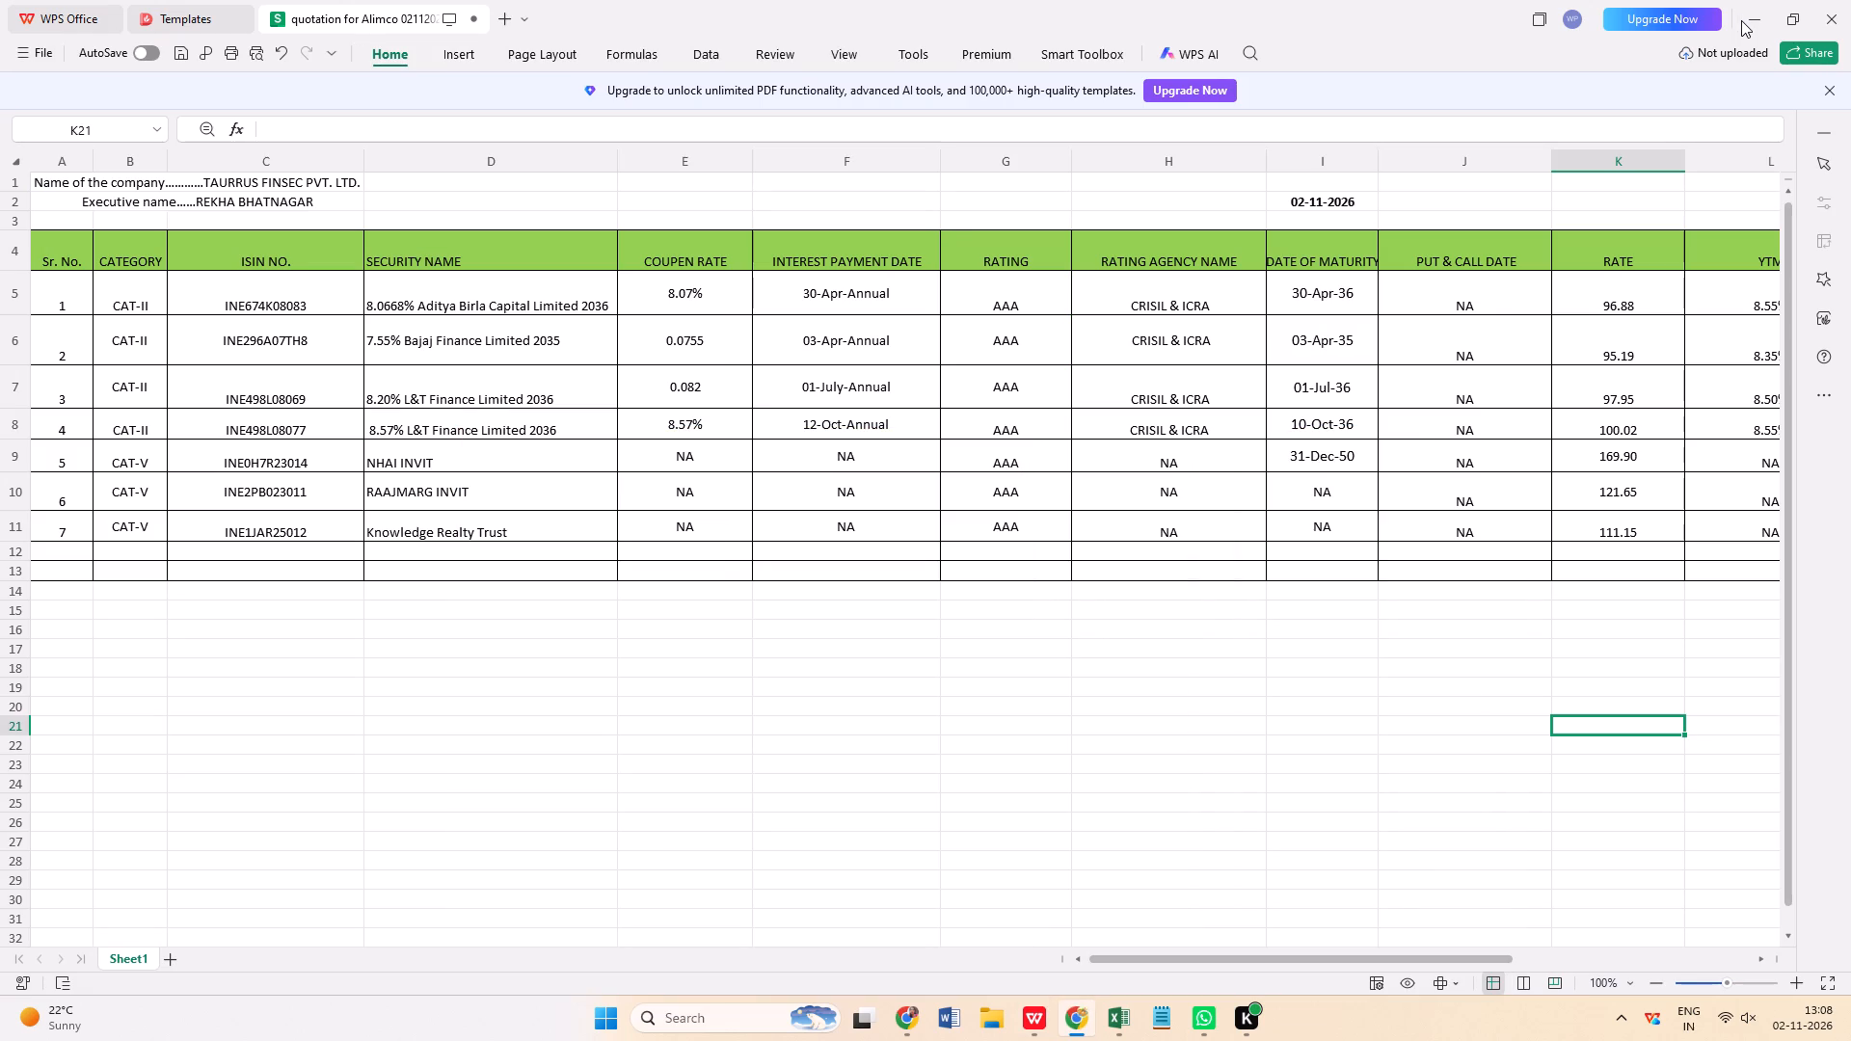
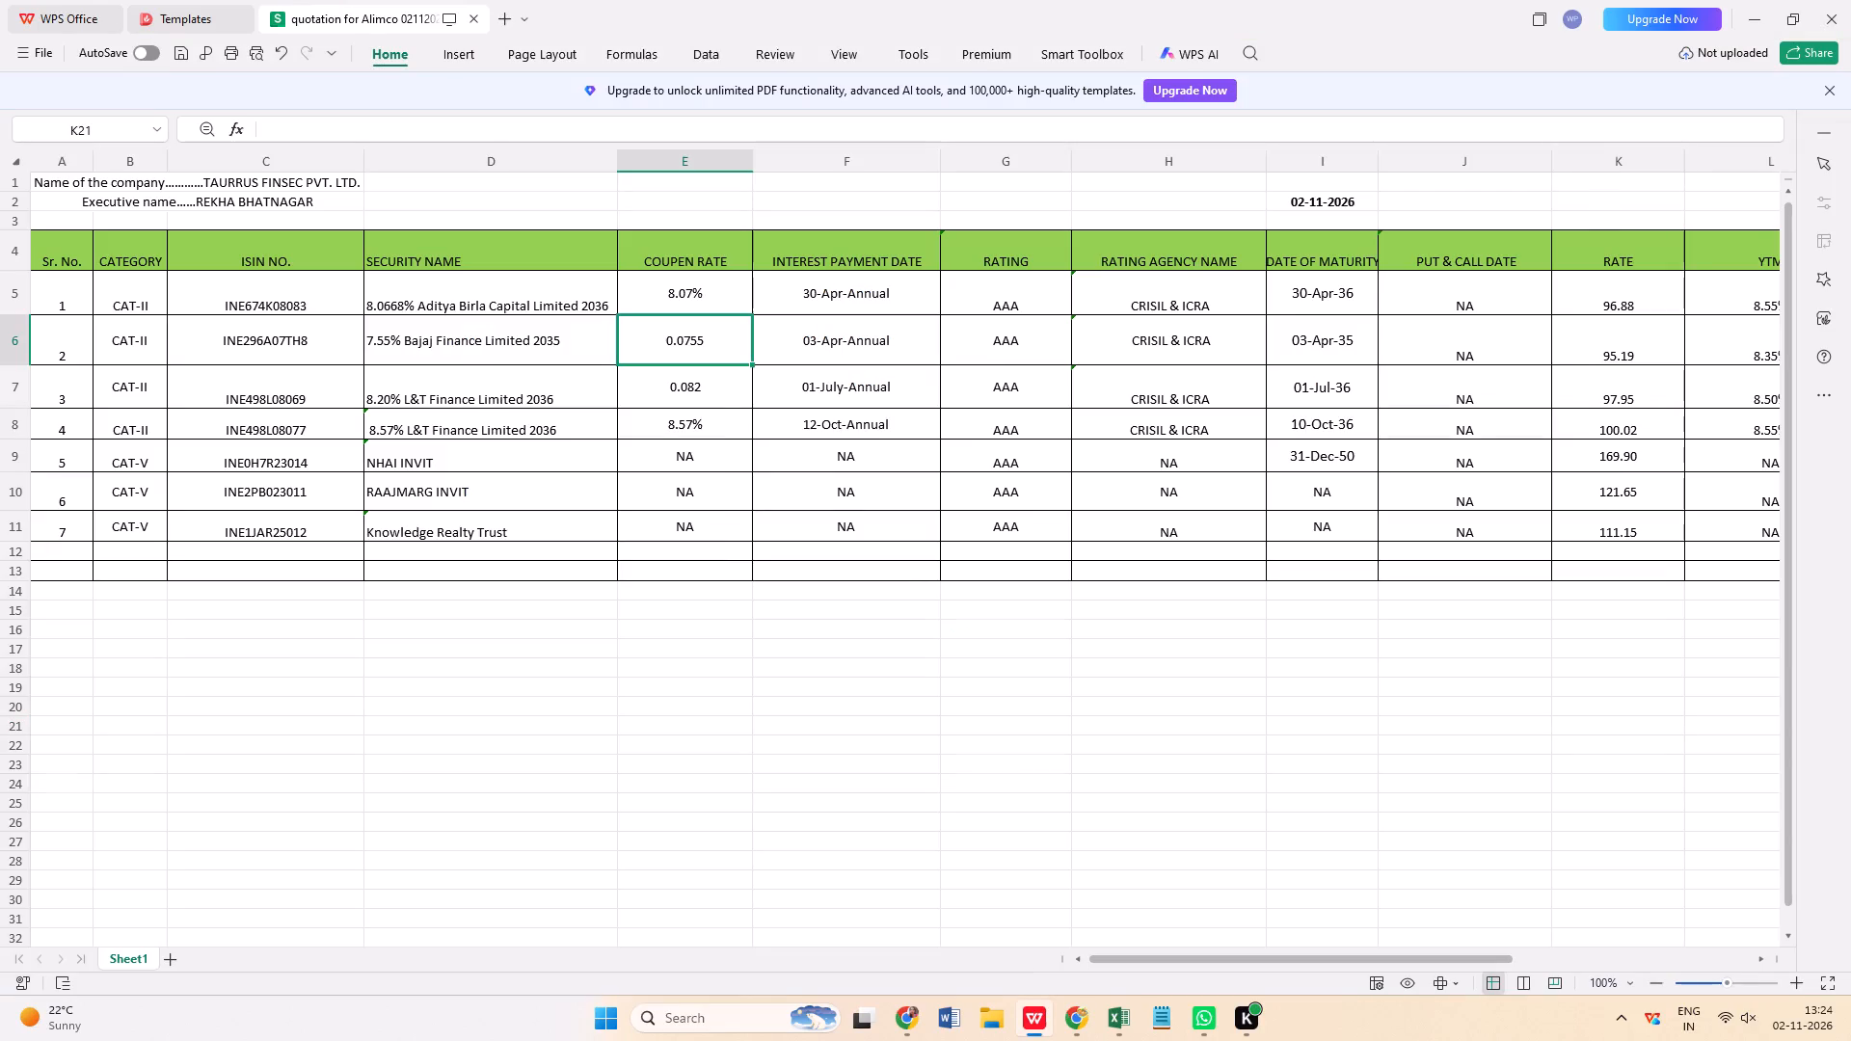
Set the coupon rate of the Bajaj Finance Limited 2035 bond in row 6 to 7.55%.
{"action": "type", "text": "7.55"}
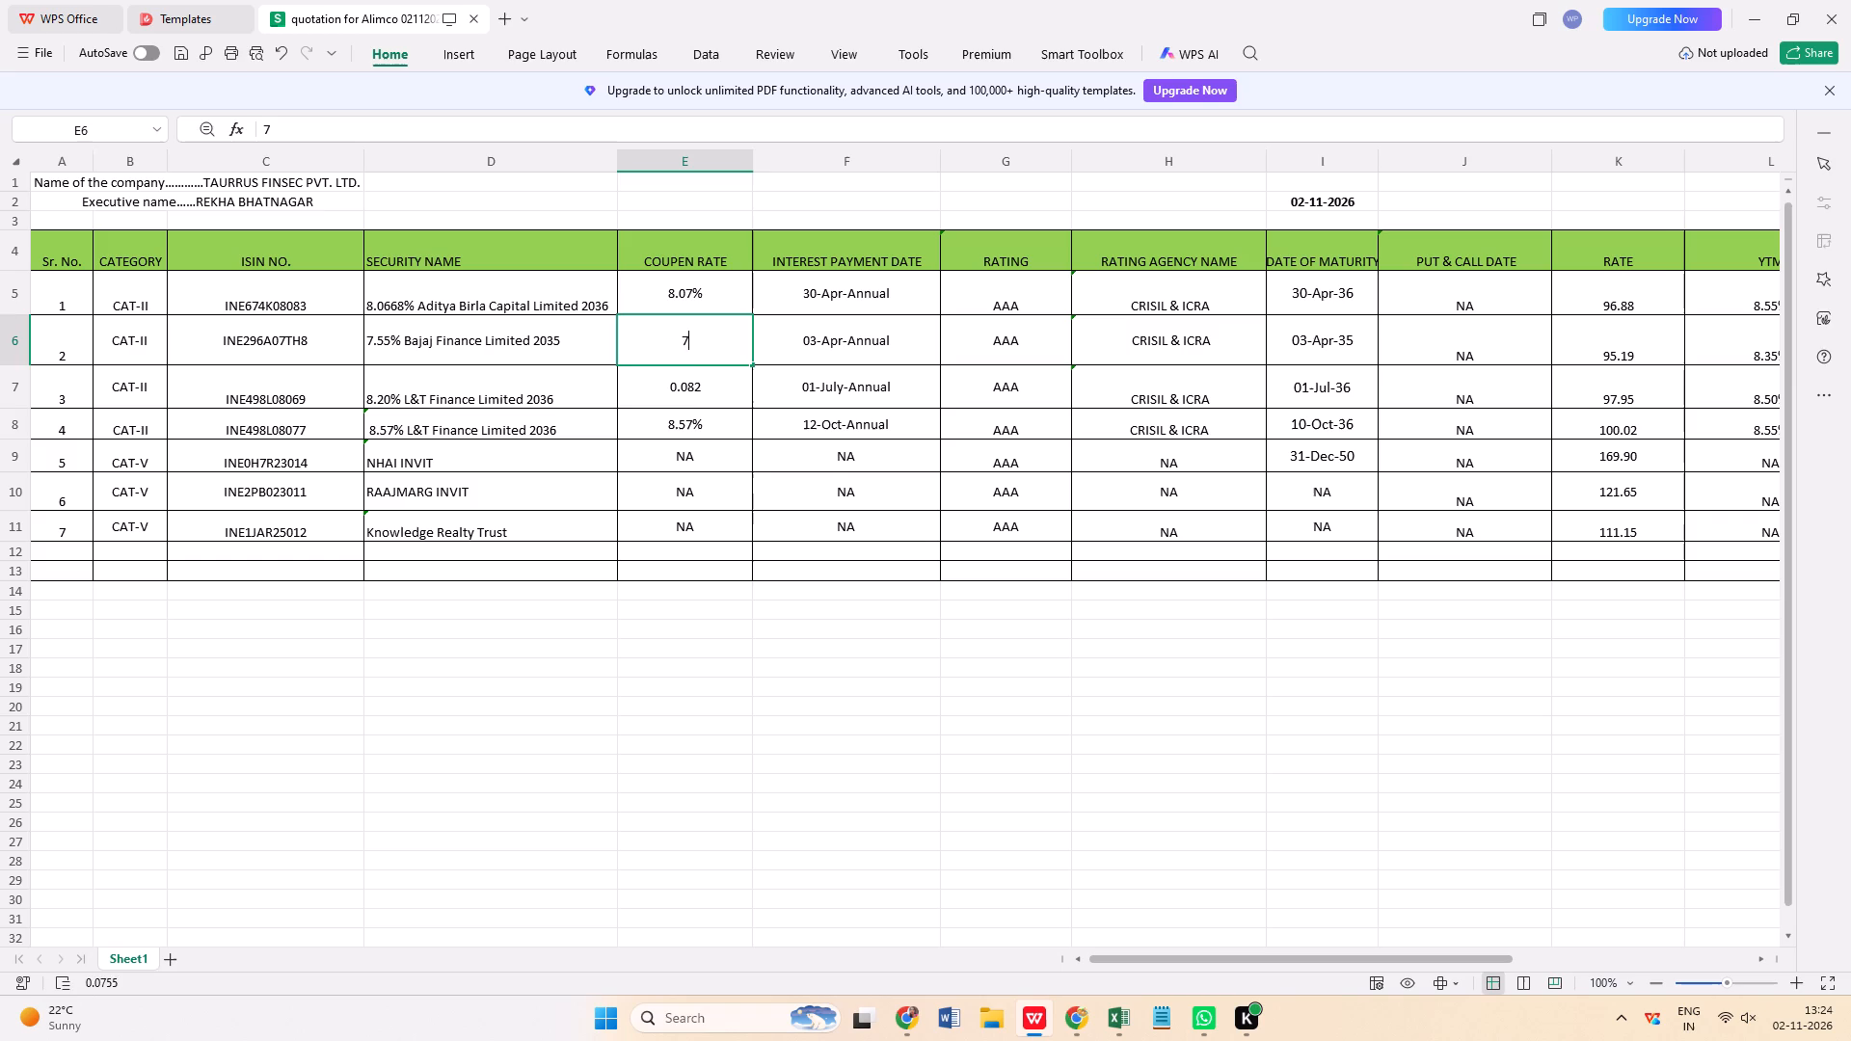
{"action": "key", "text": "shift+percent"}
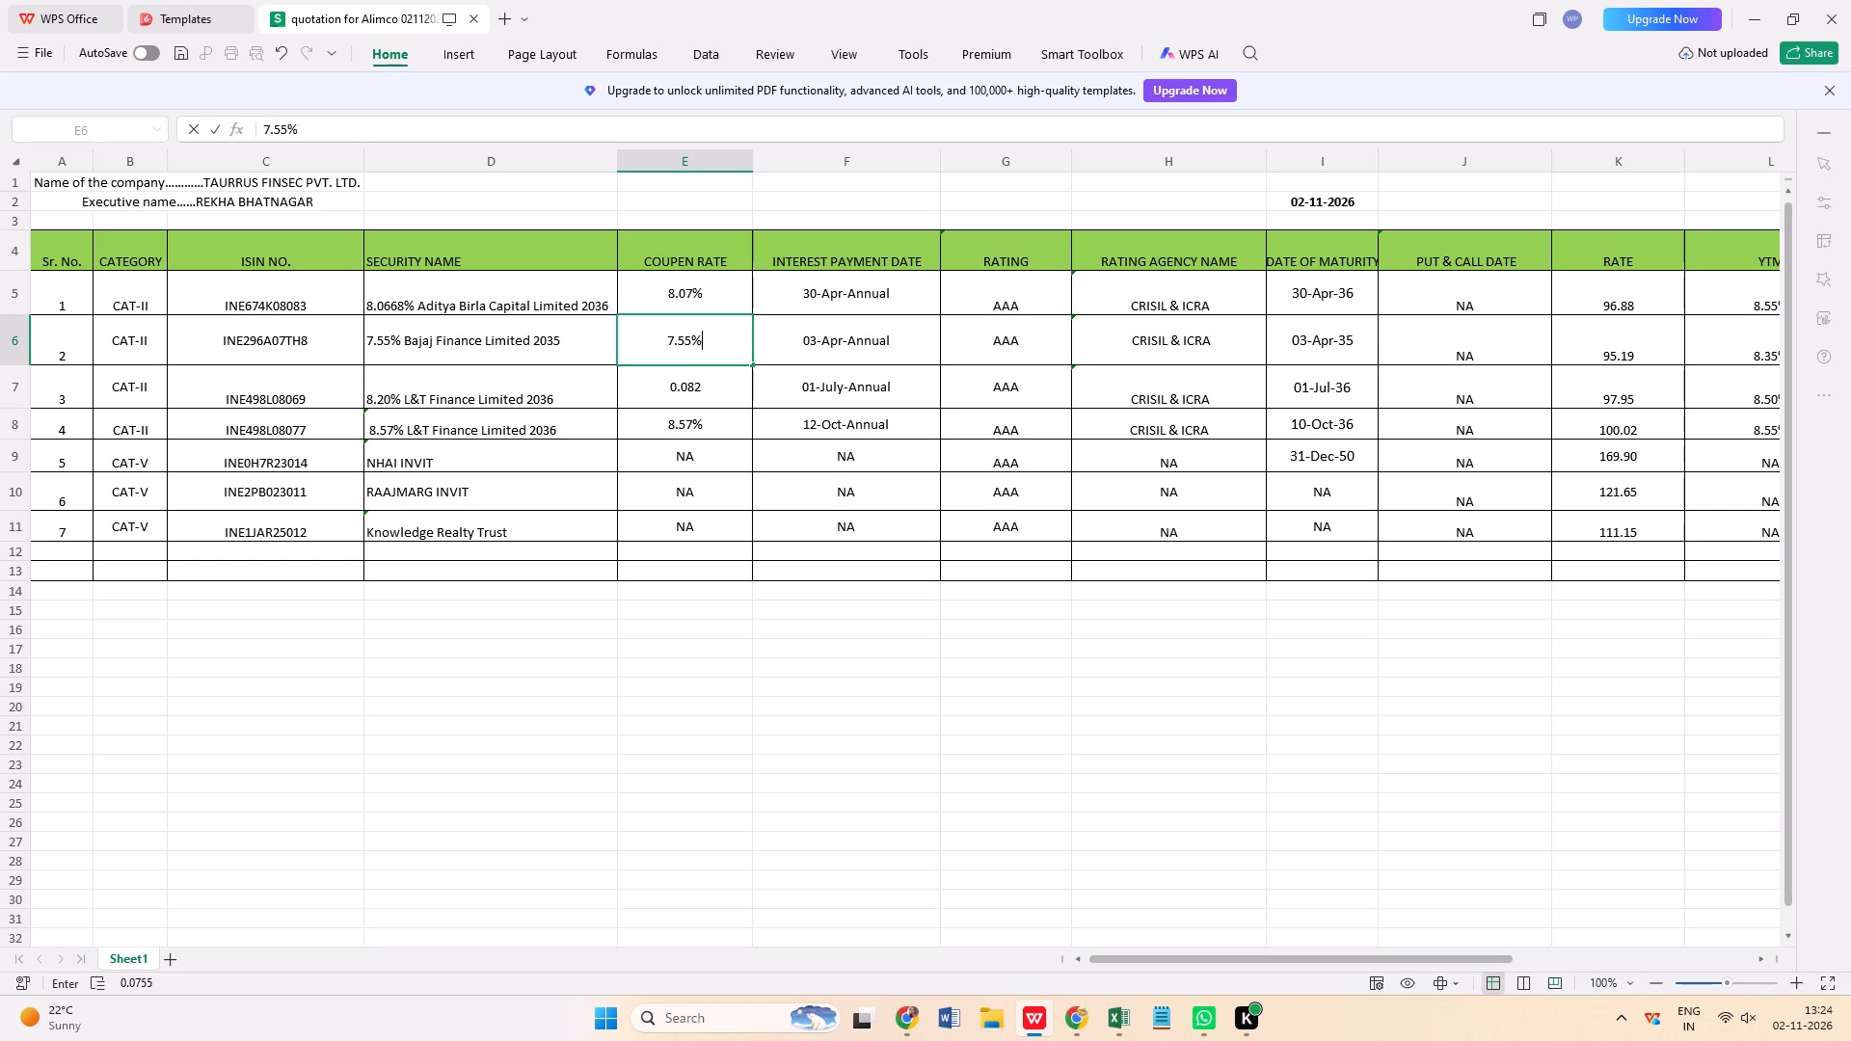
Set the Coupen Rate of the L&T Finance Limited 2036 security in row 7 to 8.20%.
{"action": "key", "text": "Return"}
{"action": "type", "text": "8.20"}
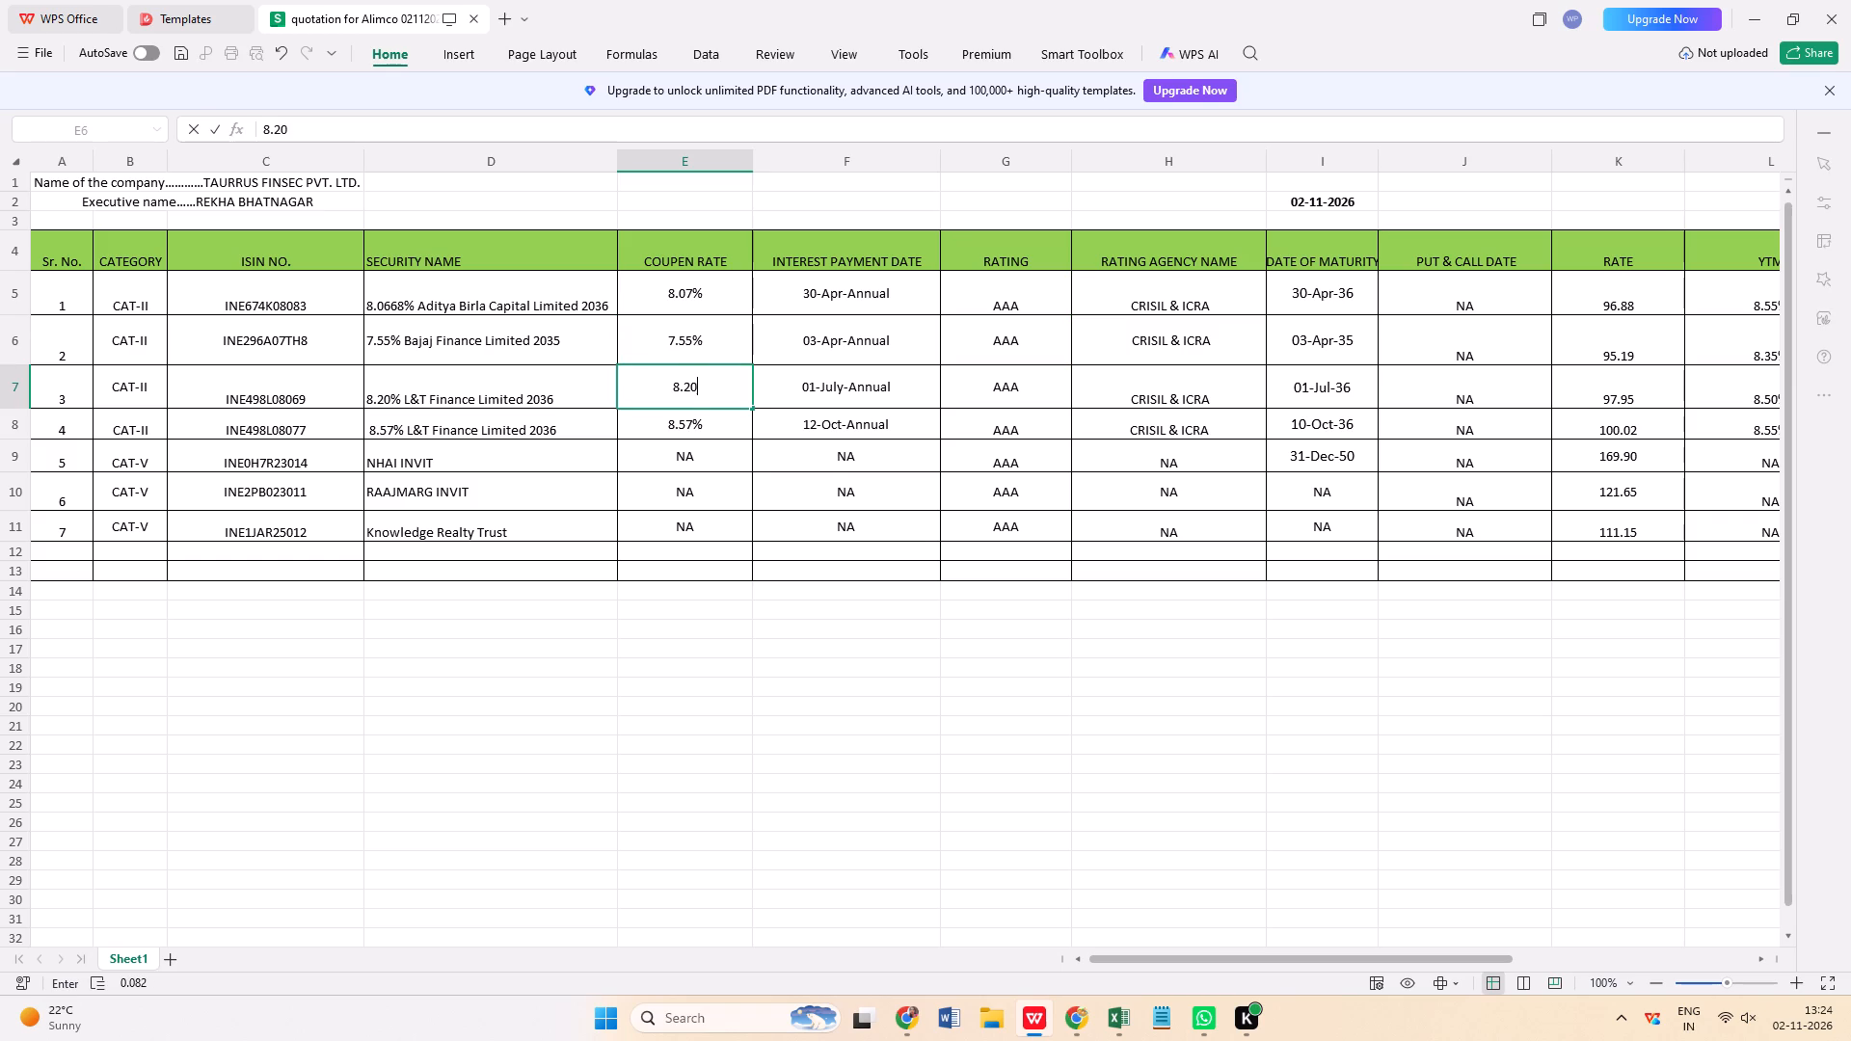
{"action": "key", "text": "shift+percent"}
{"action": "key", "text": "Return"}
{"action": "key", "text": "Return"}
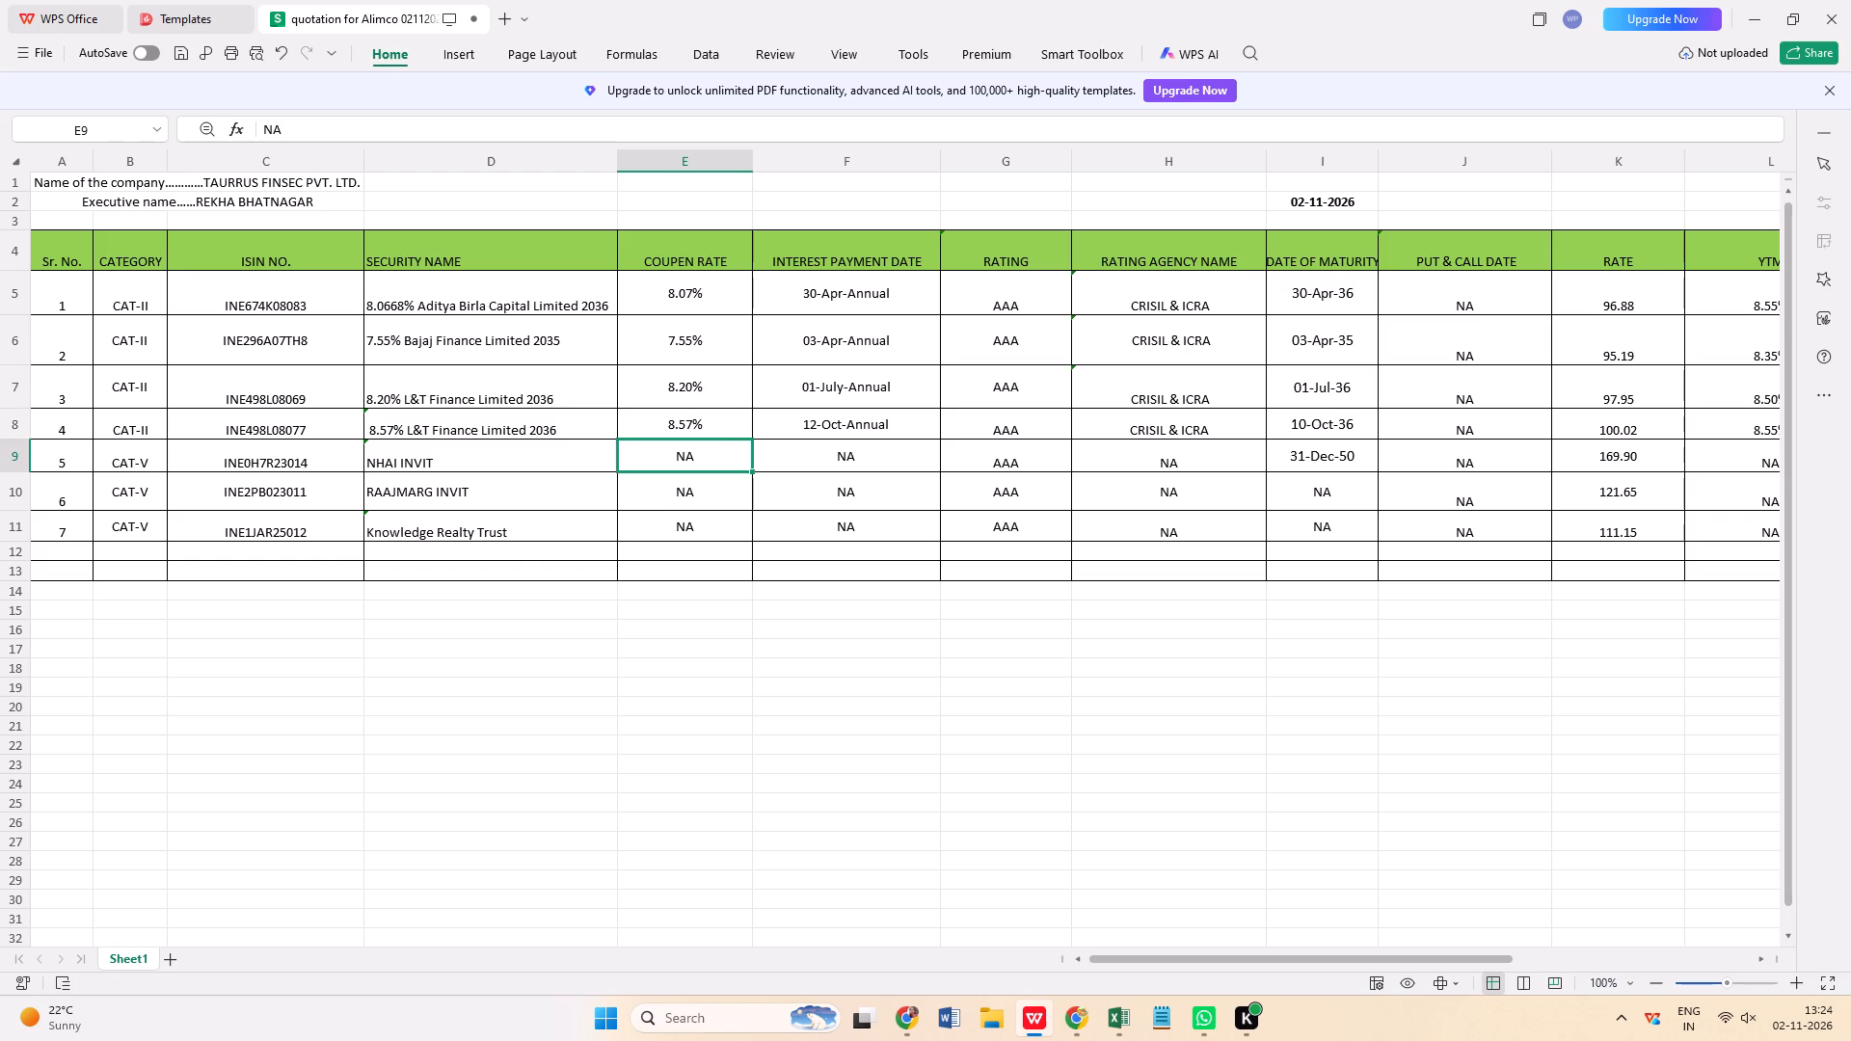
Save the corrected quotation workbook.
{"action": "left_click", "coordinate": [48, 48]}
{"action": "left_click", "coordinate": [49, 177]}
Check the quotation table's remaining columns up to Delivery Mode.
{"action": "double_click", "coordinate": [1759, 957]}
{"action": "left_click", "coordinate": [1759, 957]}
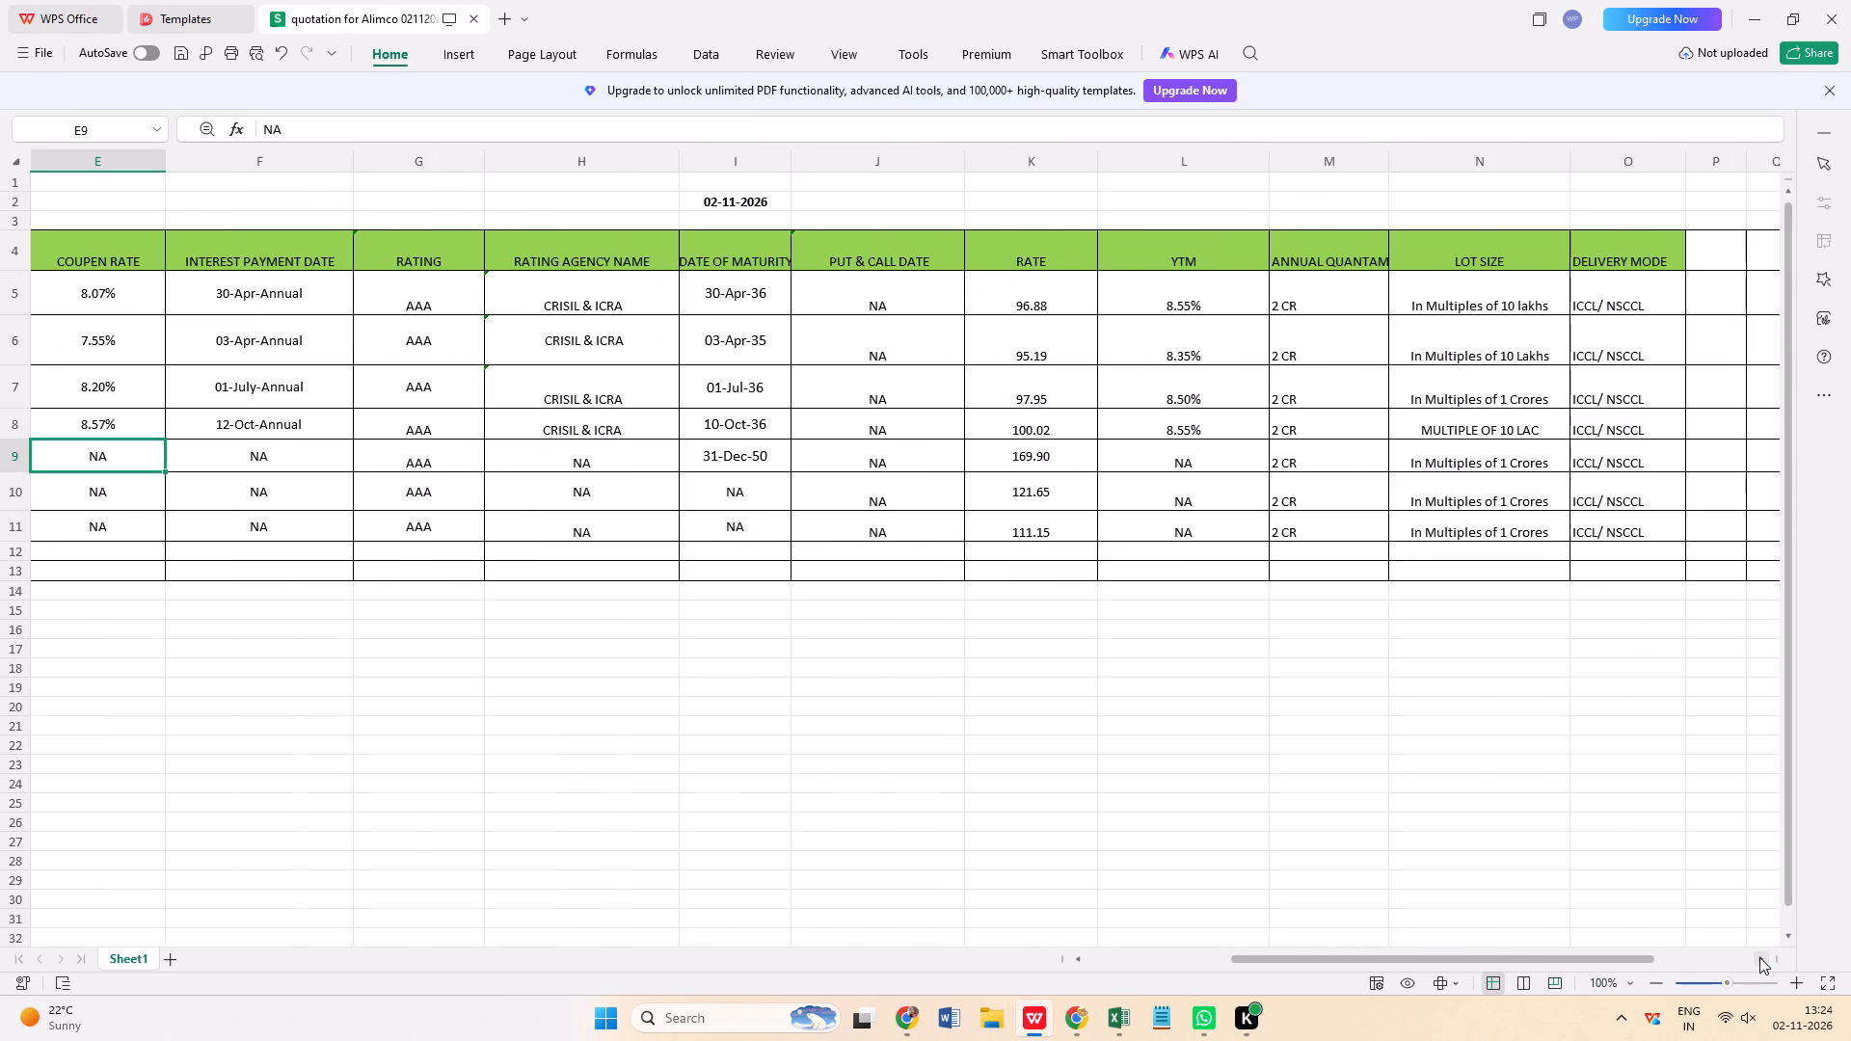
{"action": "left_click", "coordinate": [1759, 957]}
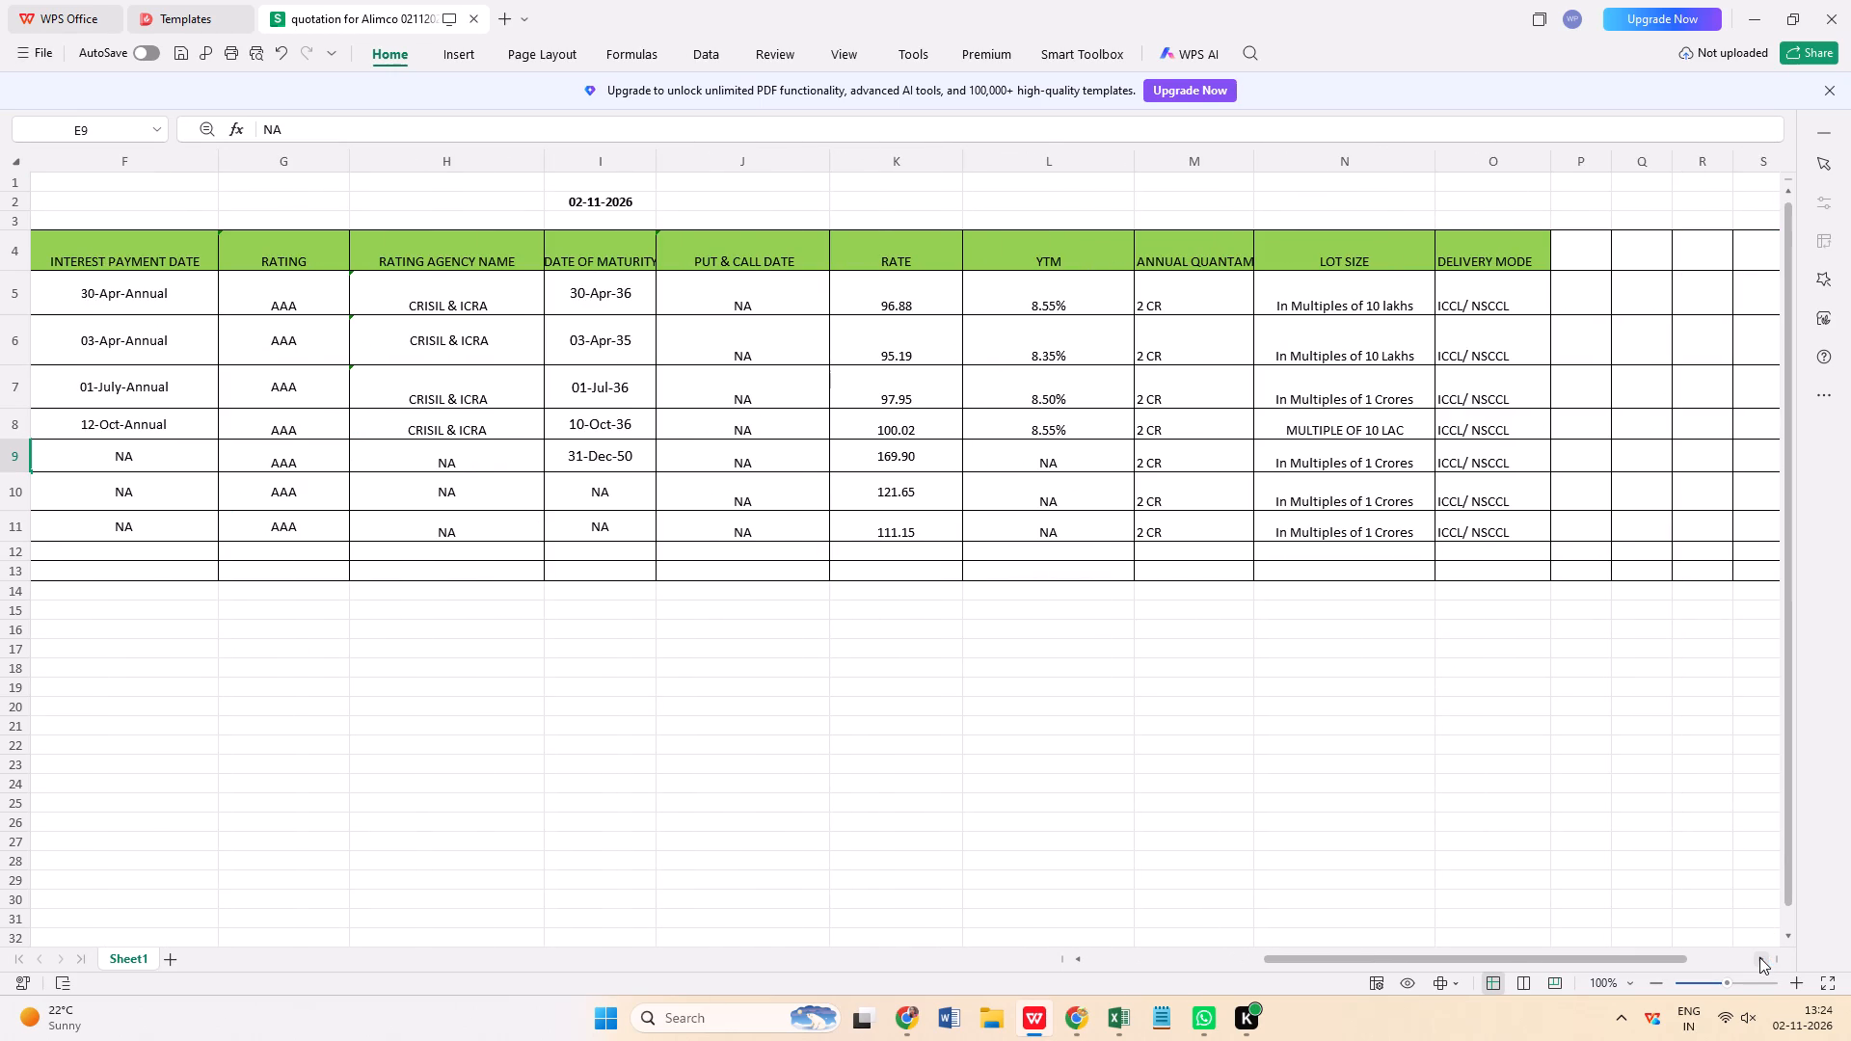
Go back to the start of the quotation table and review its columns from Sr. No. onward.
{"action": "left_click_drag", "start_coordinate": [1308, 957], "coordinate": [1076, 949]}
{"action": "left_click", "coordinate": [1078, 957]}
{"action": "left_click", "coordinate": [1078, 957]}
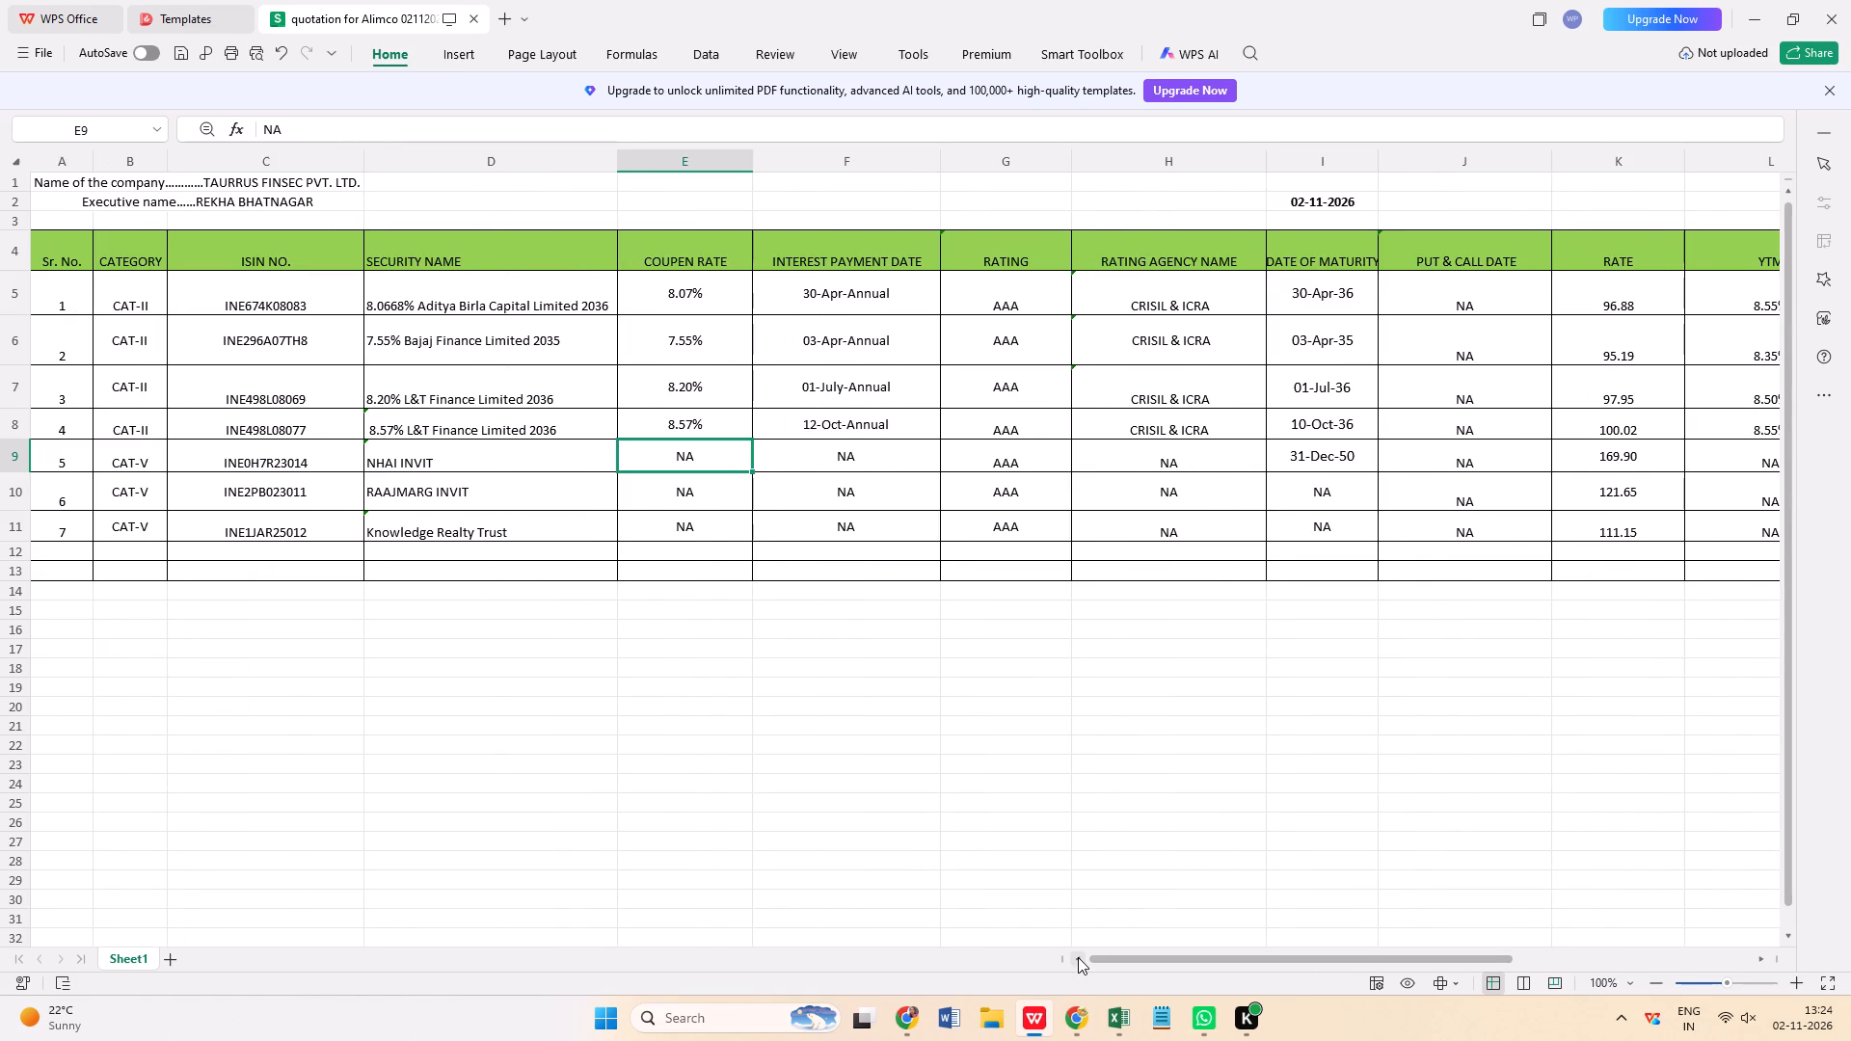
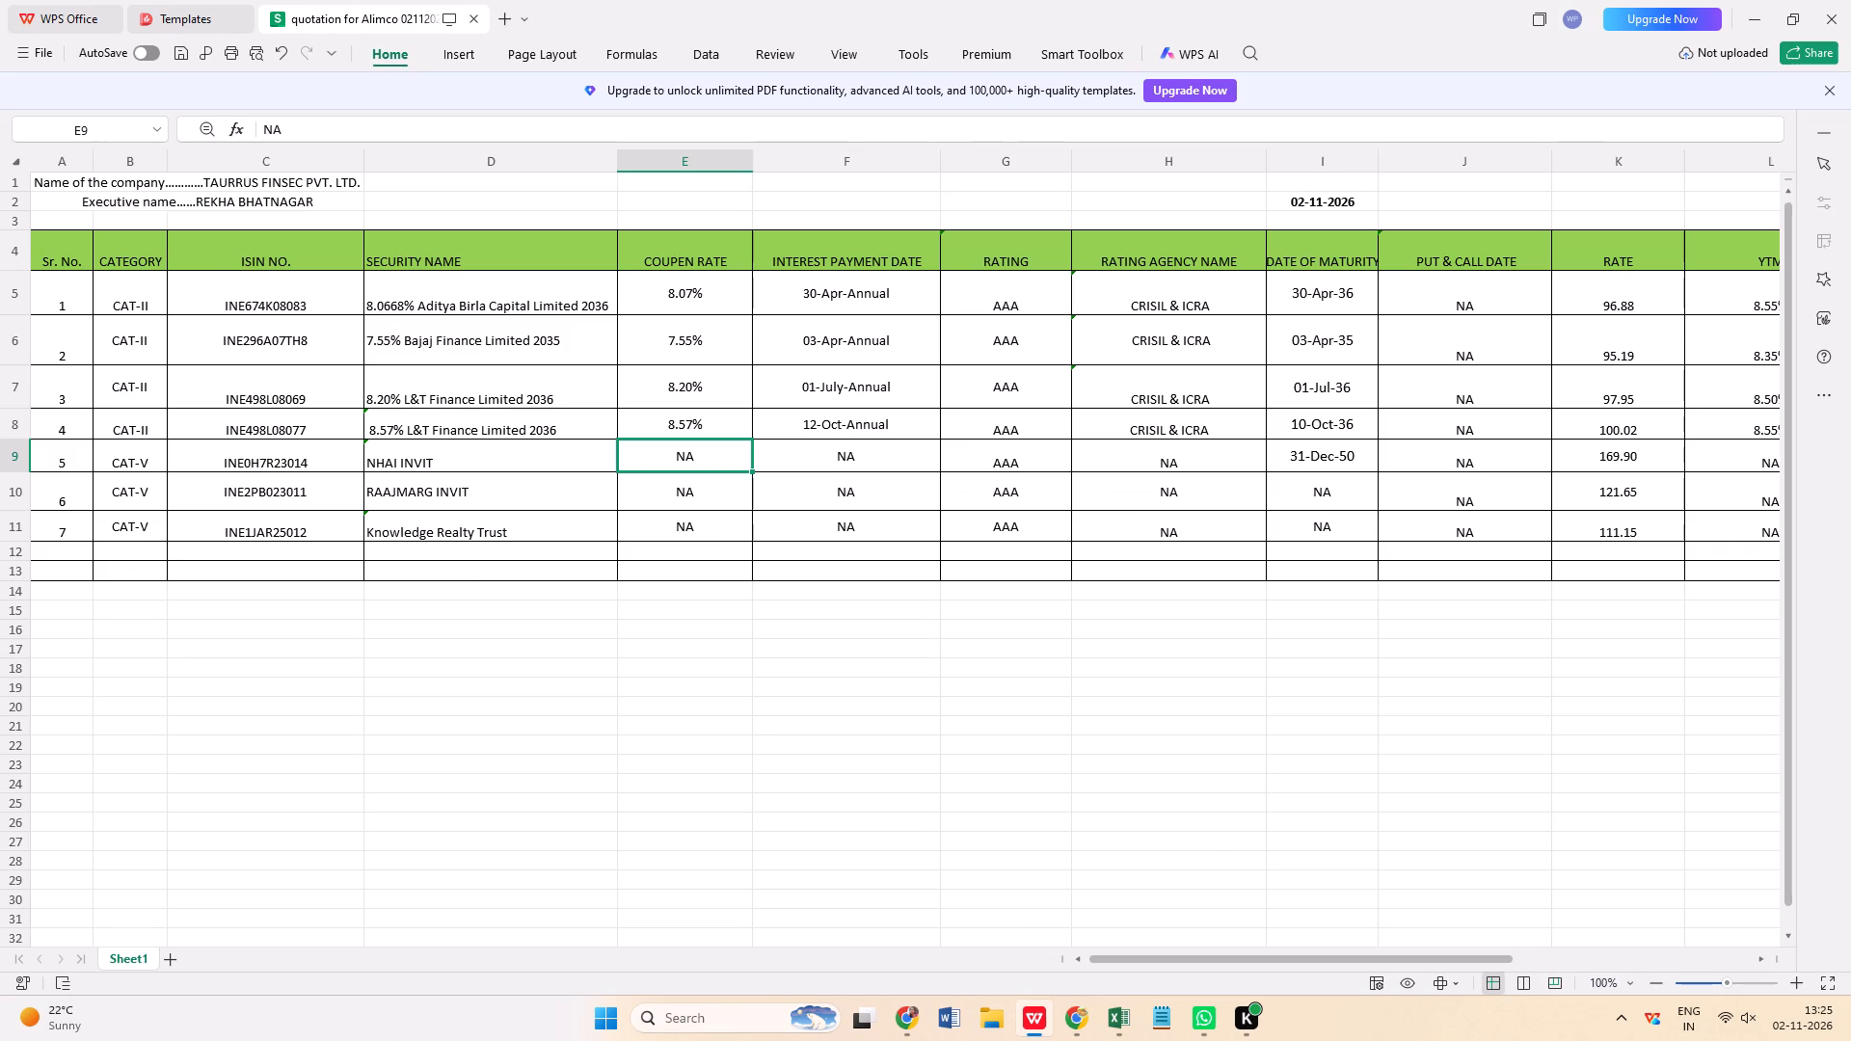
{"action": "scroll", "coordinate": [730, 773], "scroll_direction": "down", "scroll_amount": 5}
{"action": "scroll", "coordinate": [1325, 839], "scroll_direction": "up", "scroll_amount": 2}
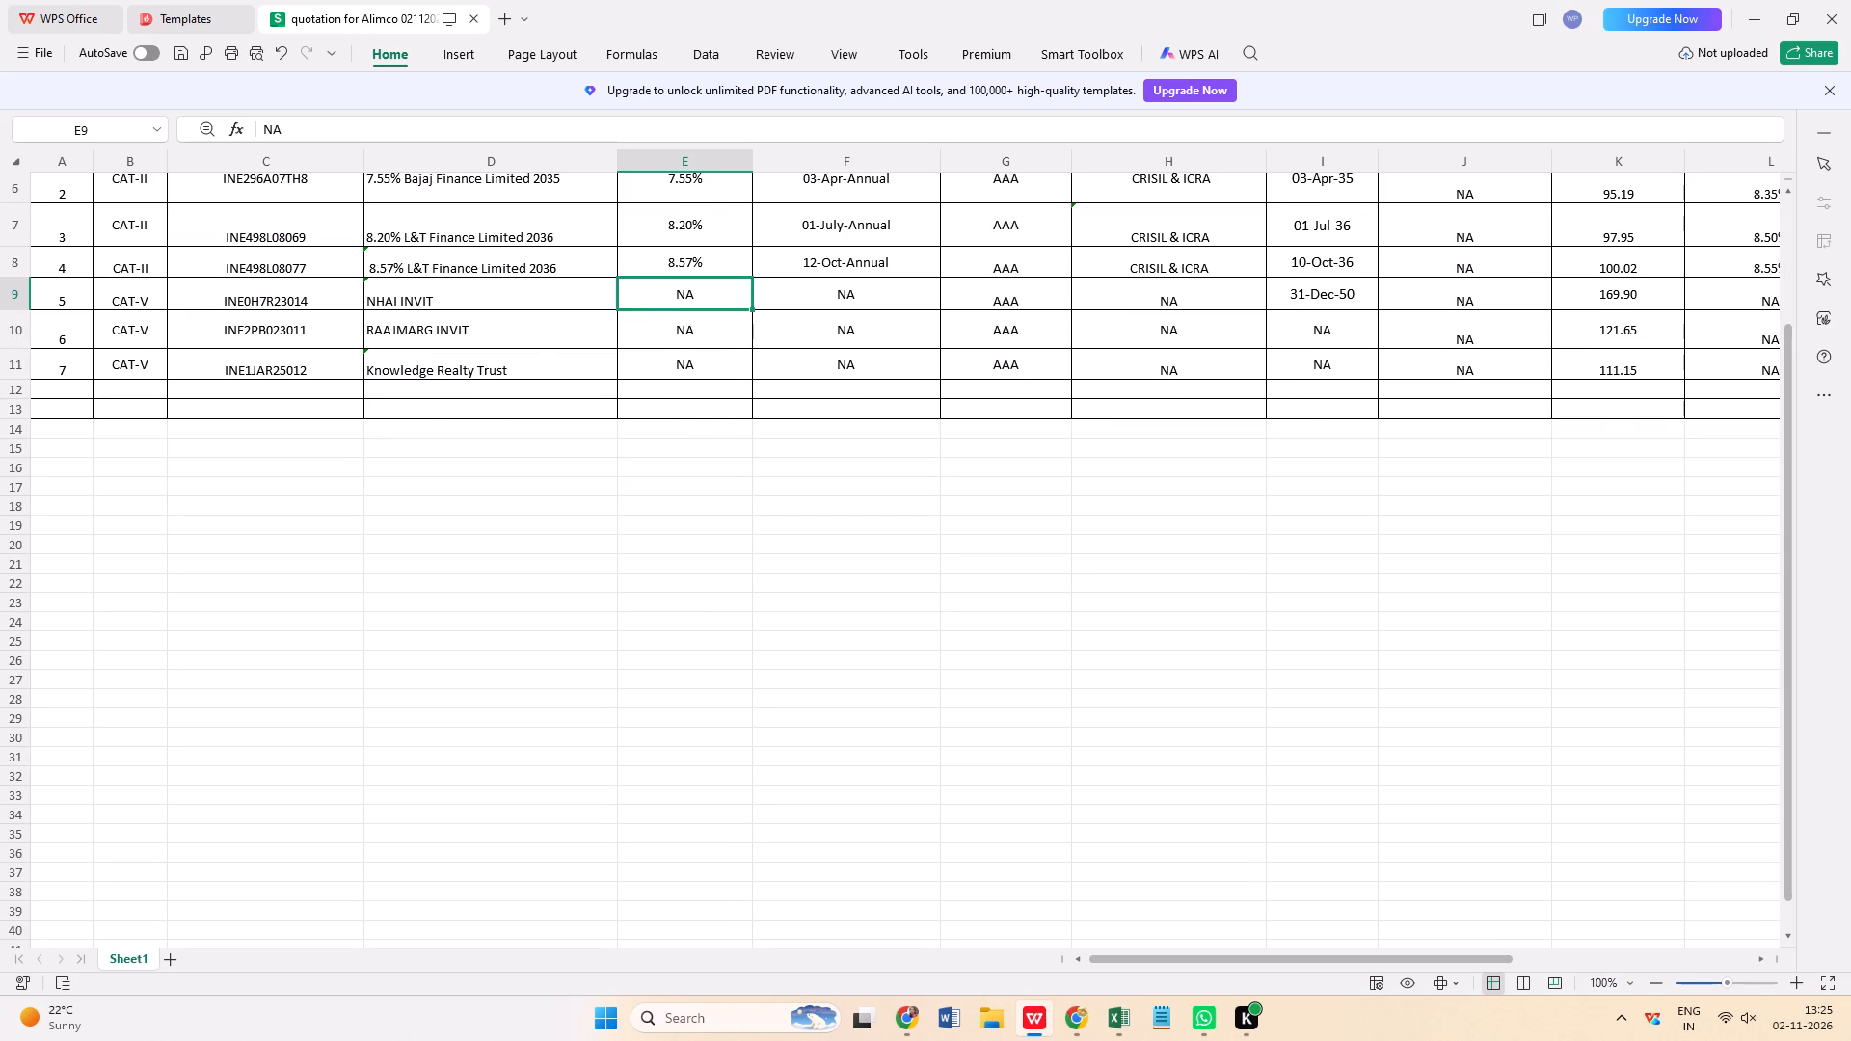
{"action": "scroll", "coordinate": [1325, 839], "scroll_direction": "up", "scroll_amount": 2}
{"action": "left_click_drag", "start_coordinate": [1330, 955], "coordinate": [1364, 959]}
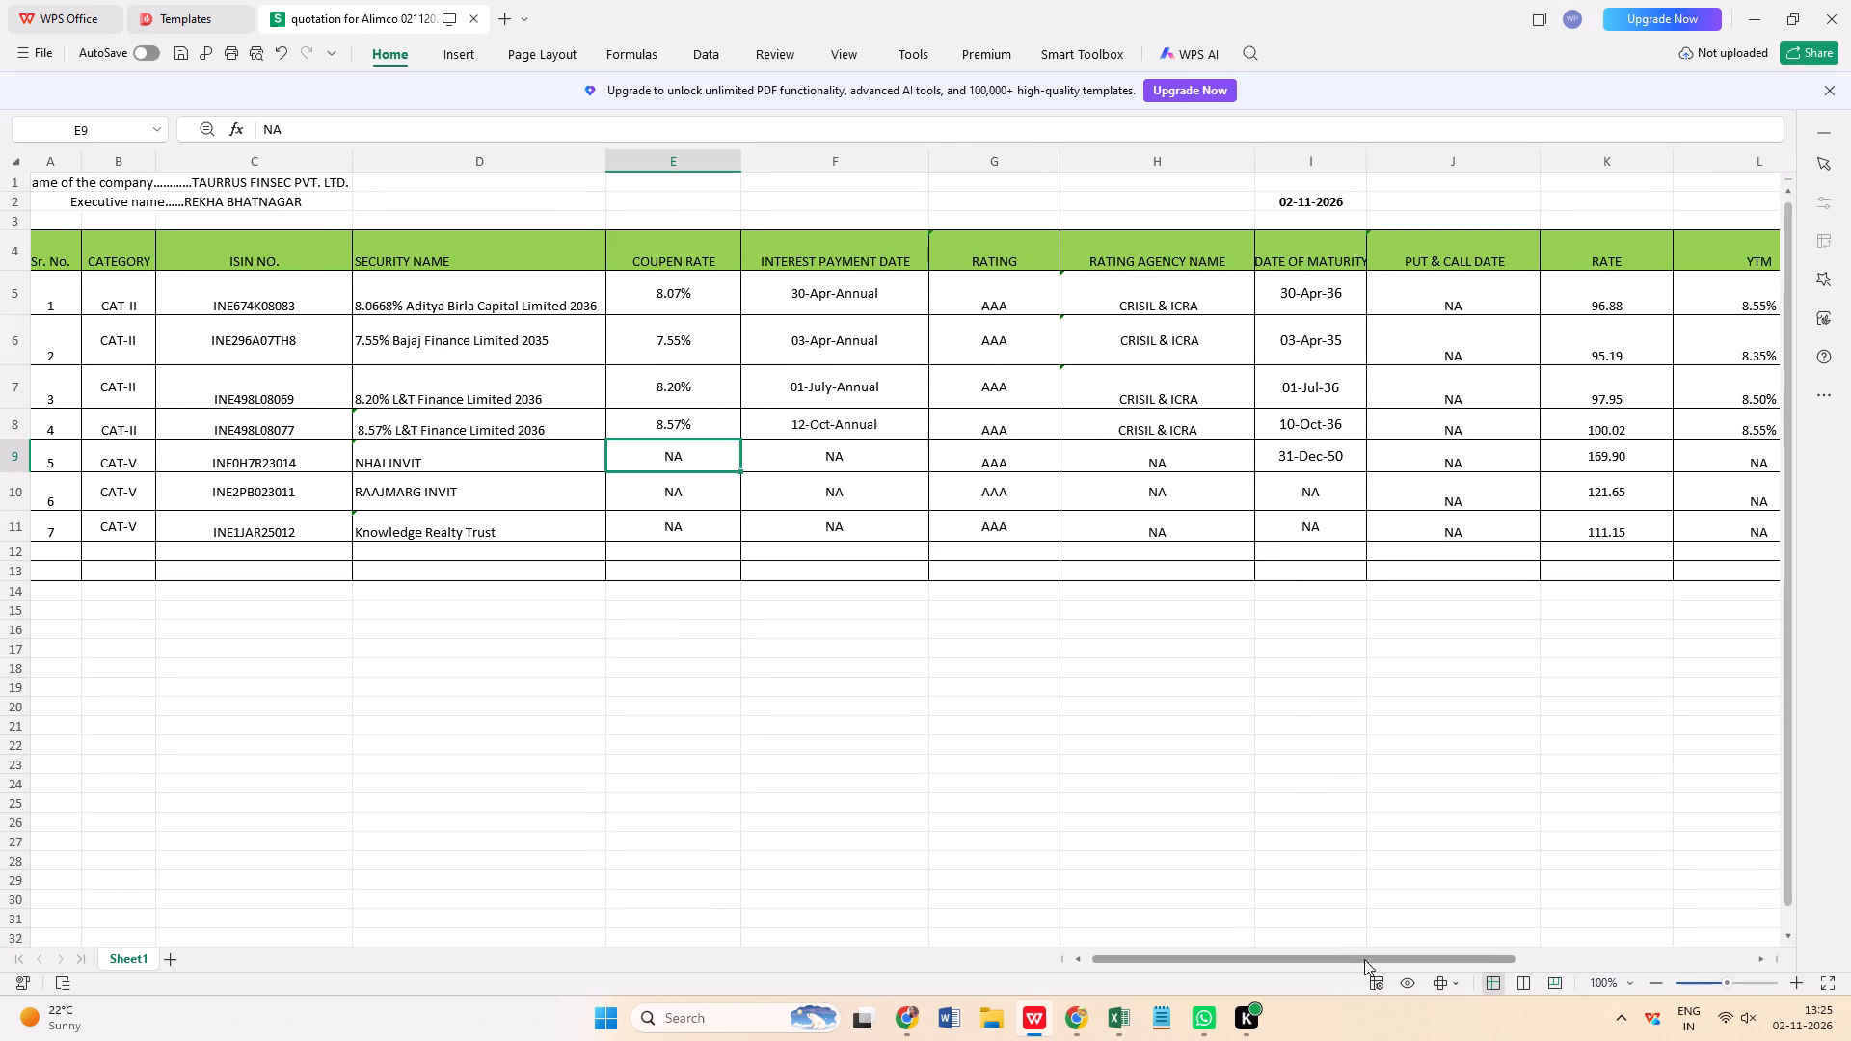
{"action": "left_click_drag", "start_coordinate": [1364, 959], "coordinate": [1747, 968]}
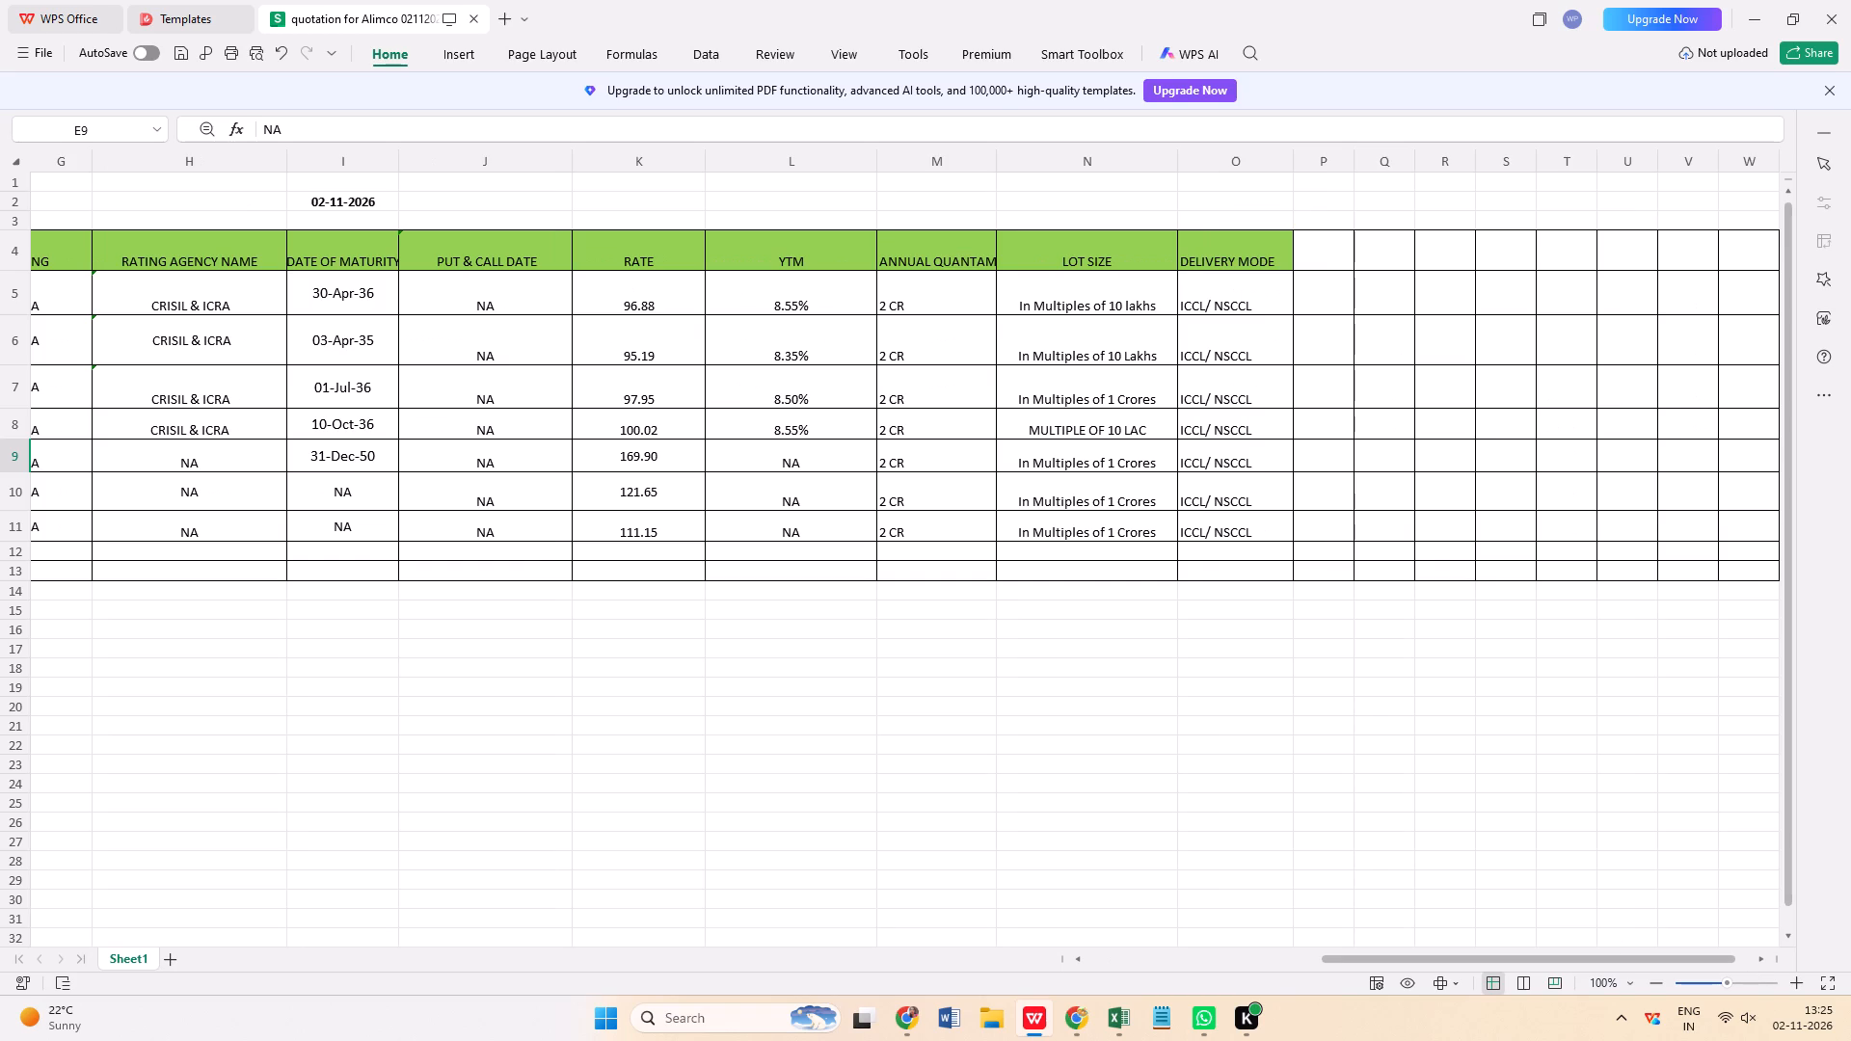
Copy the Lot Size "In Multiples of 10 Lakhs" from row 6 into row 8, the 8.57% L&T Finance Limited 2036 security.
{"action": "left_click", "coordinate": [1048, 345]}
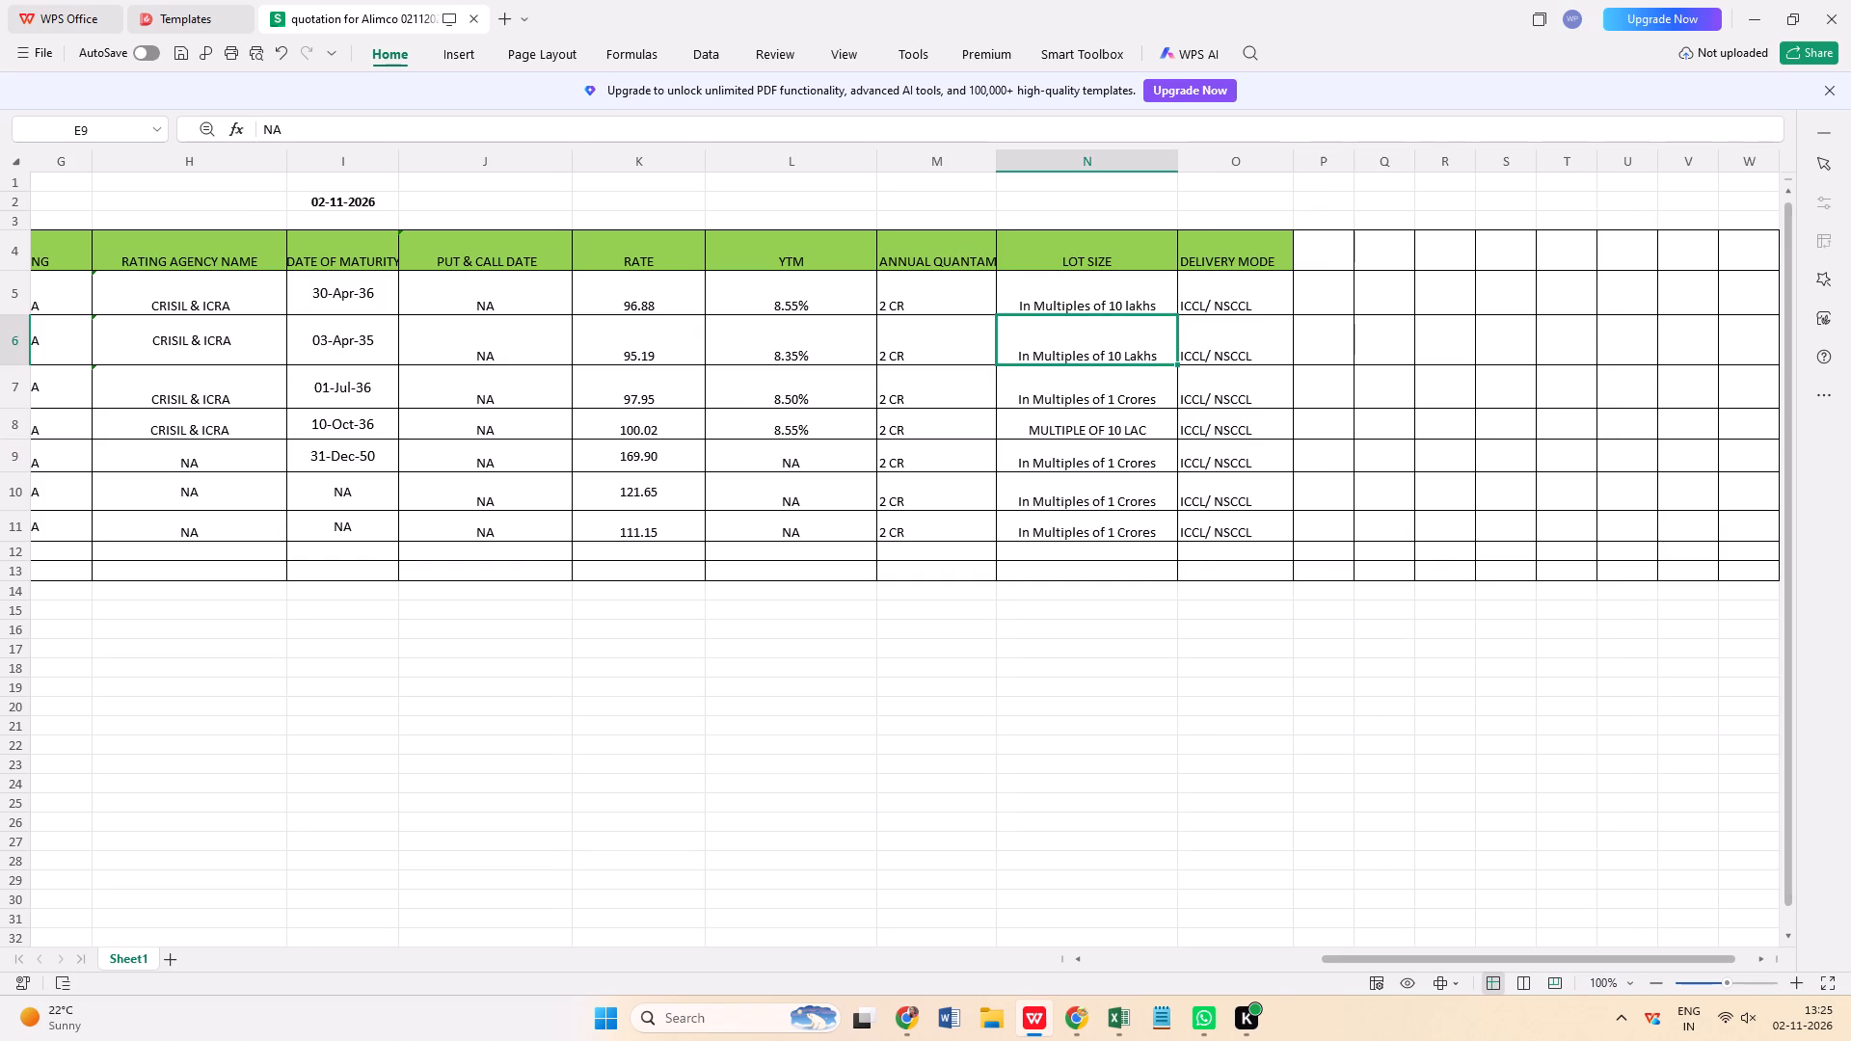
{"action": "key", "text": "ctrl+c"}
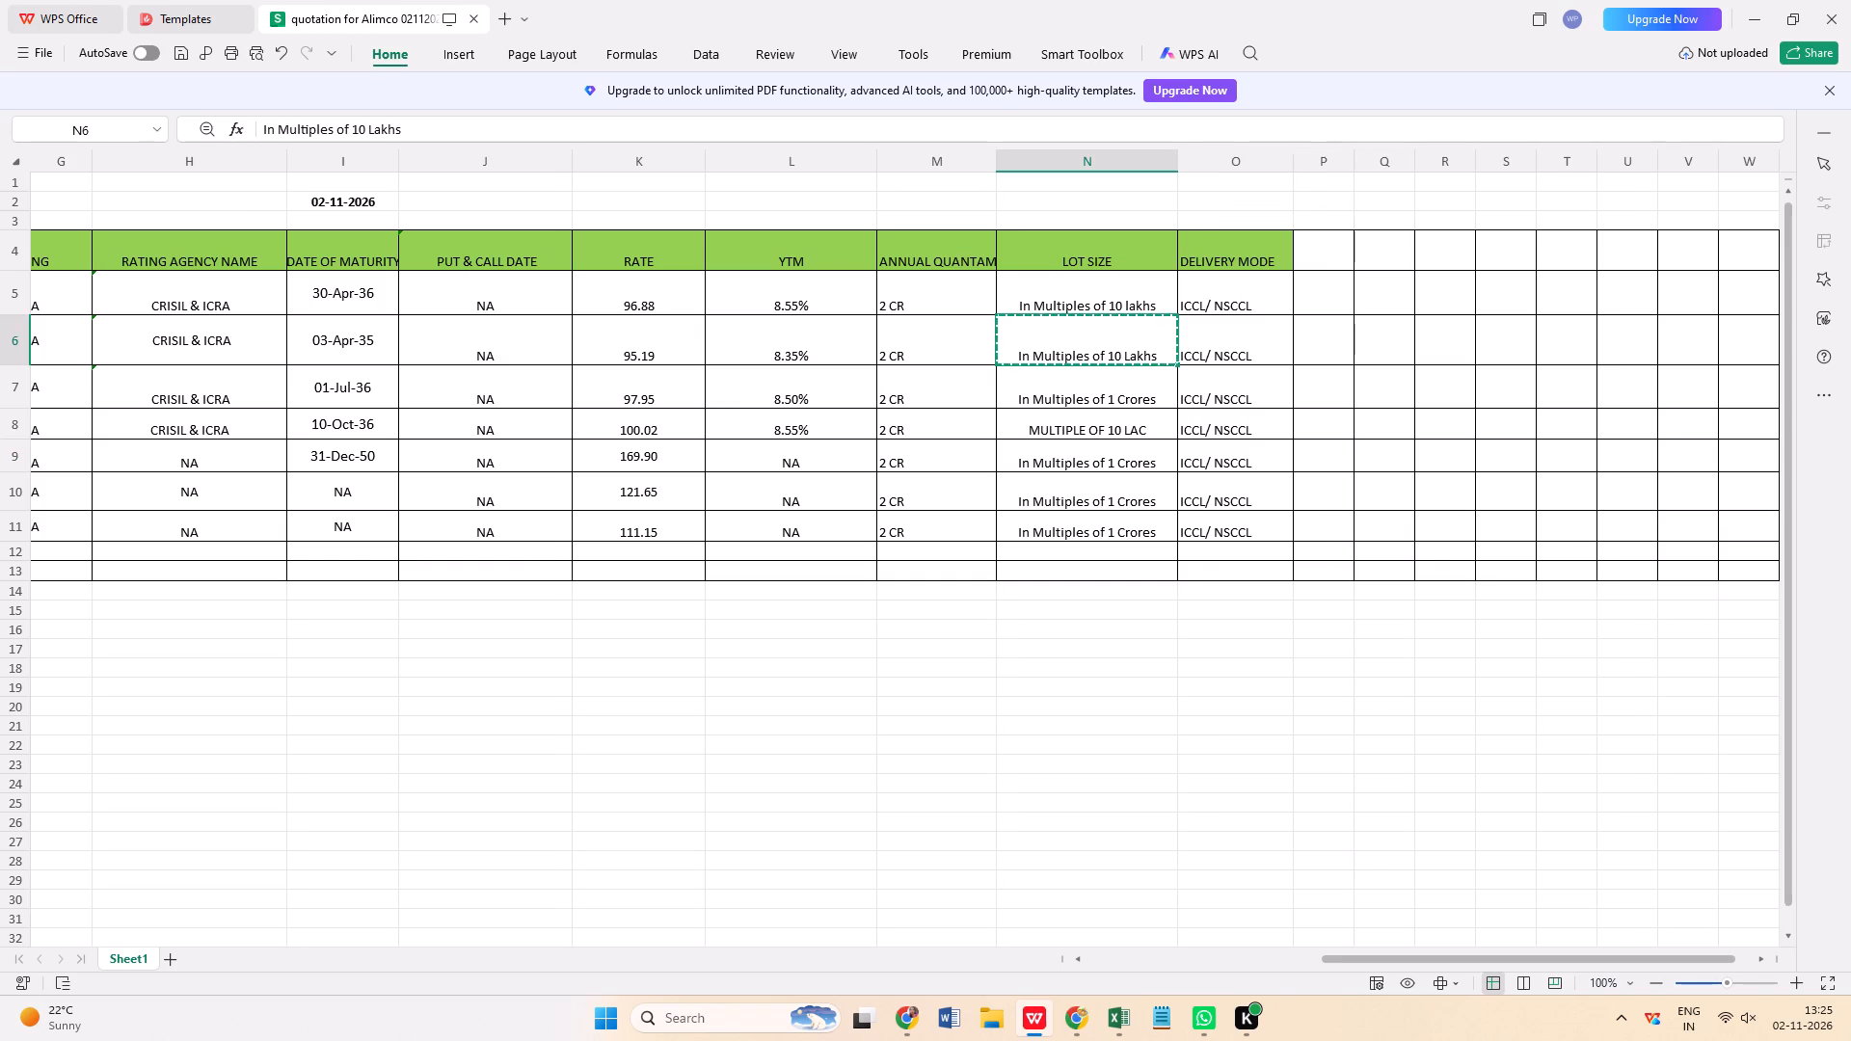
{"action": "left_click", "coordinate": [1049, 429]}
{"action": "key", "text": "ctrl+v"}
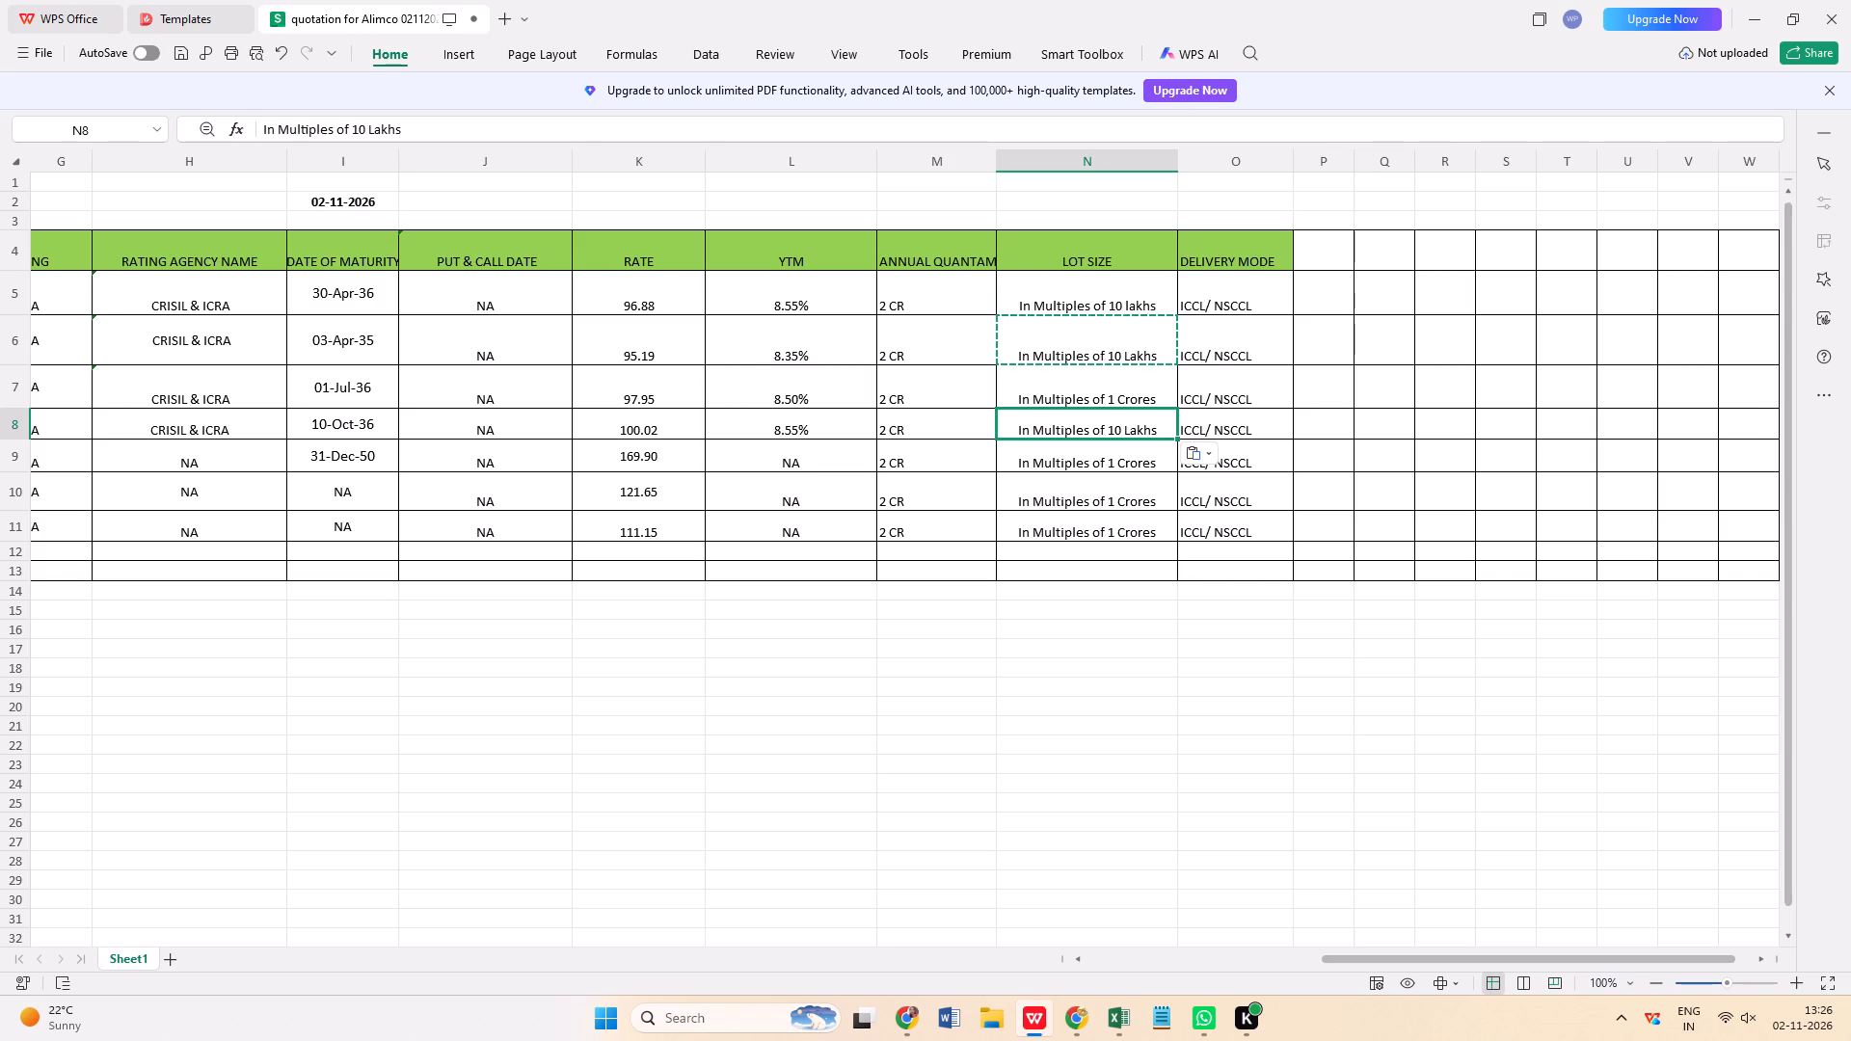
{"action": "left_click", "coordinate": [1143, 705]}
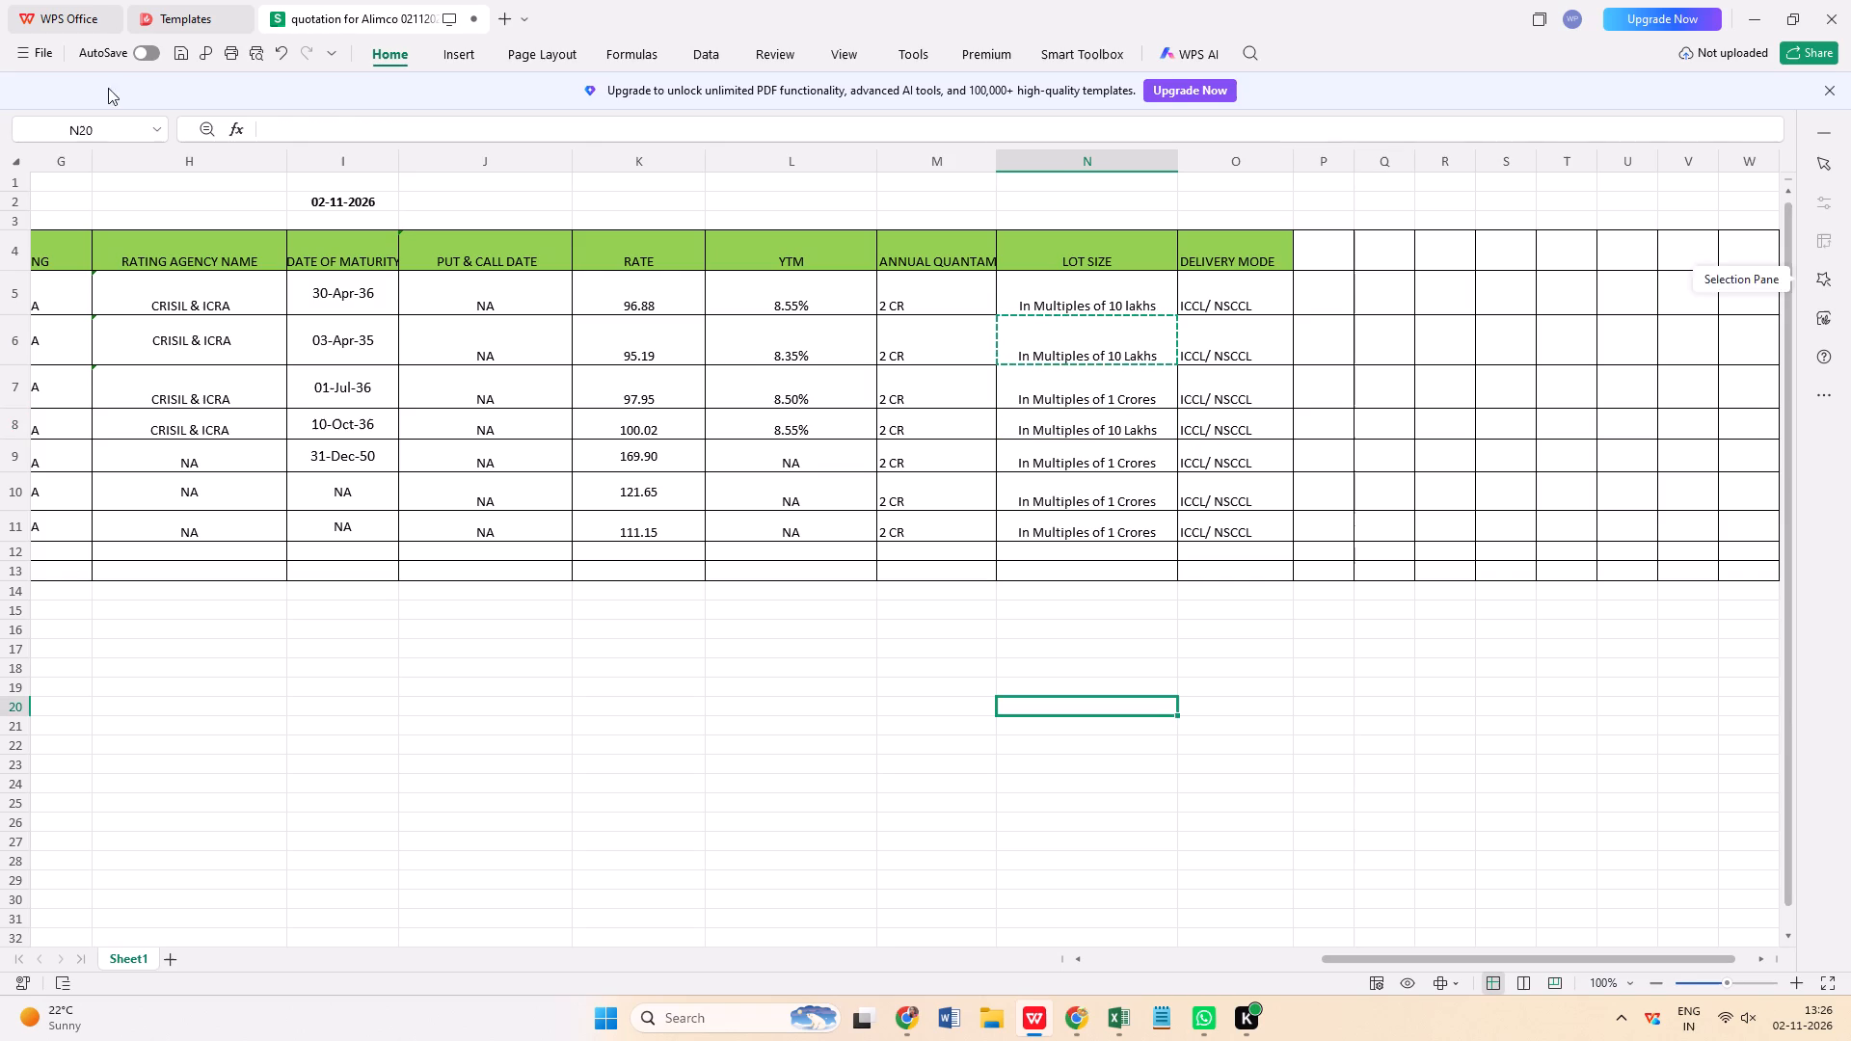
Save the quotation workbook with the corrected lot size.
{"action": "left_click", "coordinate": [30, 48]}
{"action": "left_click", "coordinate": [66, 188]}
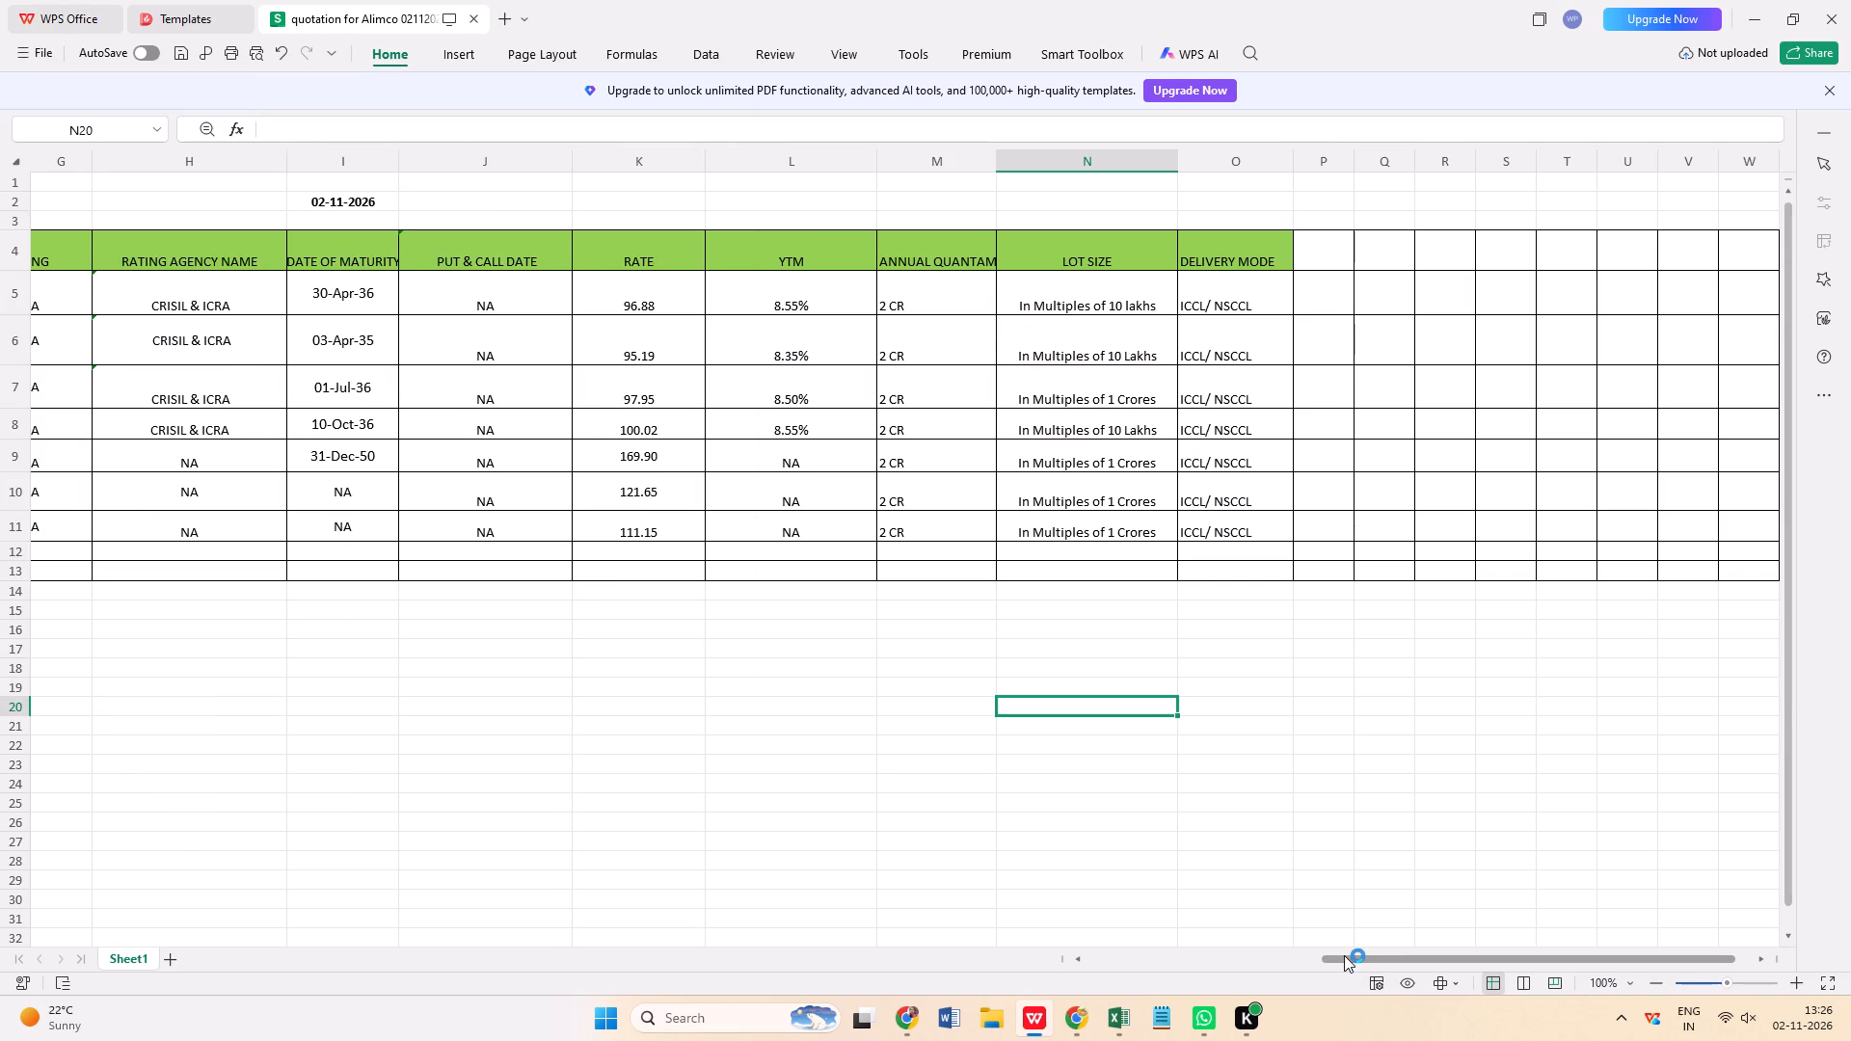
Review the quotation table back to its first columns and close WPS Office.
{"action": "left_click_drag", "start_coordinate": [1336, 959], "coordinate": [1103, 957]}
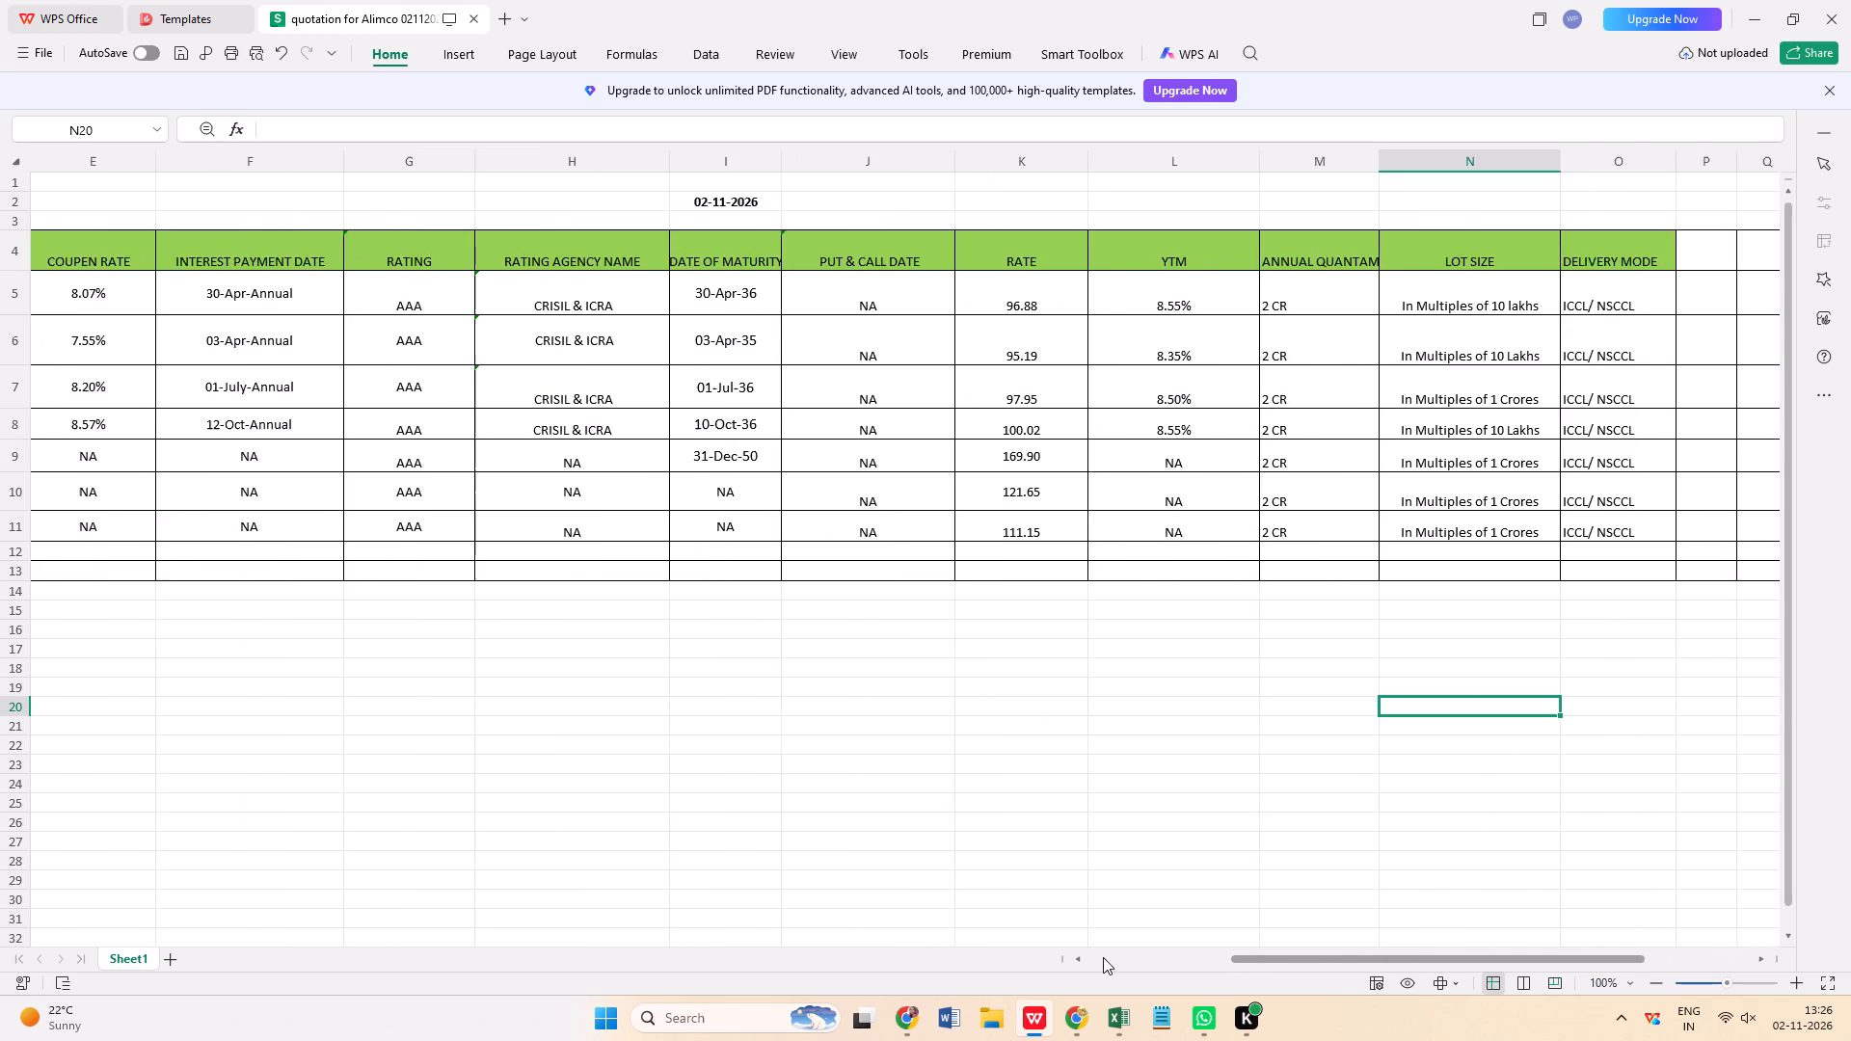
{"action": "left_click_drag", "start_coordinate": [1103, 957], "coordinate": [1043, 957]}
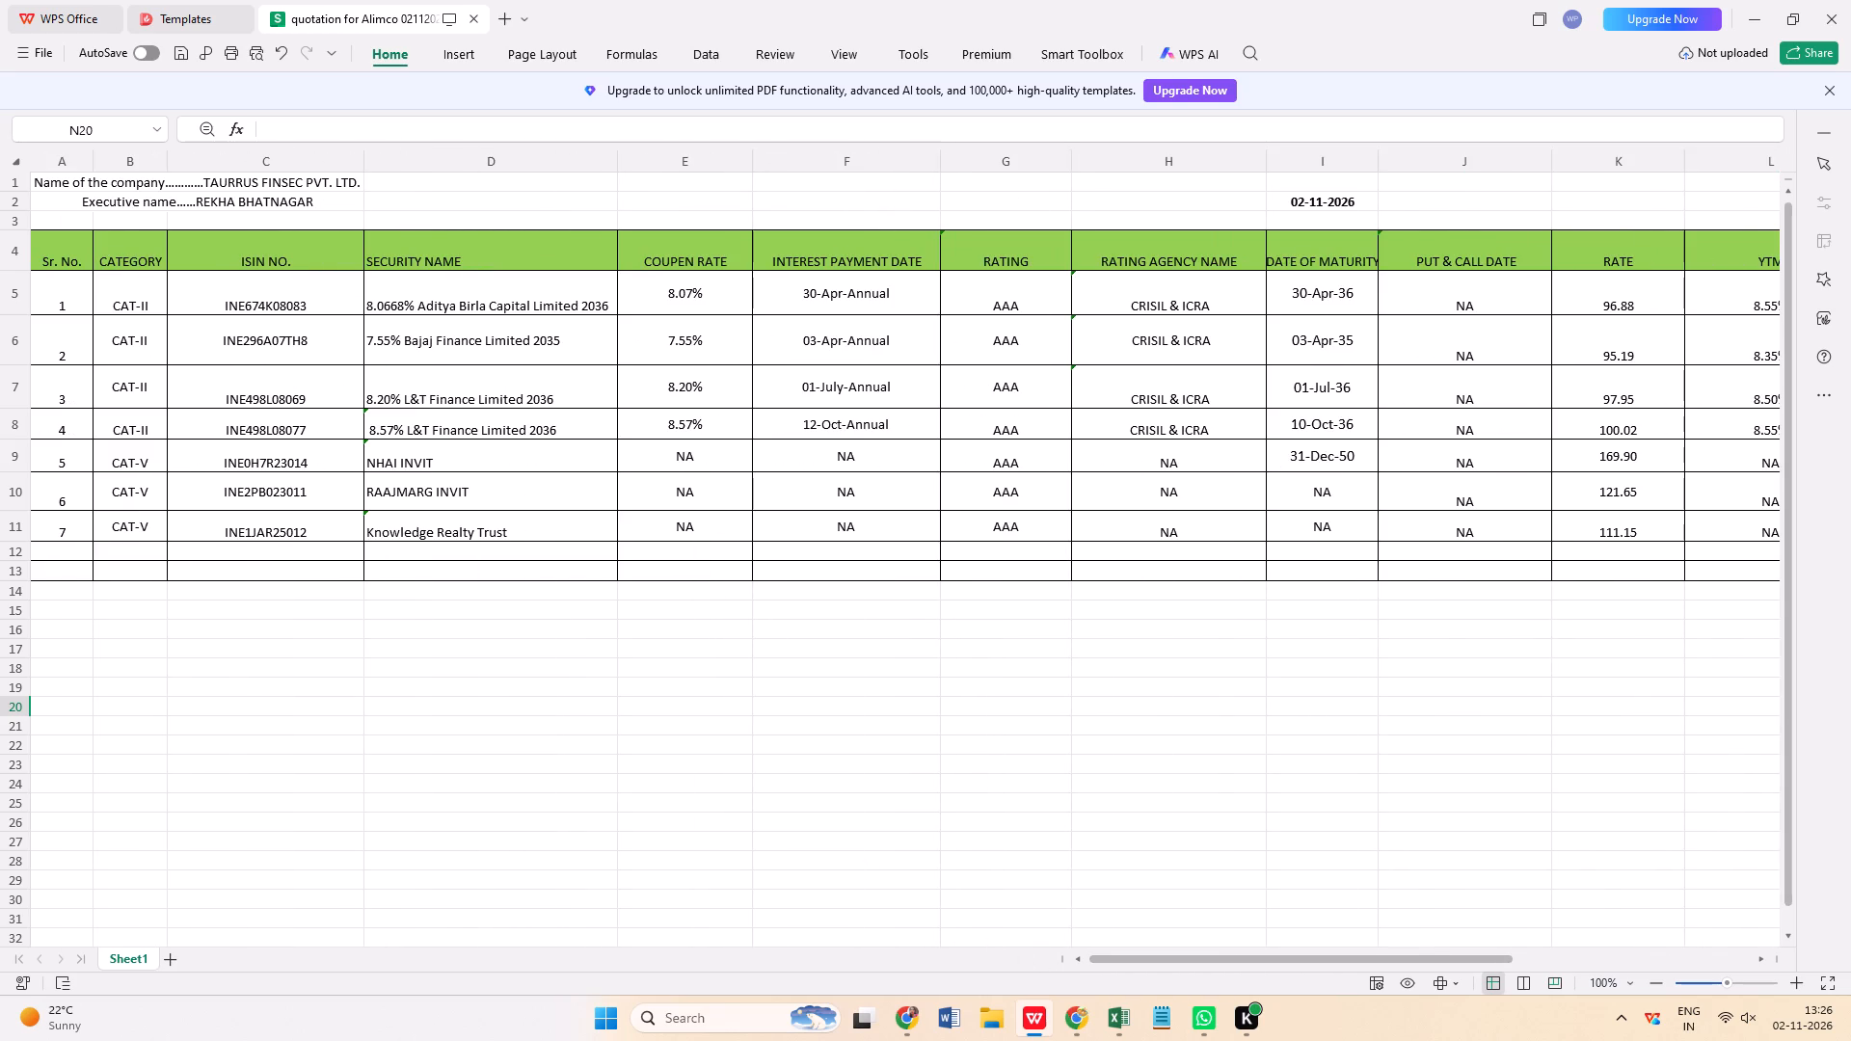
{"action": "left_click", "coordinate": [1830, 22]}
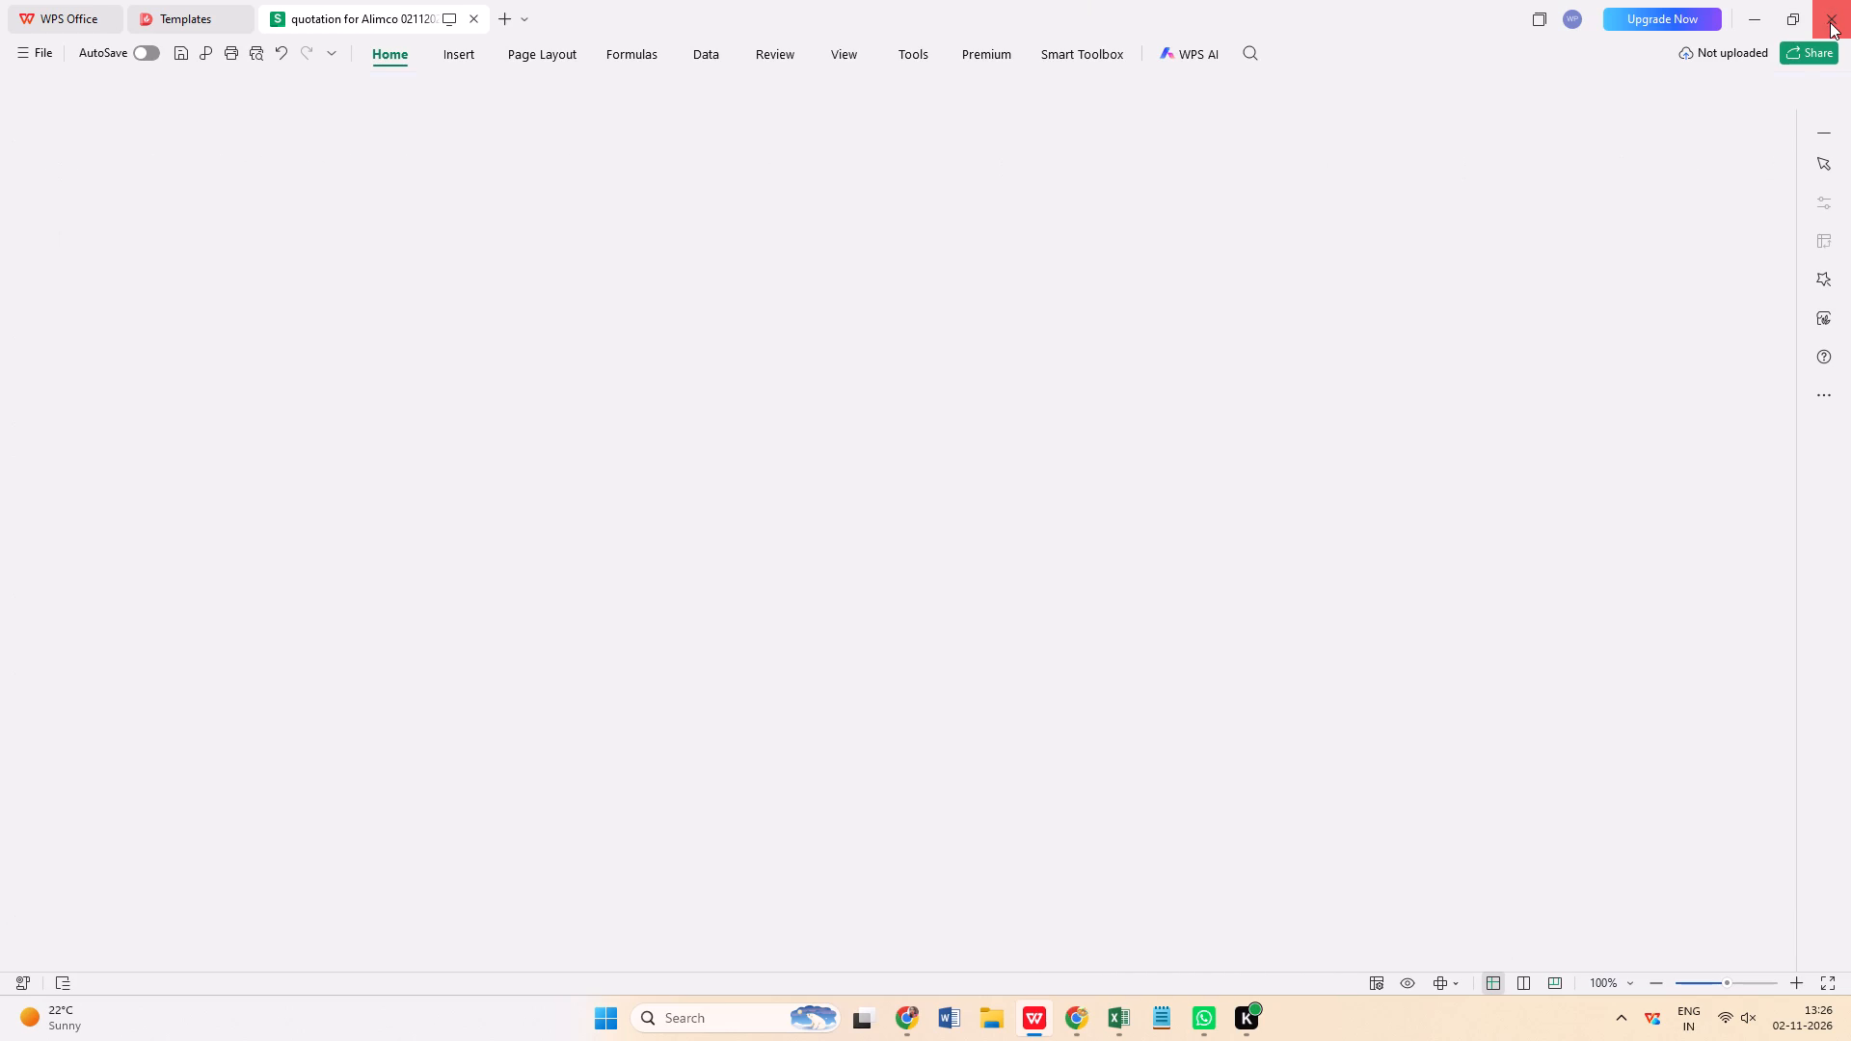
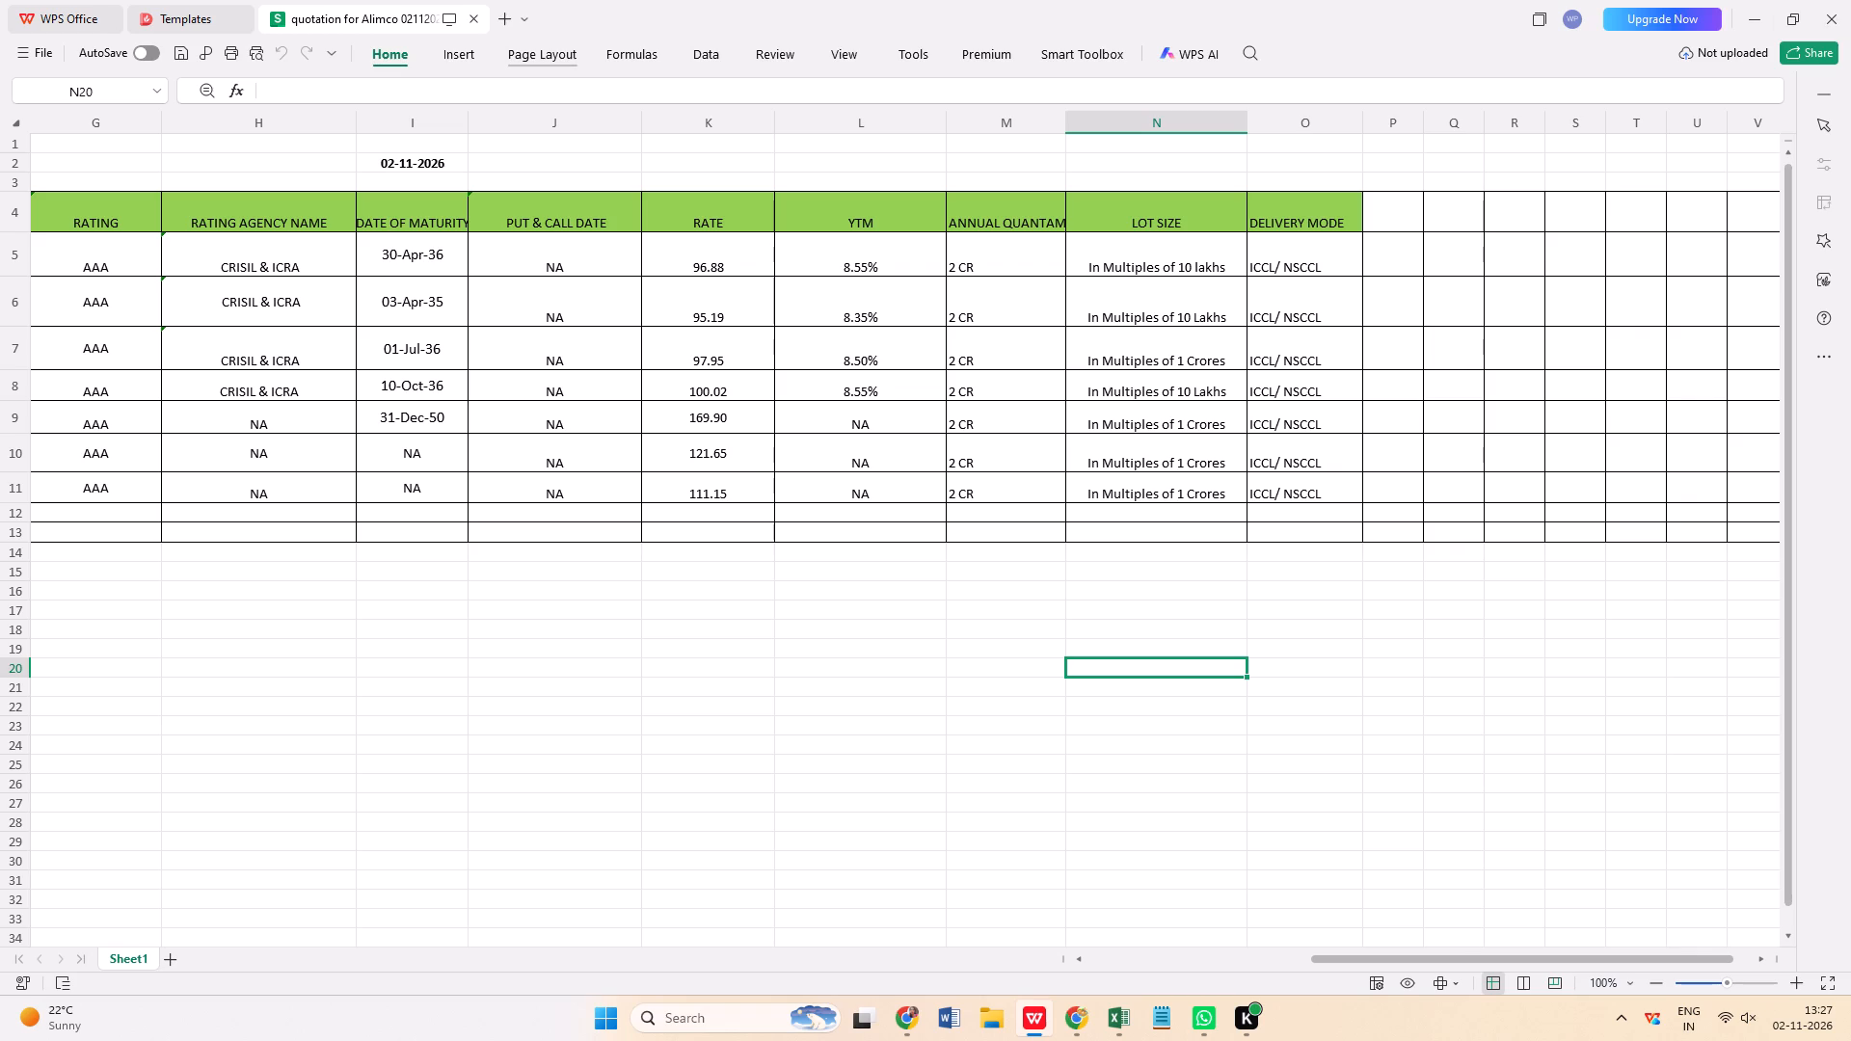
Copy the Aditya Birla Capital ISIN INE674K08083 from the quotation and search for it in the Cashflows workbook in Excel.
{"action": "left_click_drag", "start_coordinate": [1330, 961], "coordinate": [1290, 962]}
{"action": "left_click_drag", "start_coordinate": [1290, 962], "coordinate": [1056, 958]}
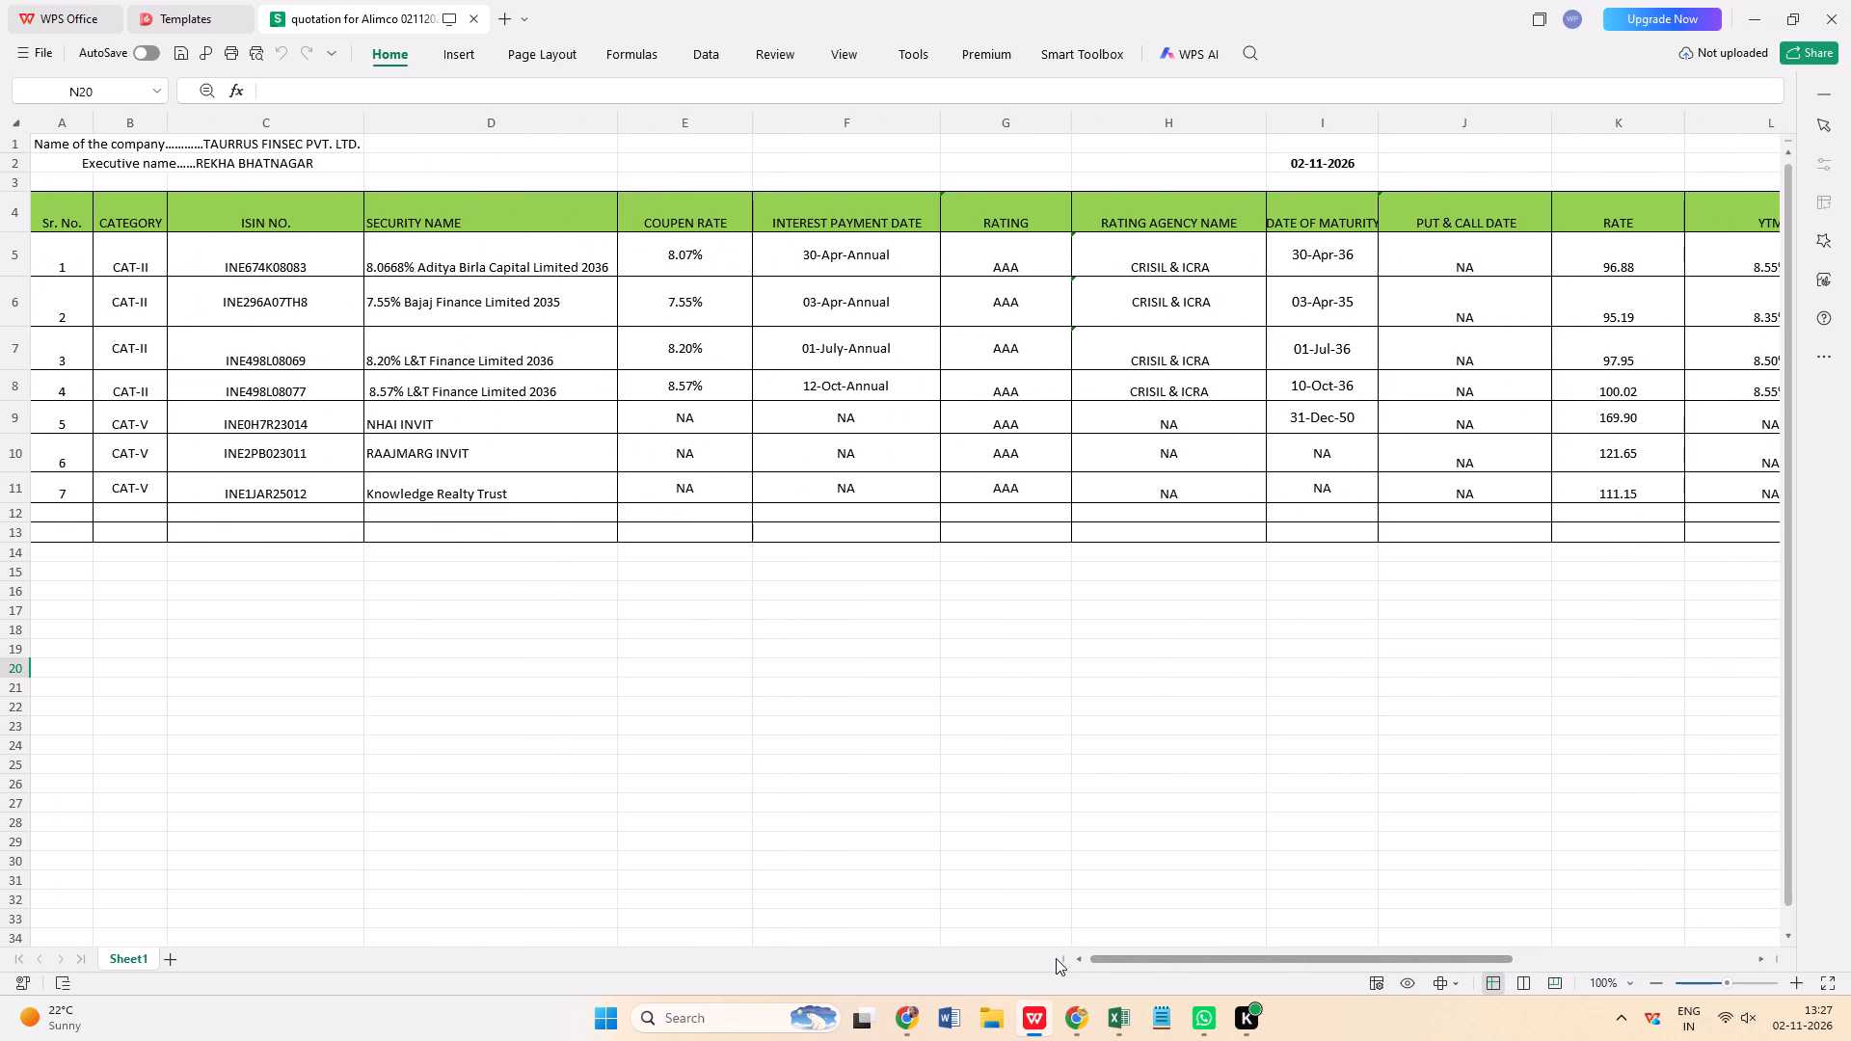
{"action": "left_click_drag", "start_coordinate": [1056, 958], "coordinate": [1160, 965]}
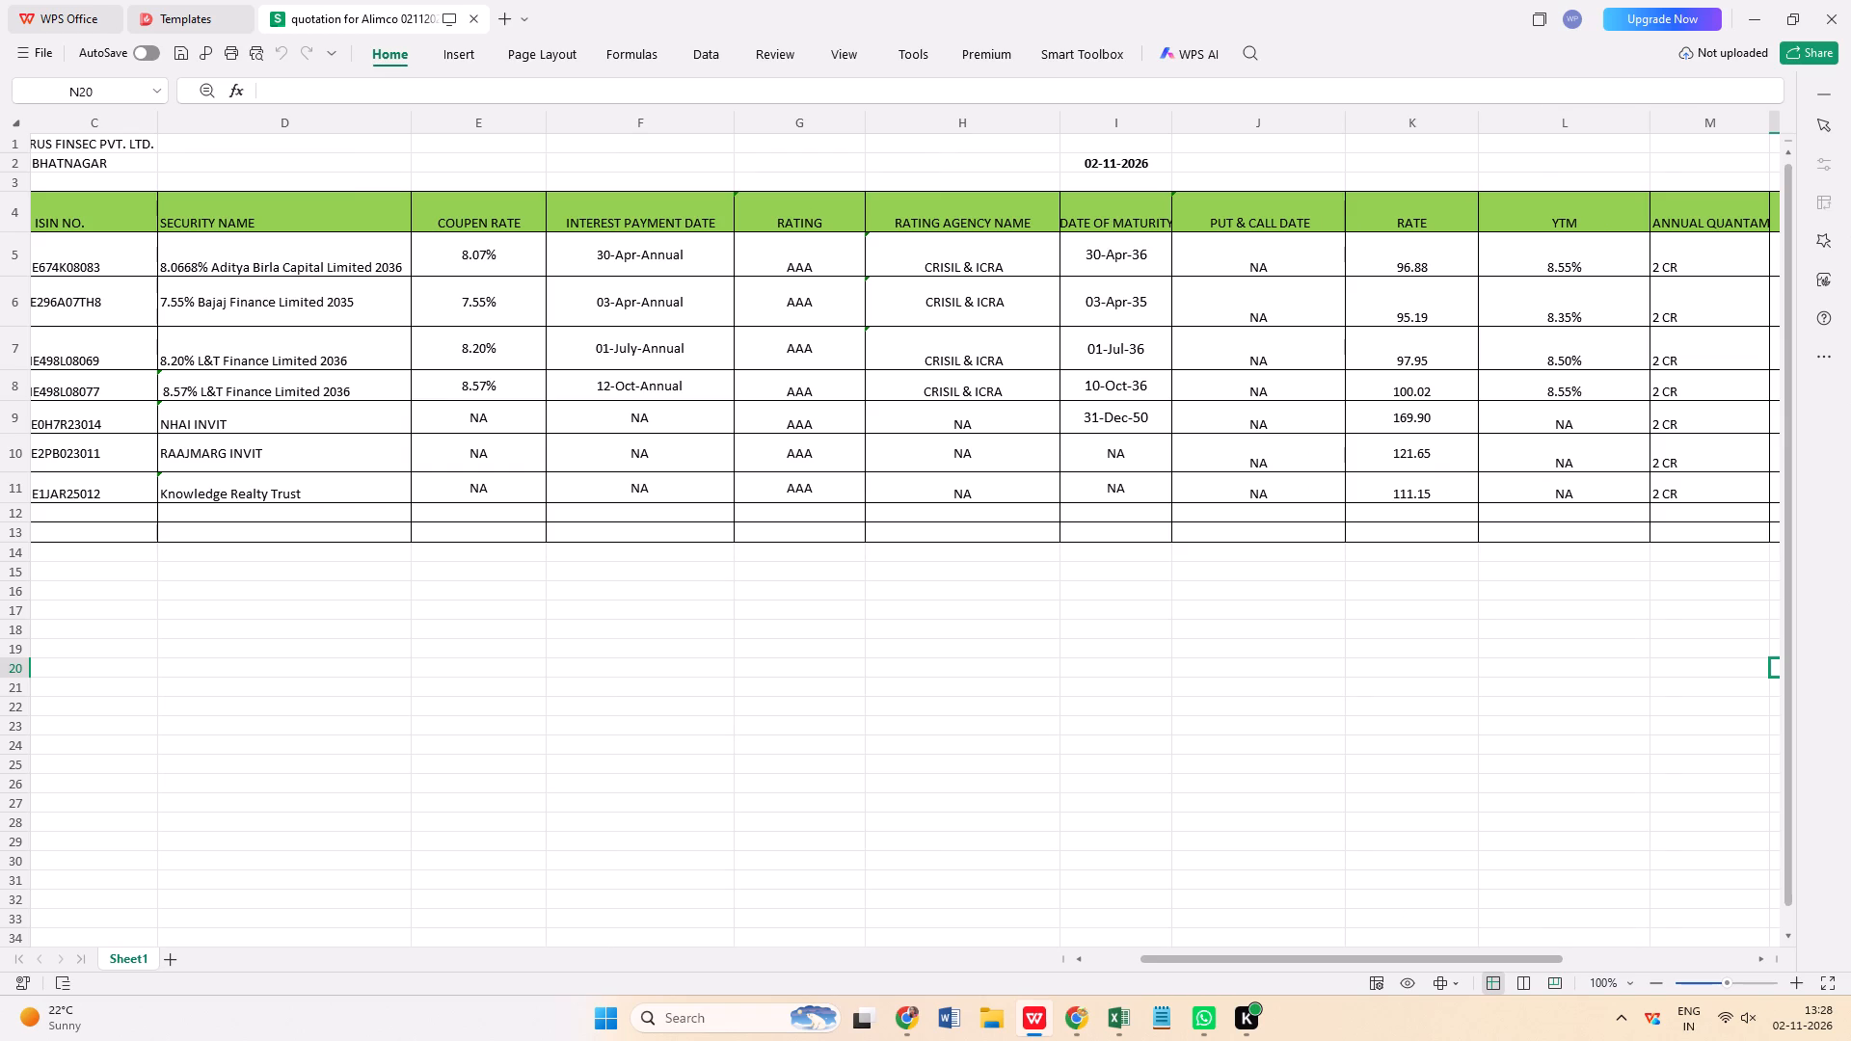
{"action": "left_click", "coordinate": [104, 271]}
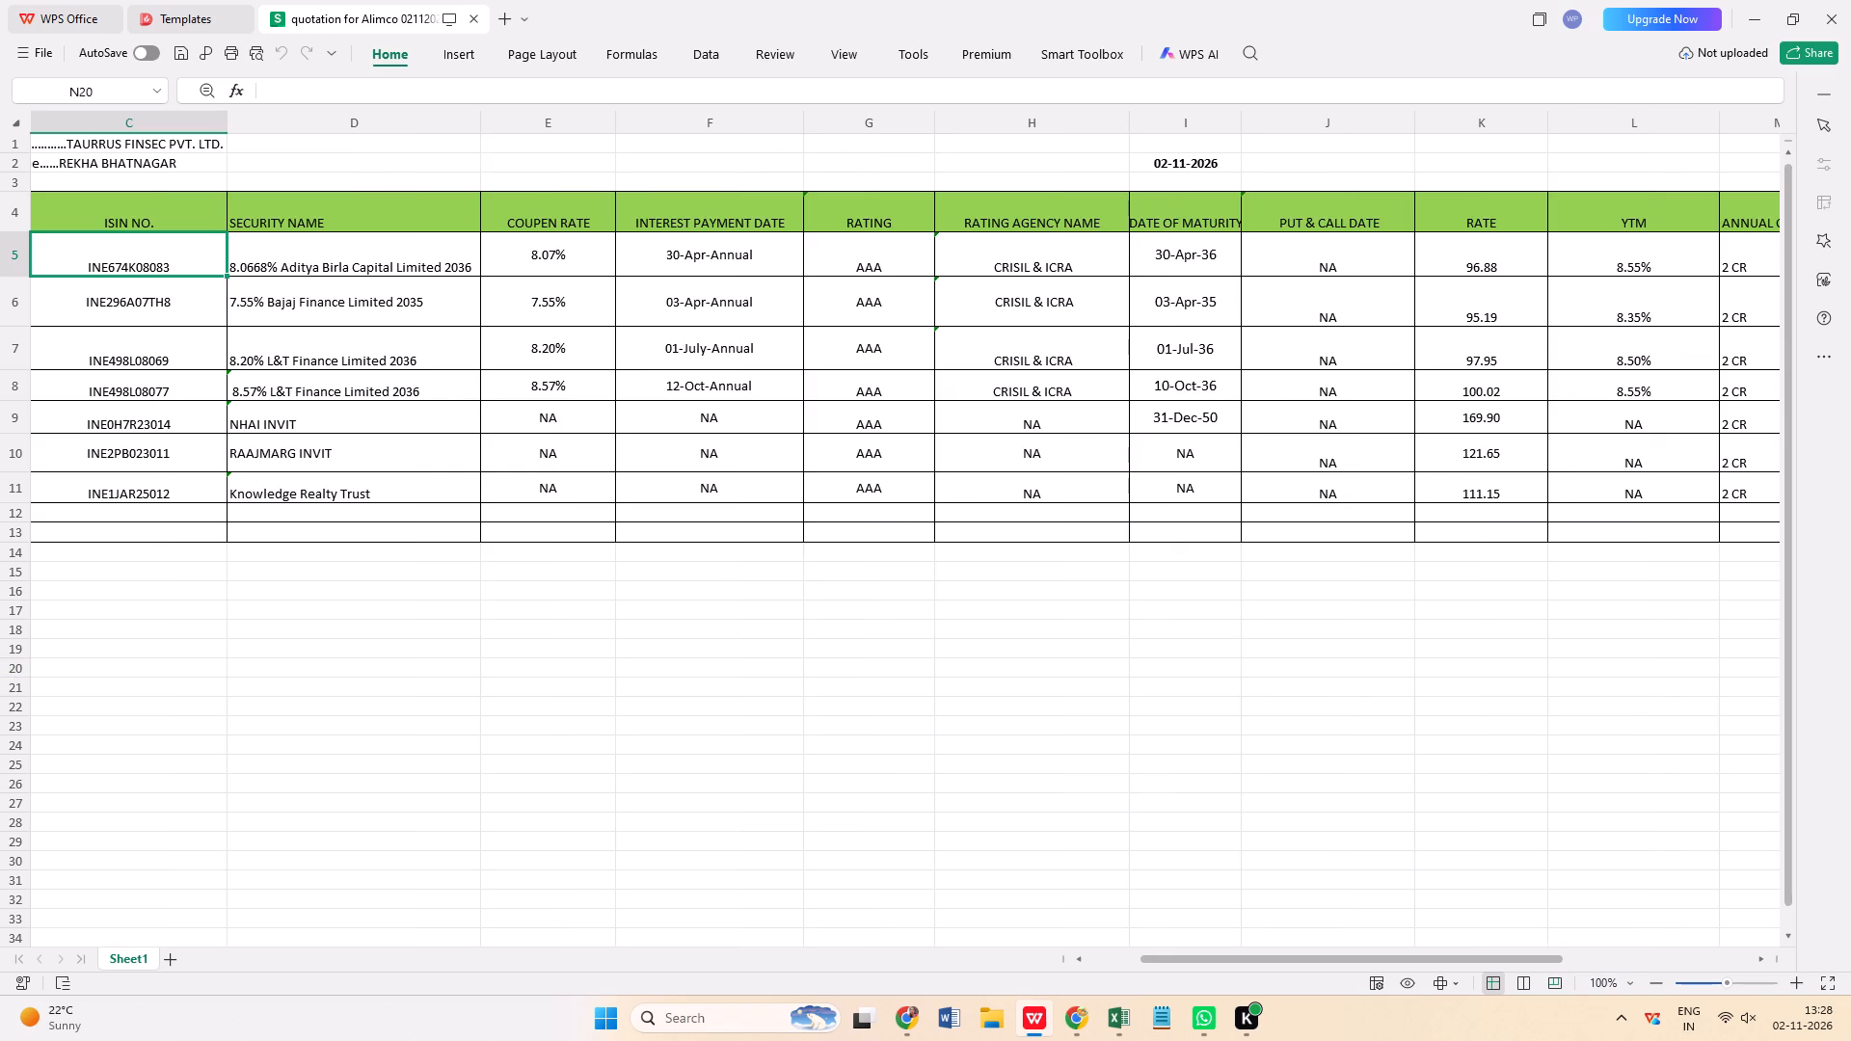
{"action": "left_click_drag", "start_coordinate": [354, 85], "coordinate": [258, 84]}
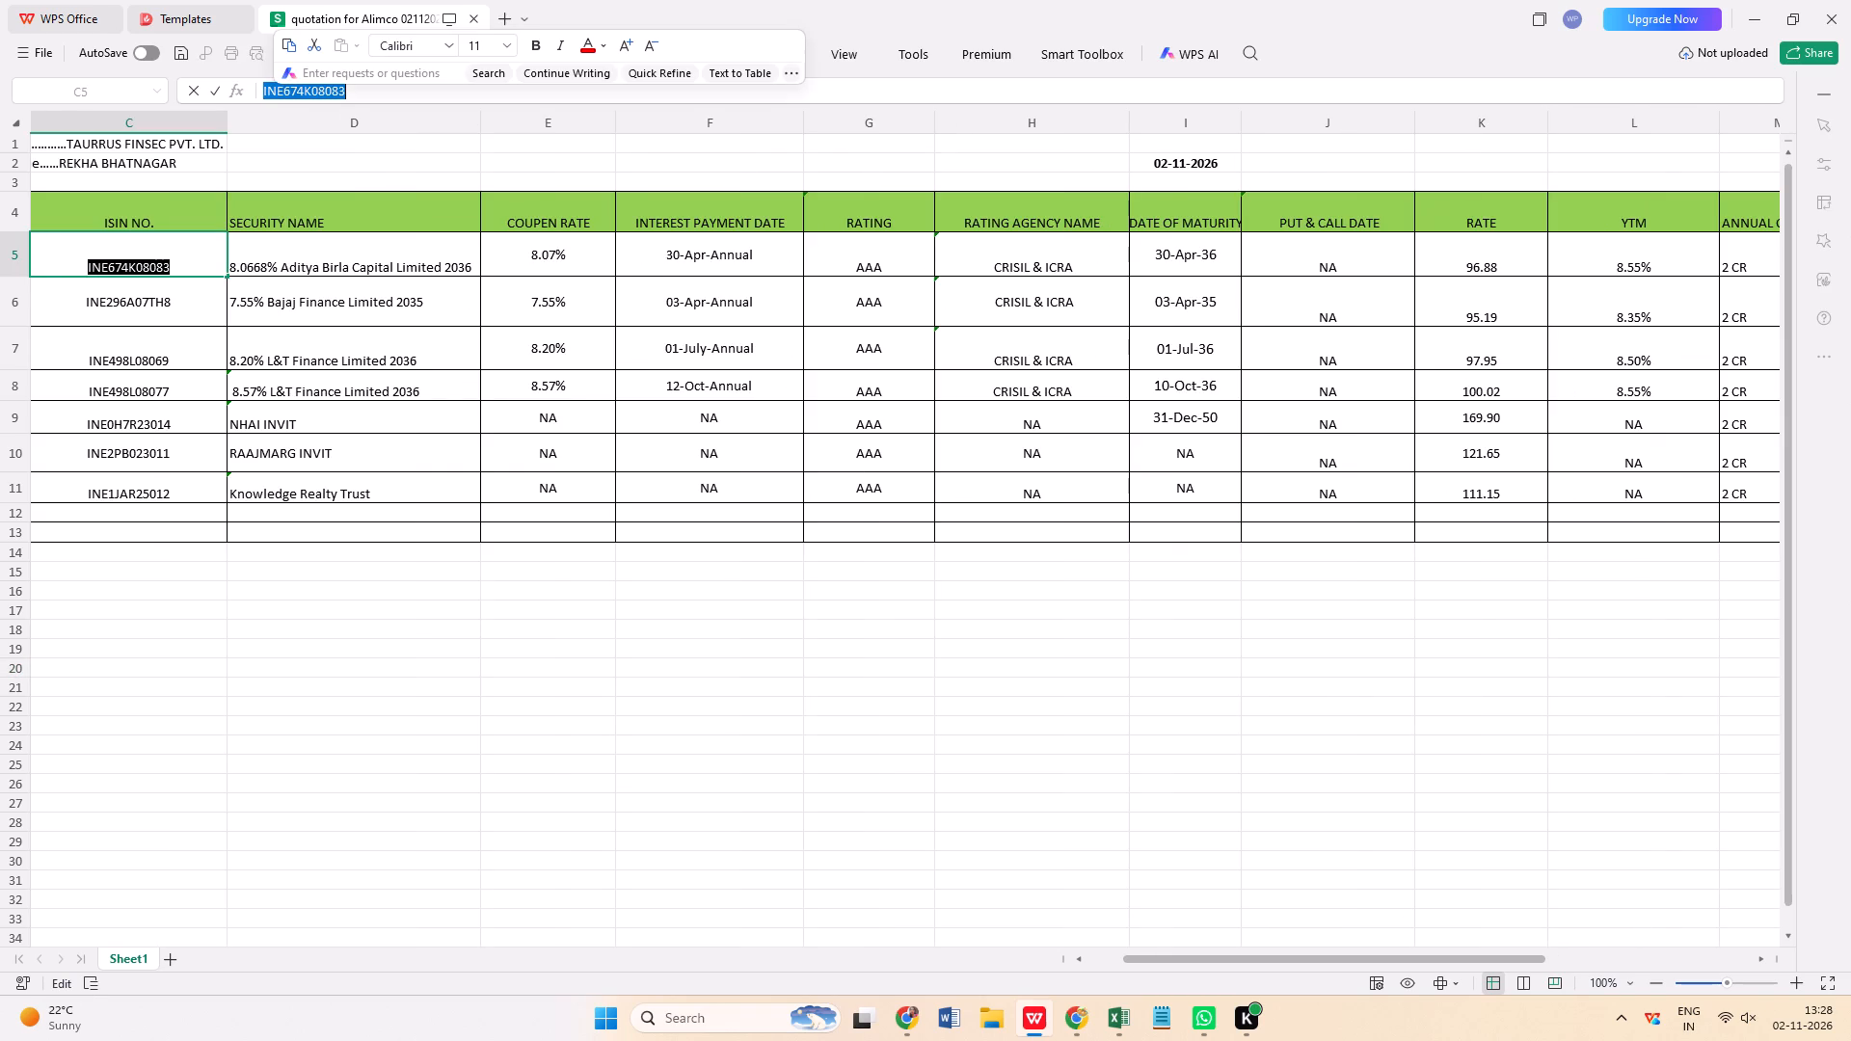
{"action": "key", "text": "ctrl+c"}
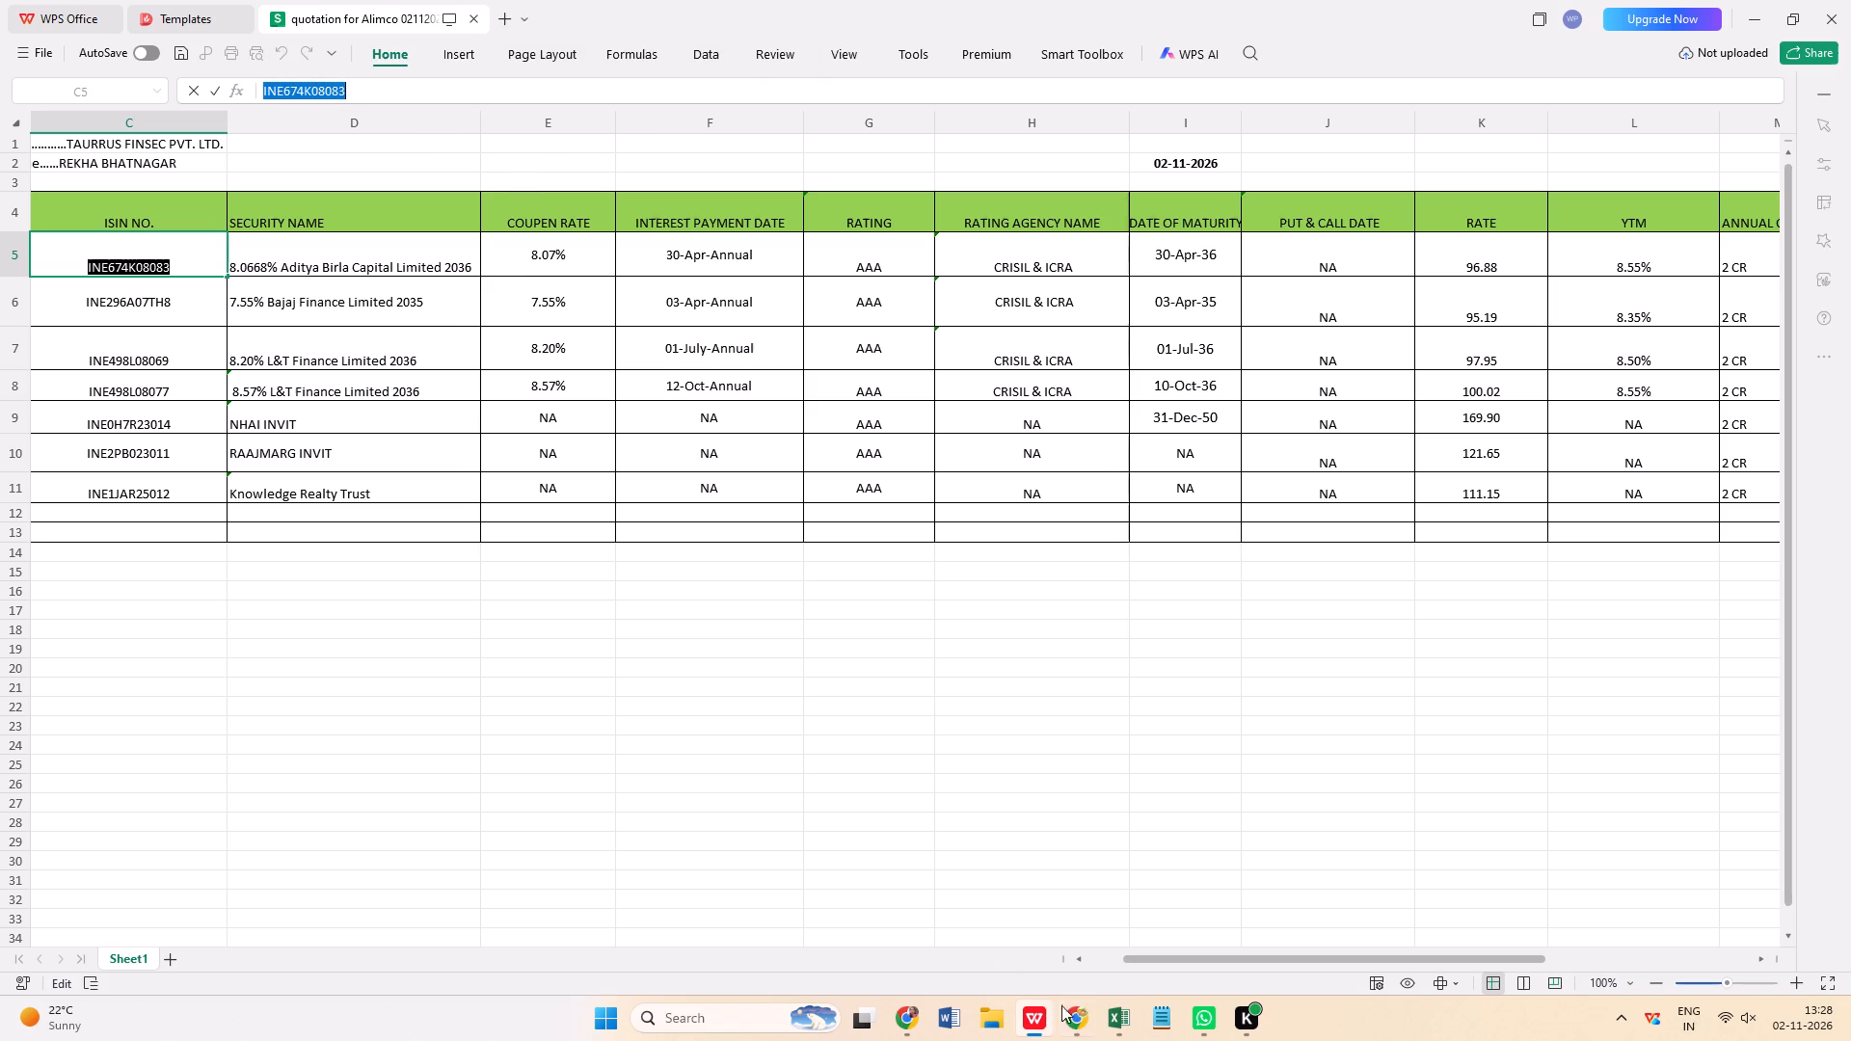
{"action": "left_click", "coordinate": [1133, 937]}
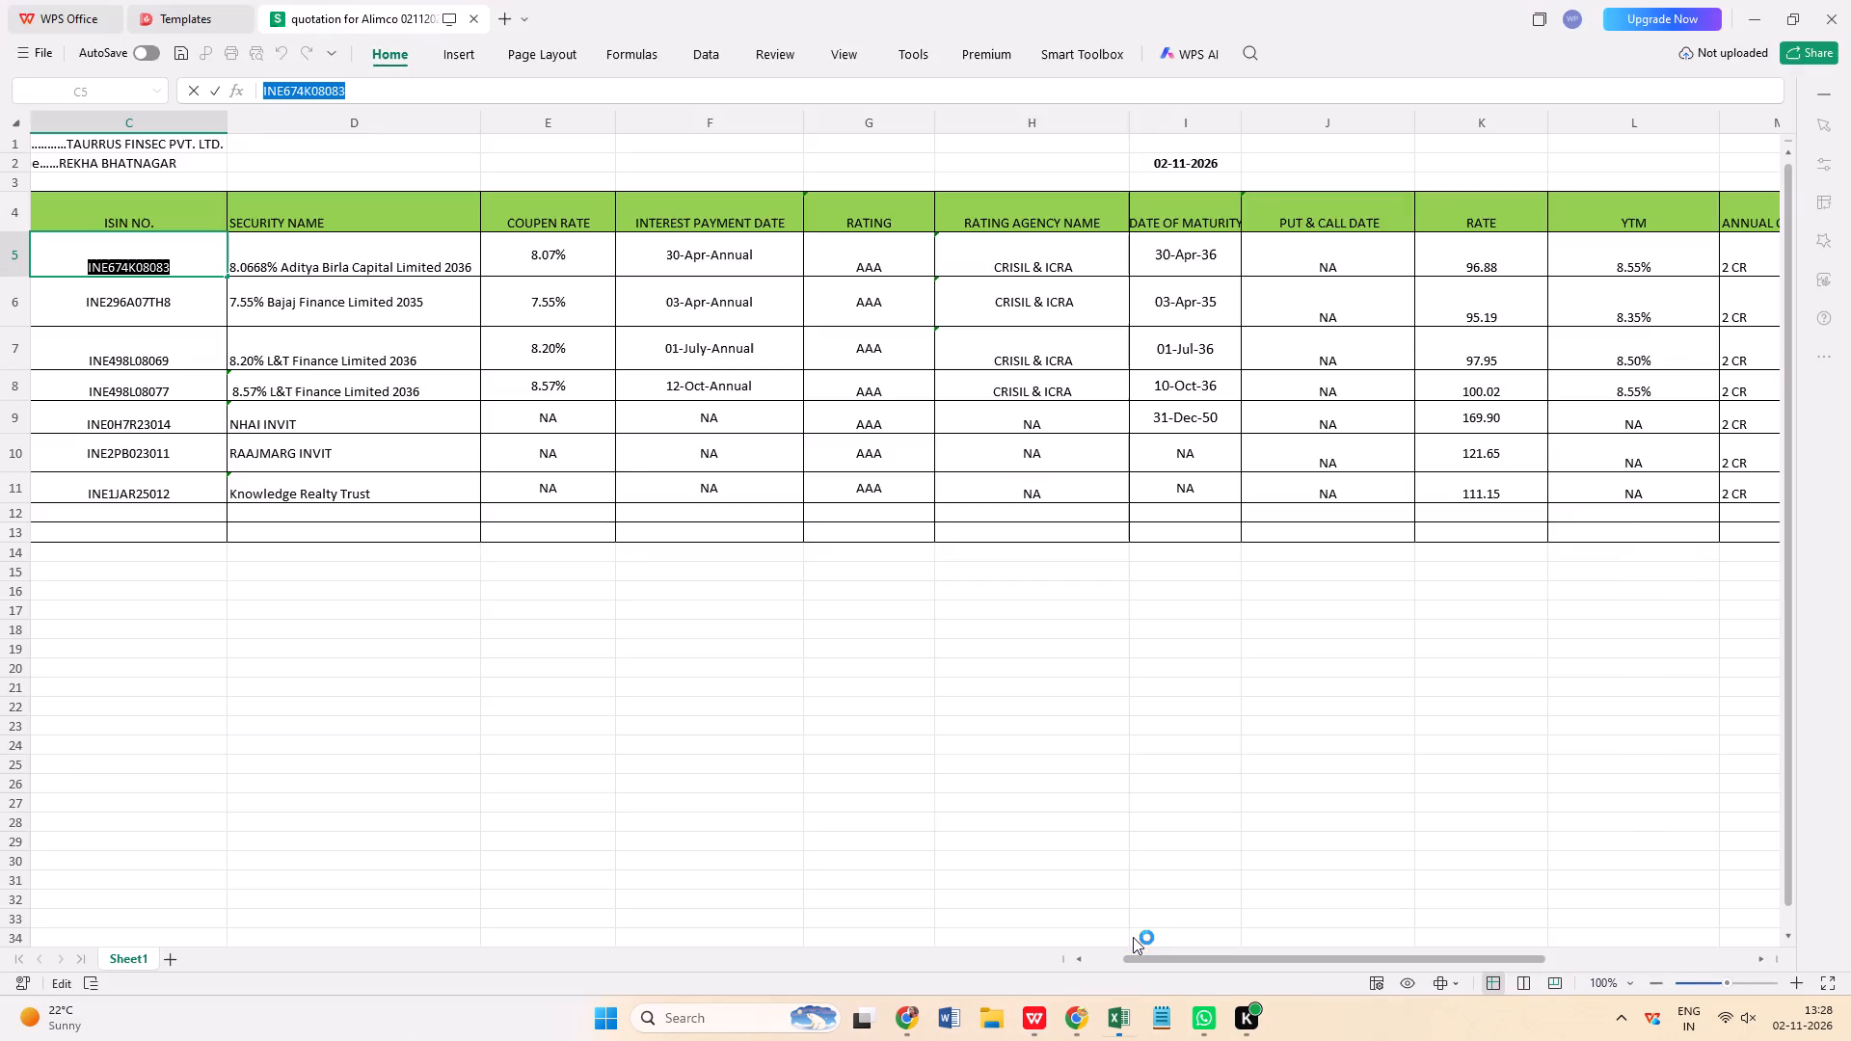
{"action": "key", "text": "ctrl+f"}
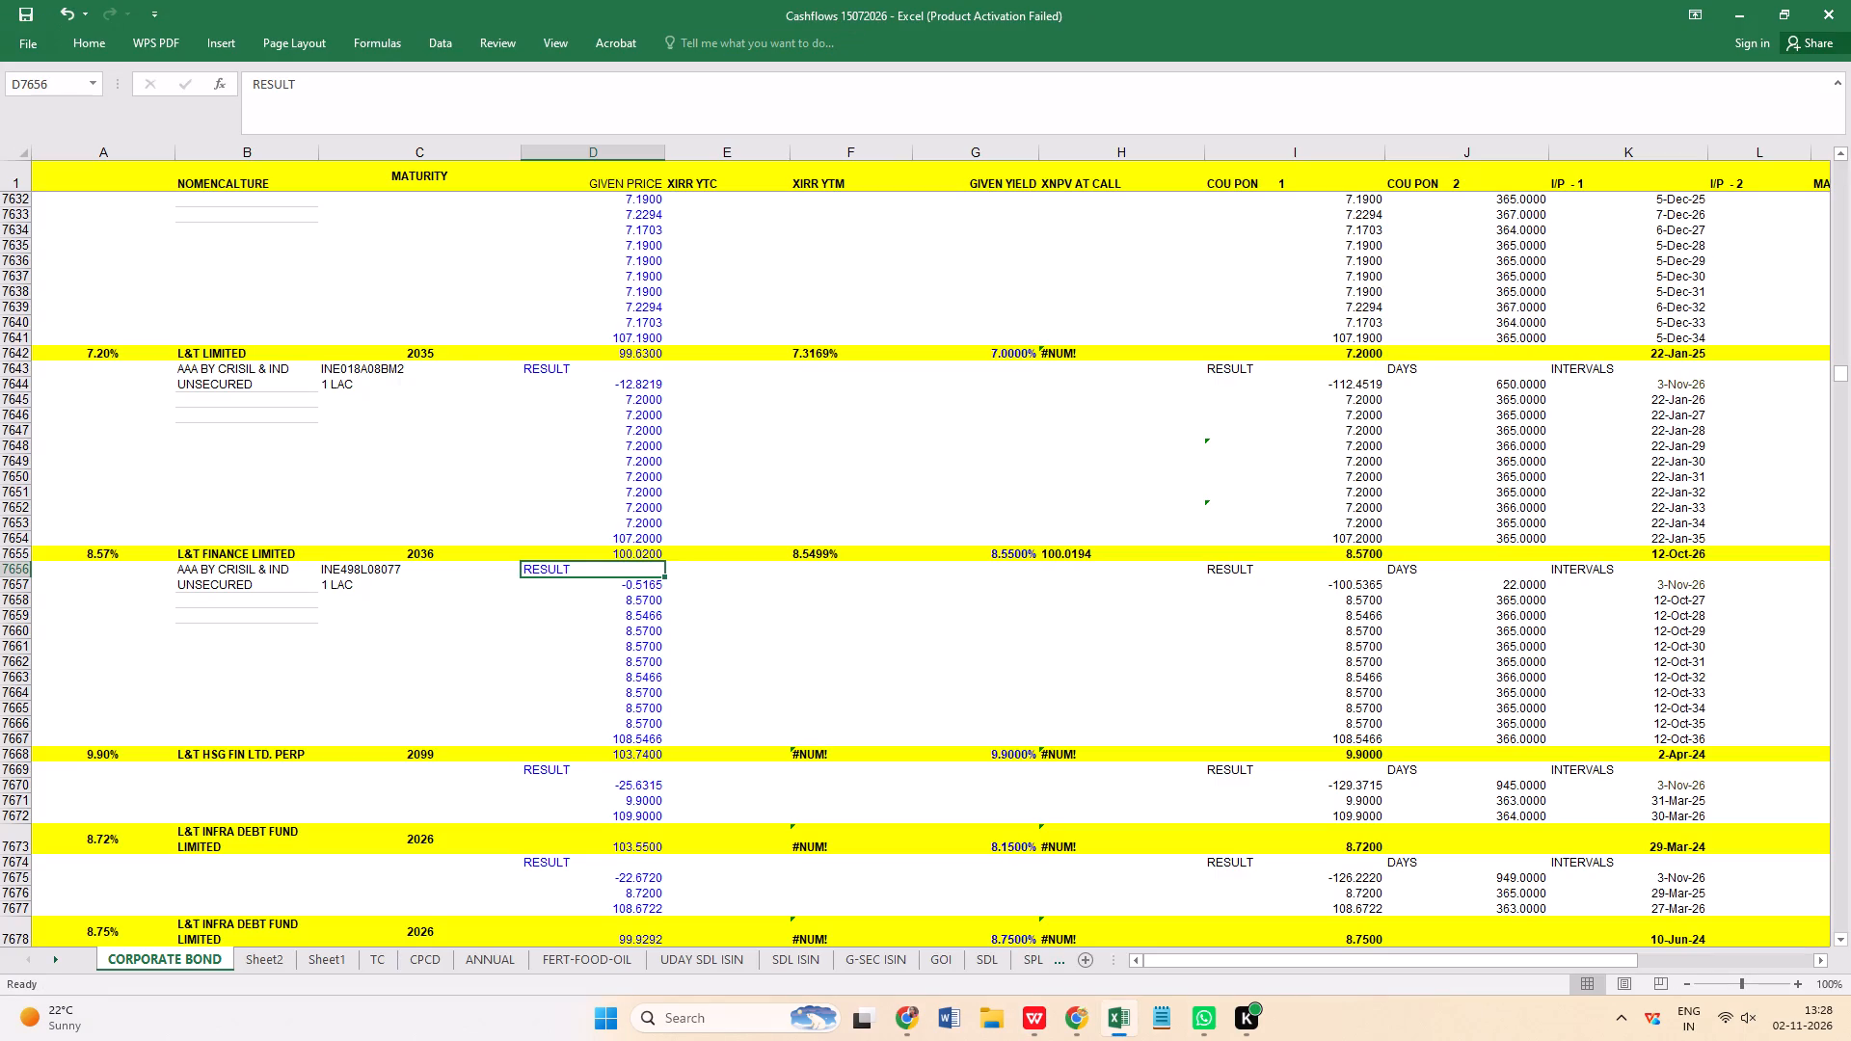
{"action": "left_click_drag", "start_coordinate": [575, 395], "coordinate": [459, 360]}
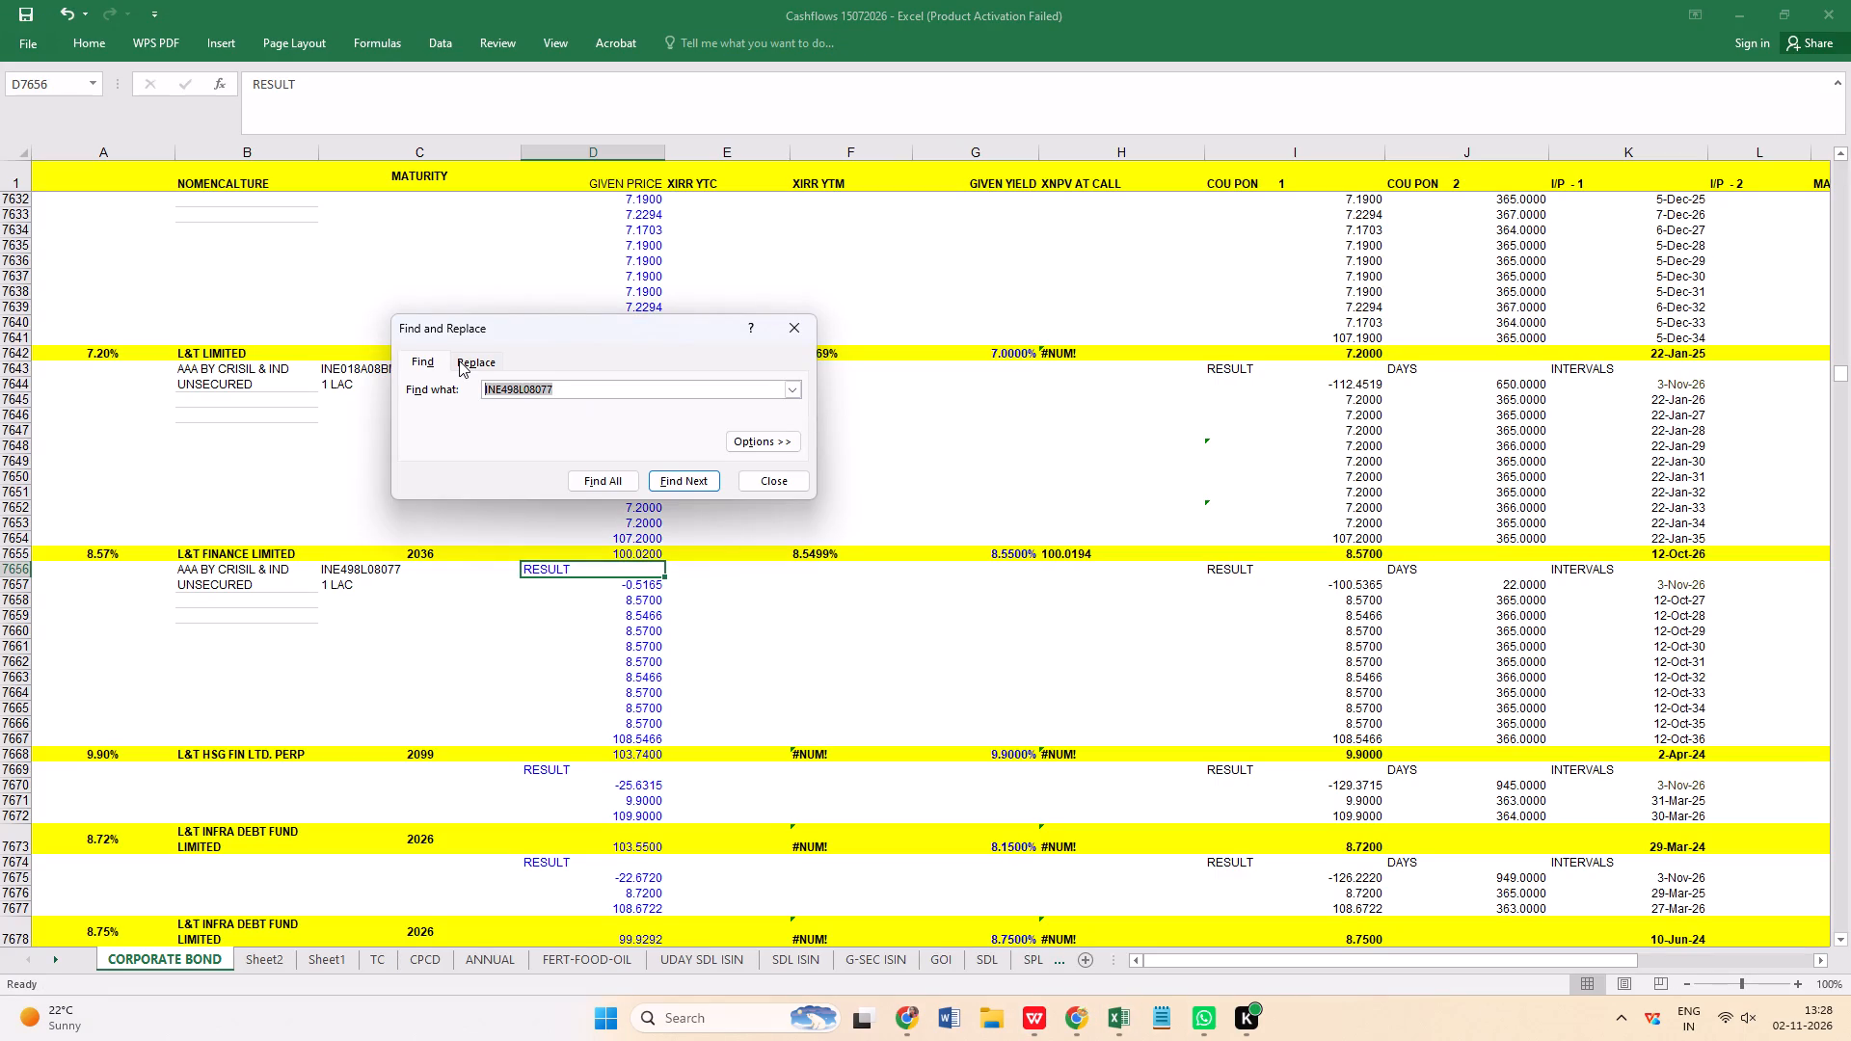
{"action": "key", "text": "ctrl+v"}
{"action": "key", "text": "Return"}
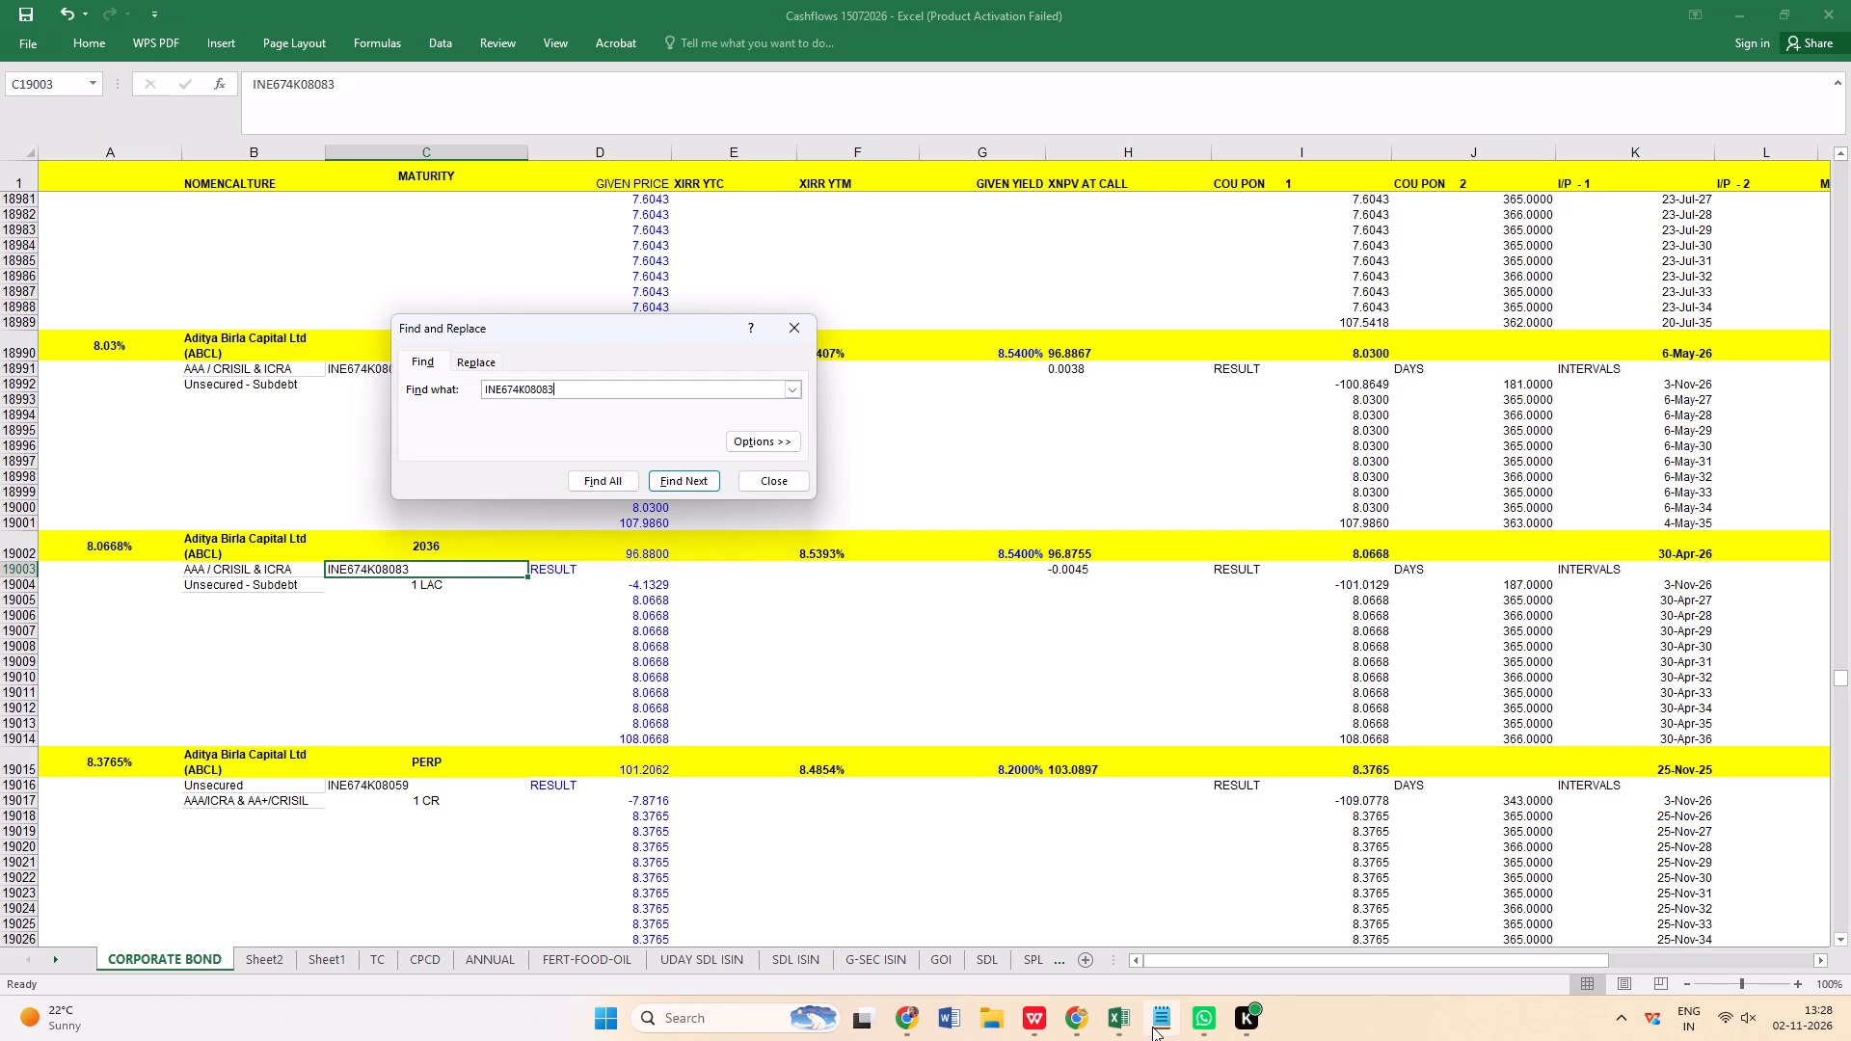
Check the Aditya Birla Capital YTM in the WPS quotation, and set that bond's given yield to 8.55% in the Excel cashflows.
{"action": "left_click", "coordinate": [1024, 1020]}
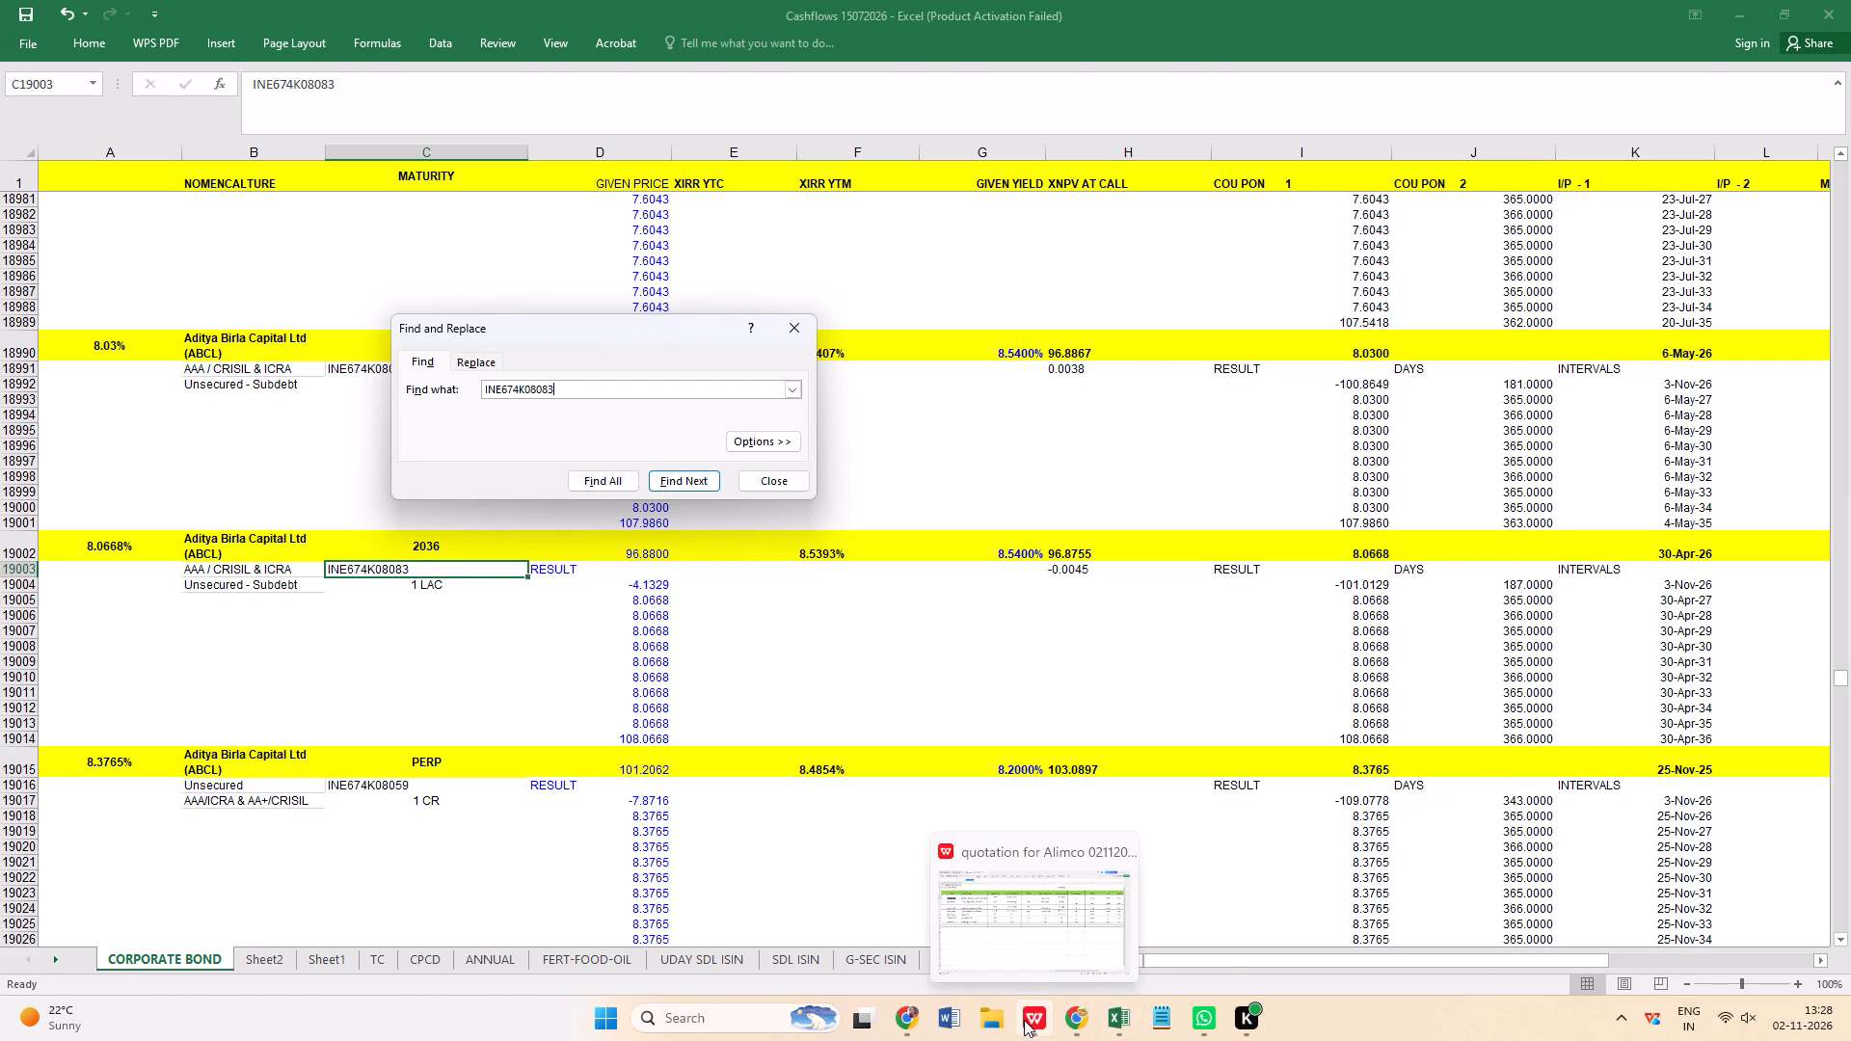
{"action": "left_click", "coordinate": [1024, 1020]}
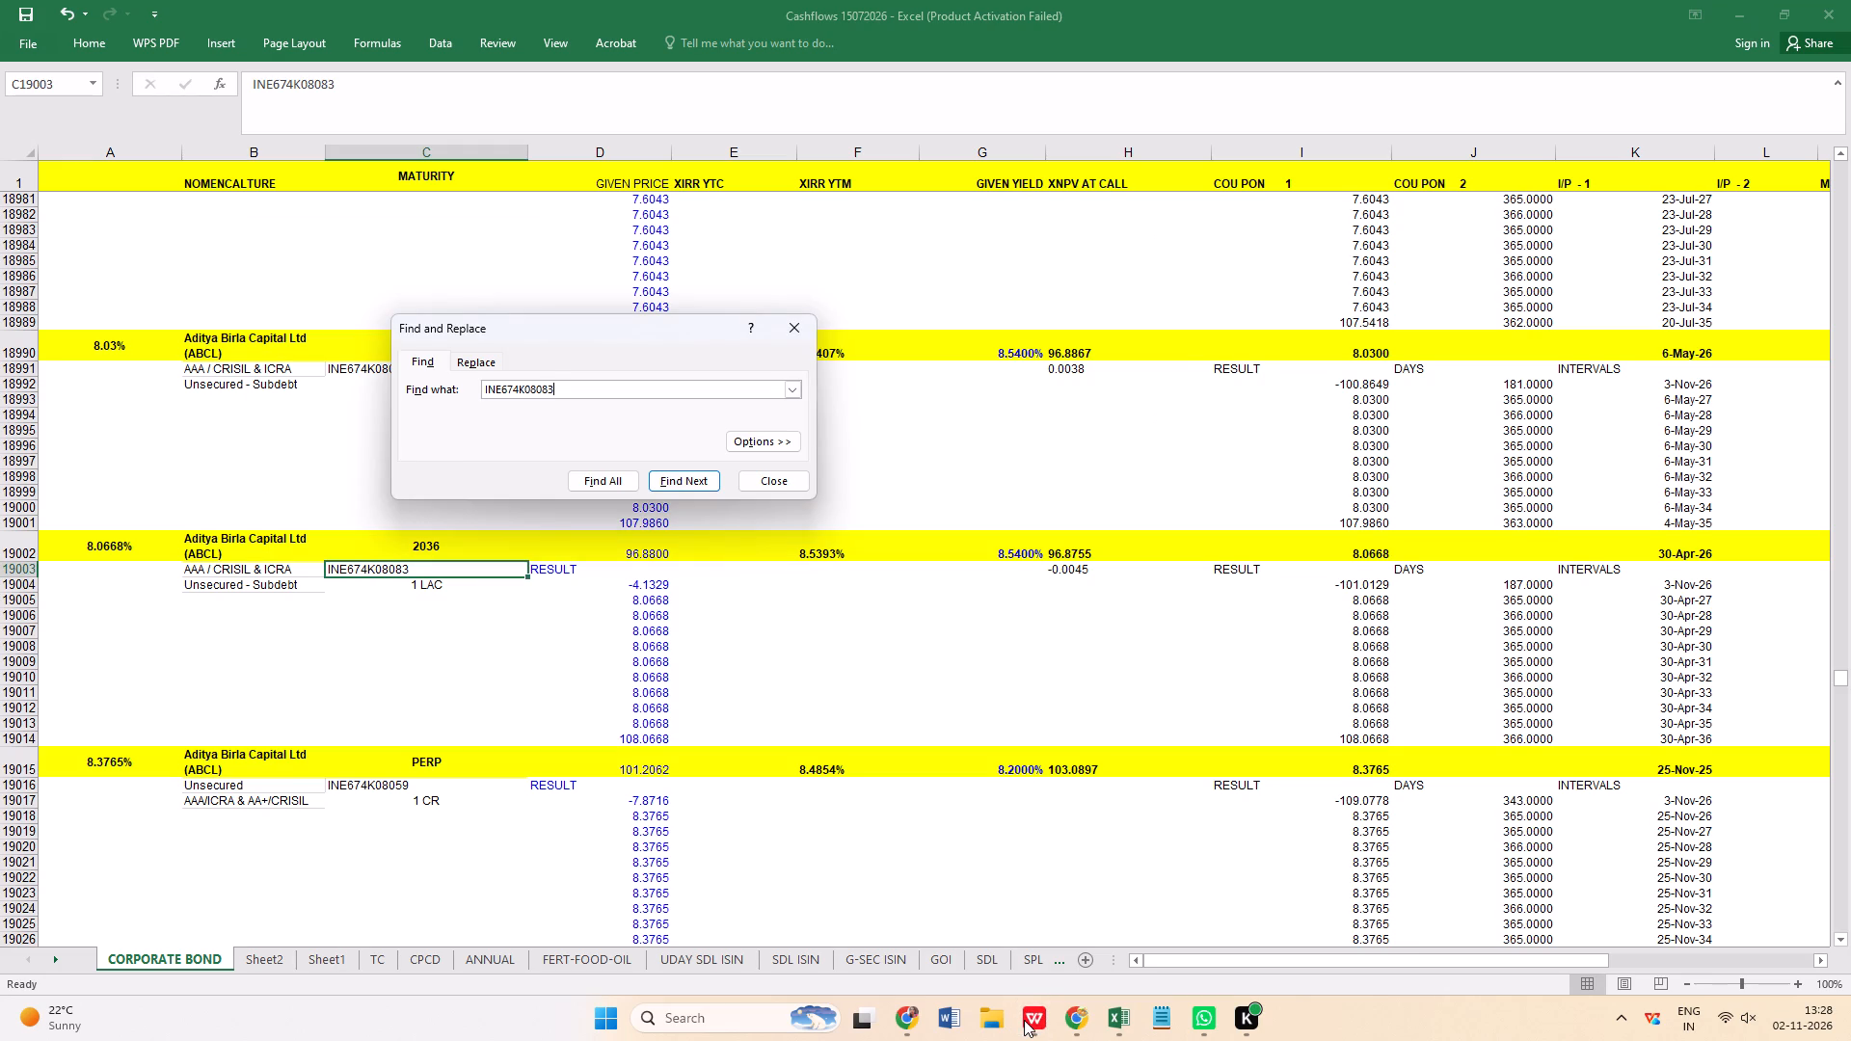
{"action": "left_click", "coordinate": [1024, 1020]}
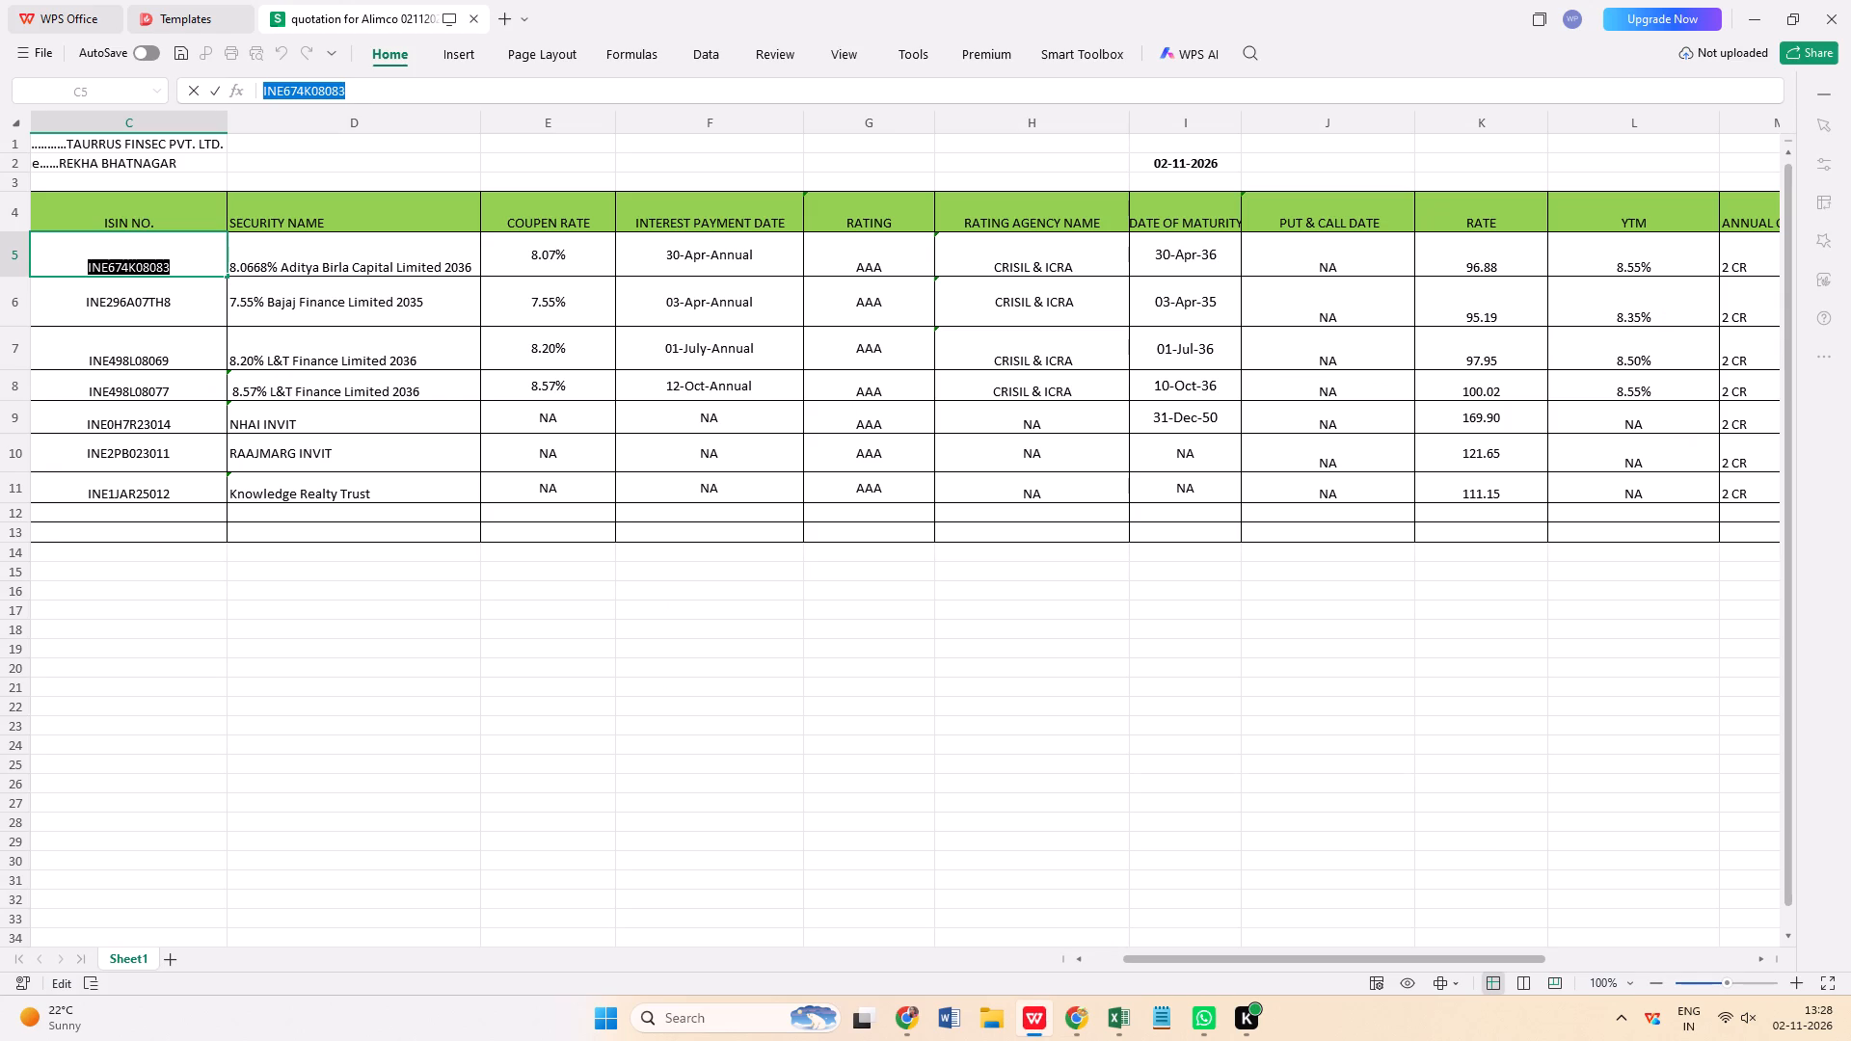
{"action": "left_click", "coordinate": [1619, 269]}
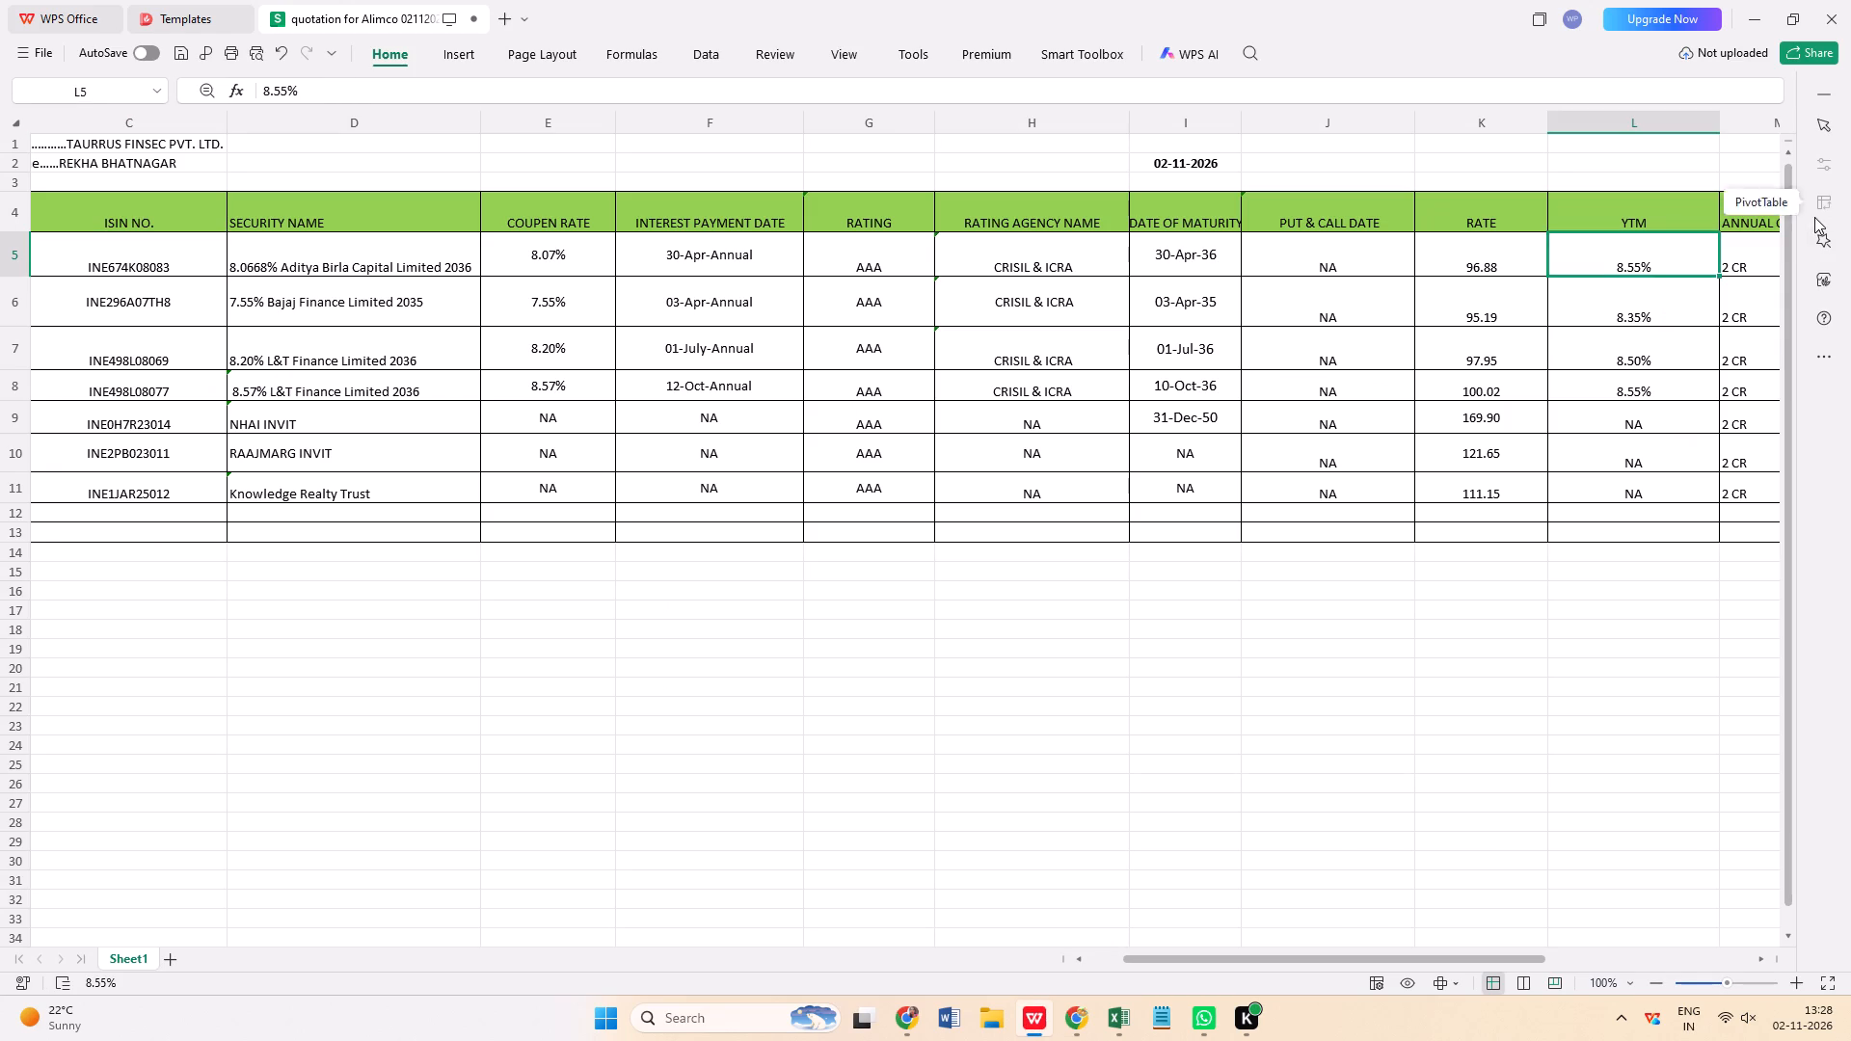
{"action": "left_click", "coordinate": [1122, 1017]}
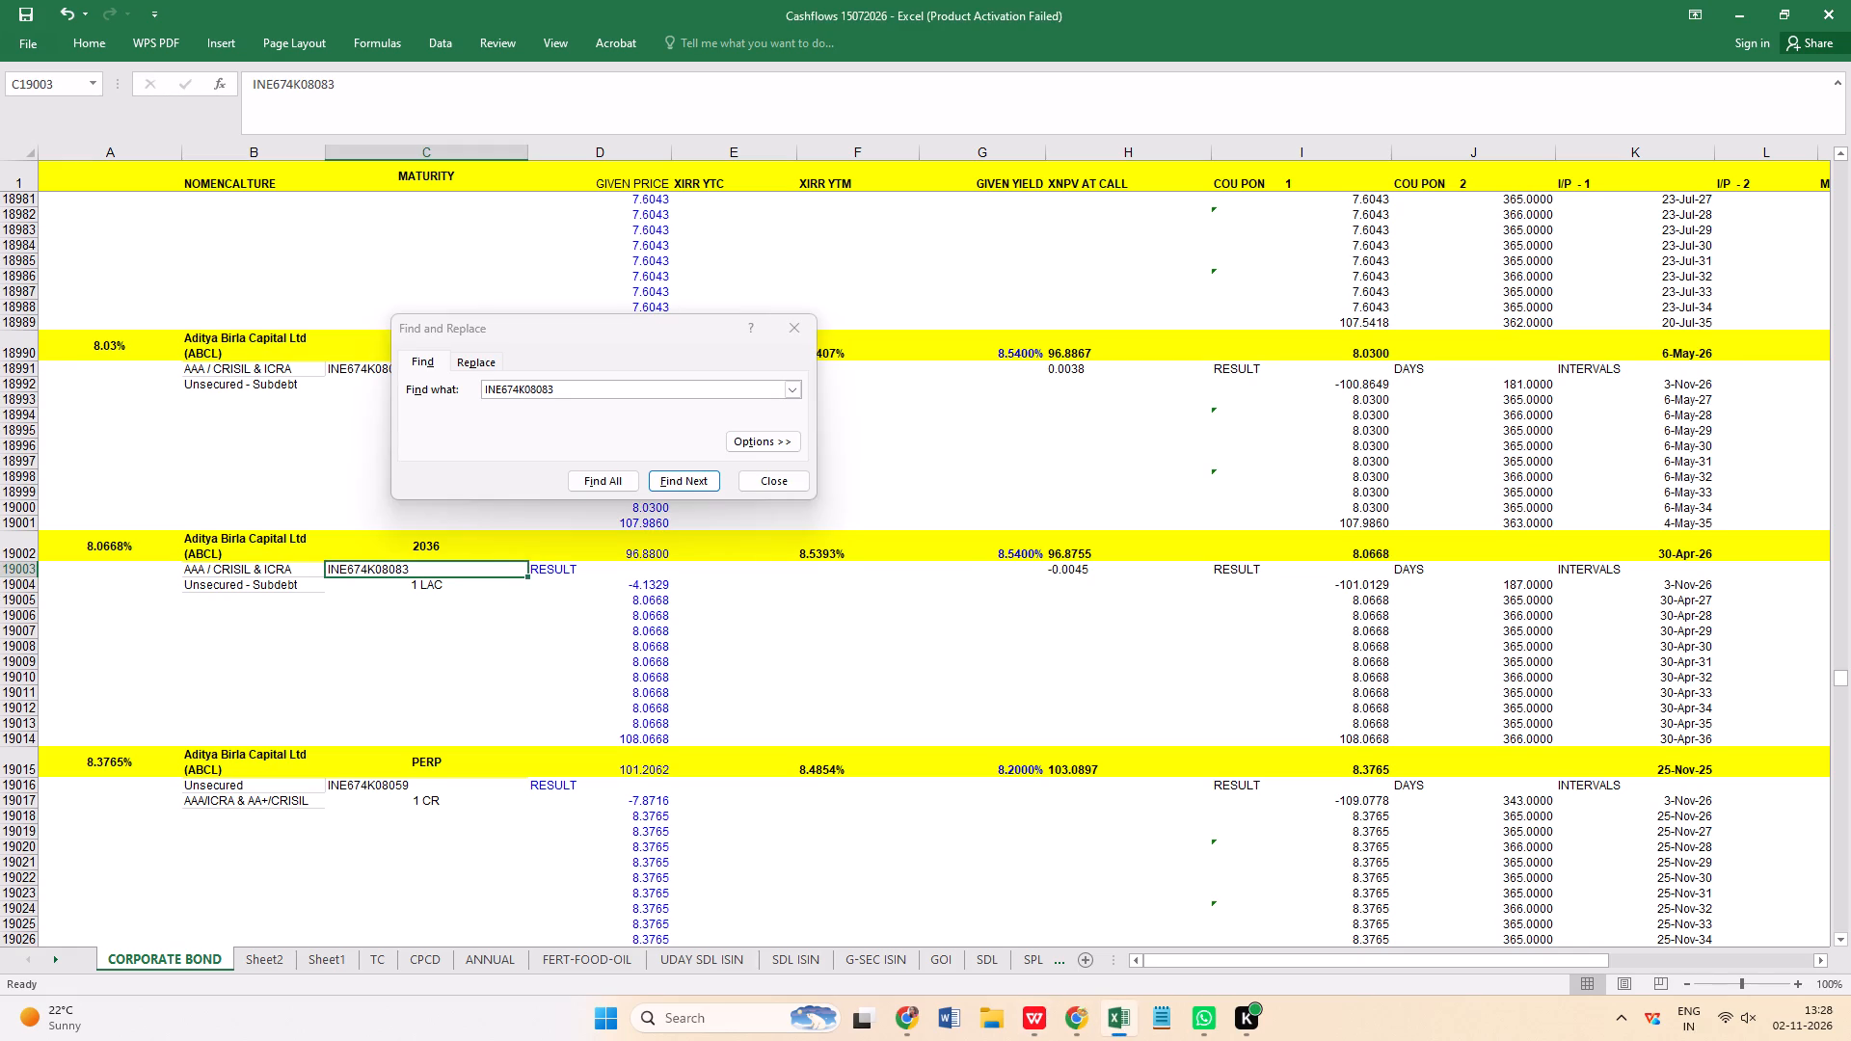
{"action": "left_click", "coordinate": [792, 327]}
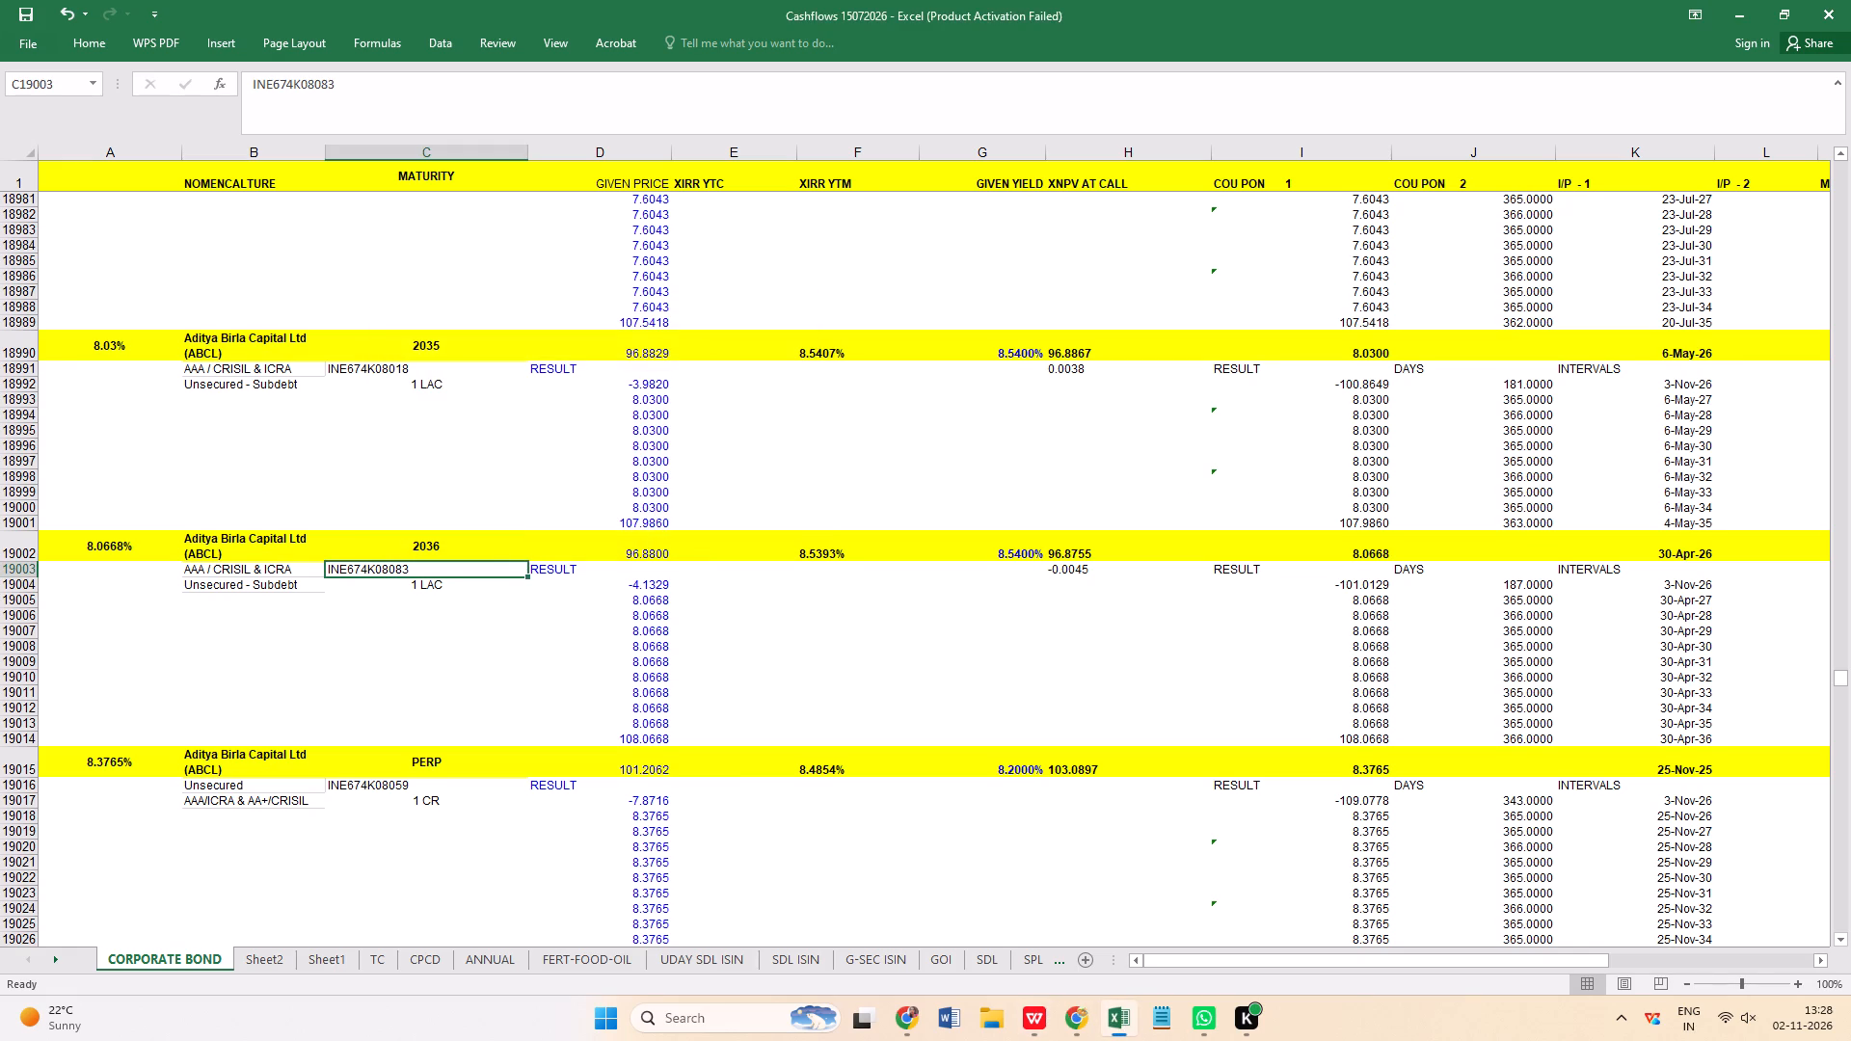
{"action": "left_click", "coordinate": [1017, 552]}
{"action": "type", "text": "8.55"}
{"action": "key", "text": "Return"}
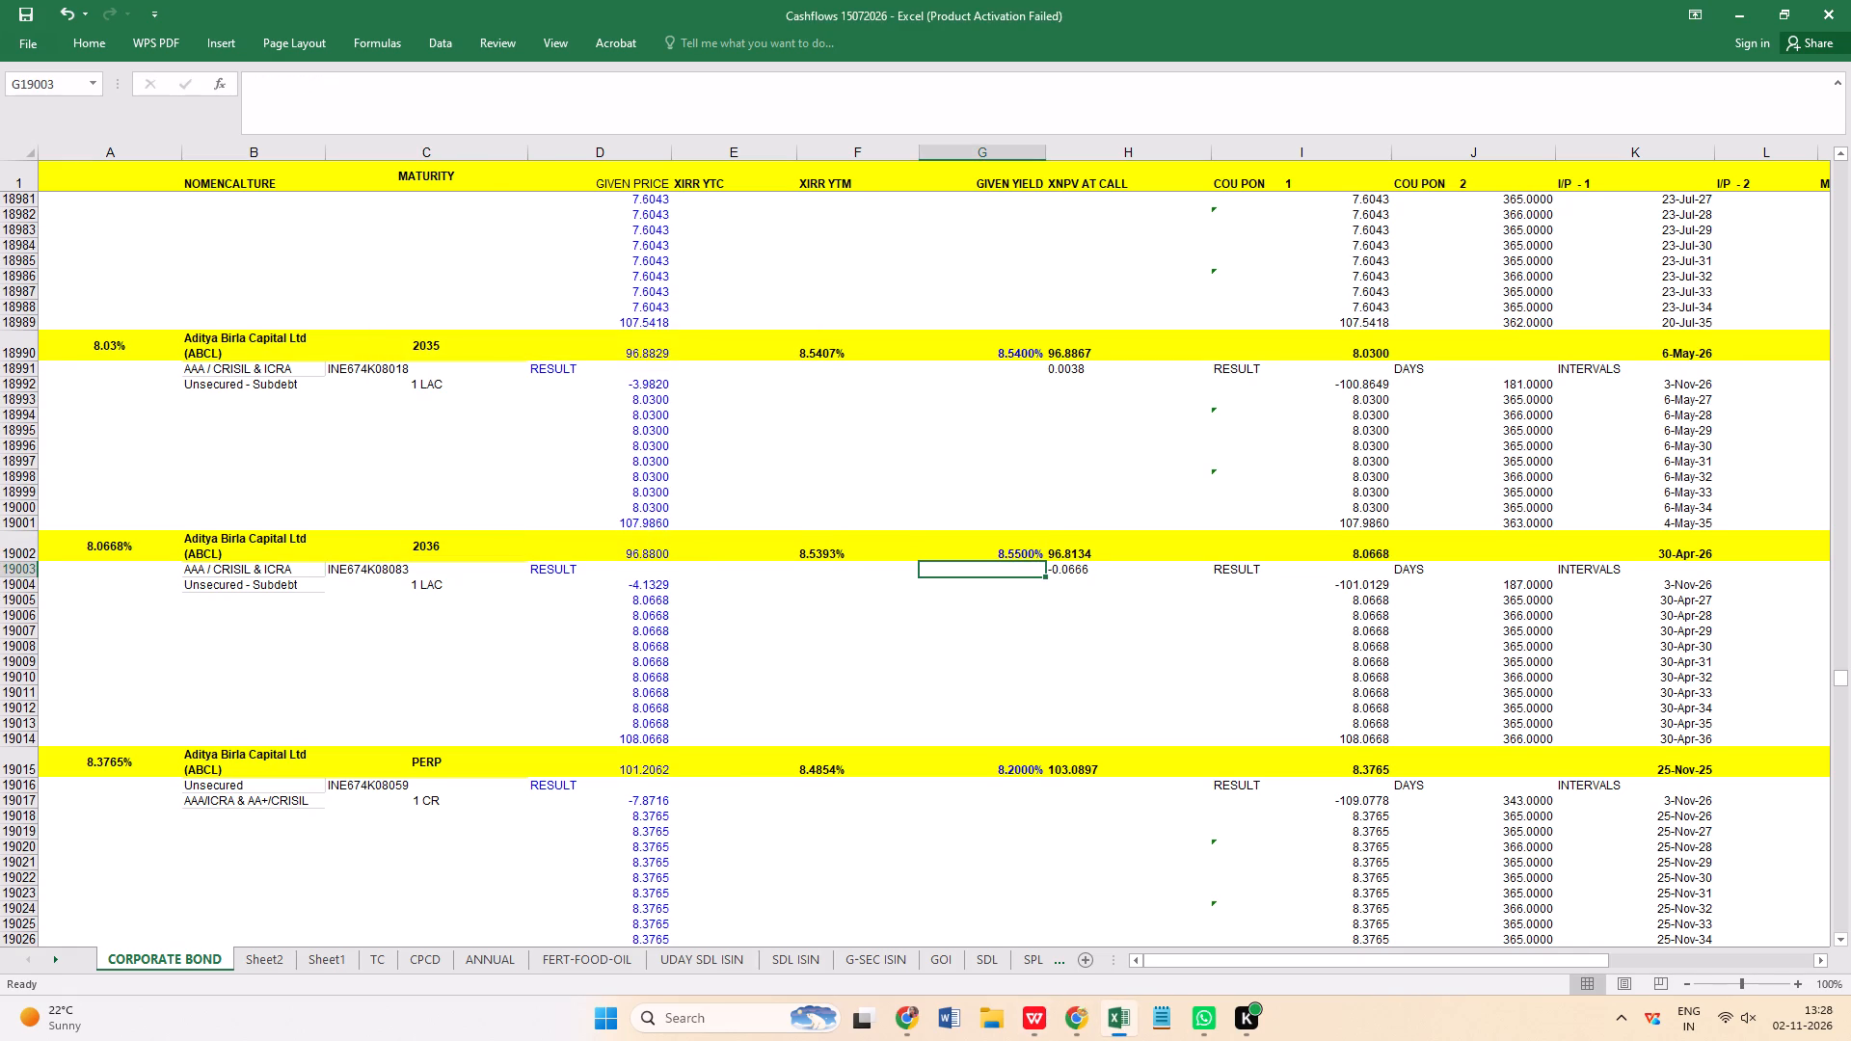
Select the given price of the 8.0668% Aditya Birla Capital 2036 bond for editing.
{"action": "left_click", "coordinate": [638, 557]}
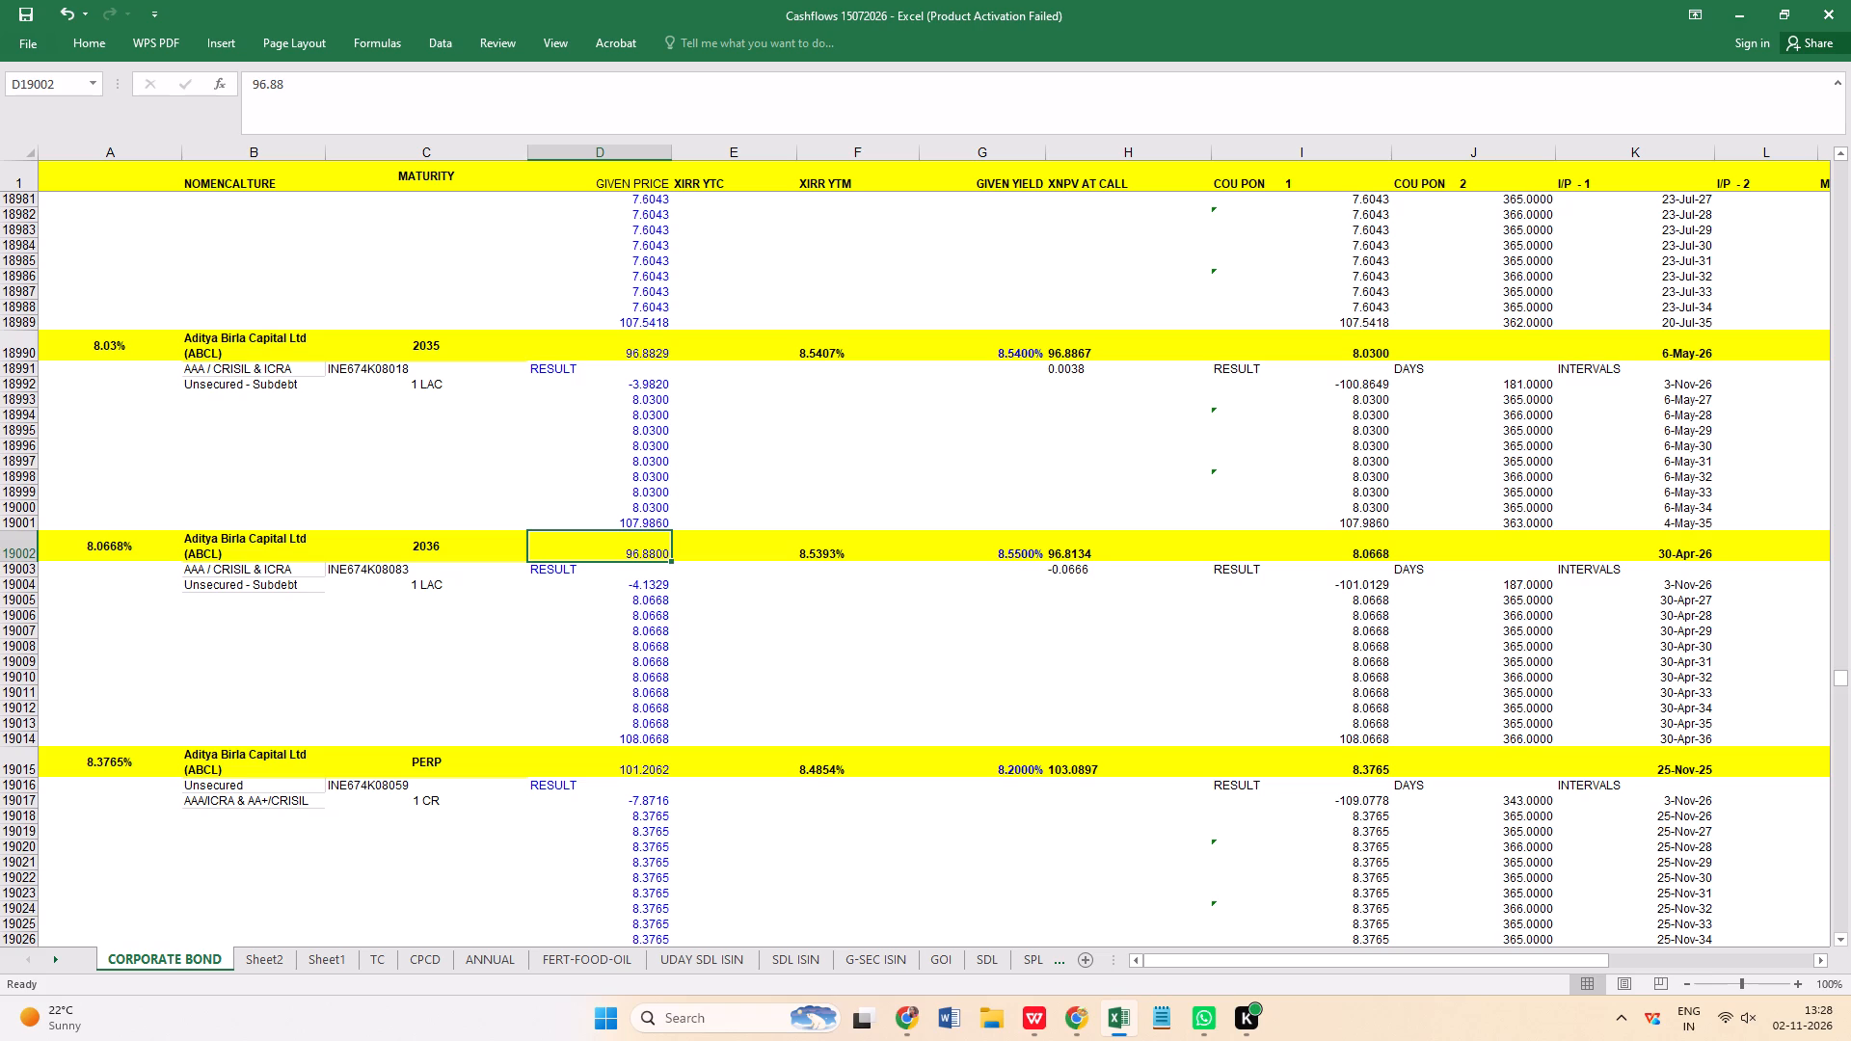
Set the given price of the 8.0668% Aditya Birla Capital 2036 bond to 96.8134.
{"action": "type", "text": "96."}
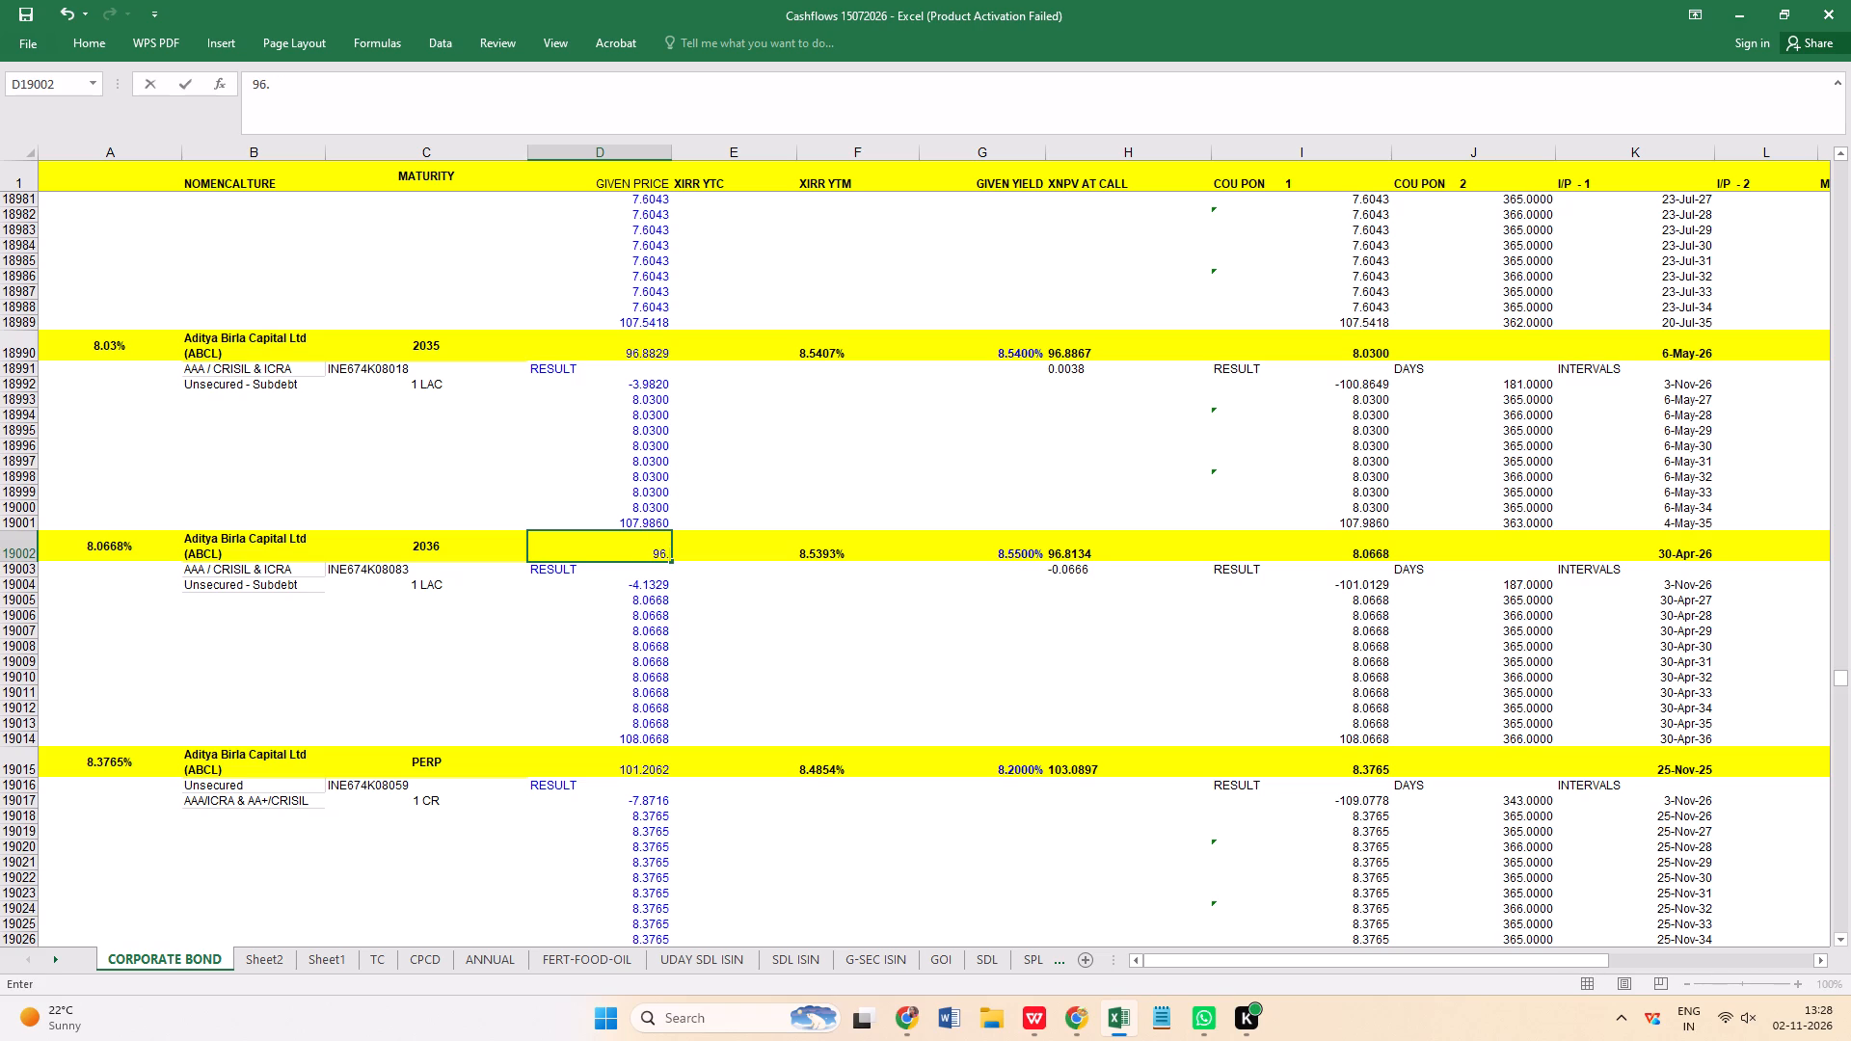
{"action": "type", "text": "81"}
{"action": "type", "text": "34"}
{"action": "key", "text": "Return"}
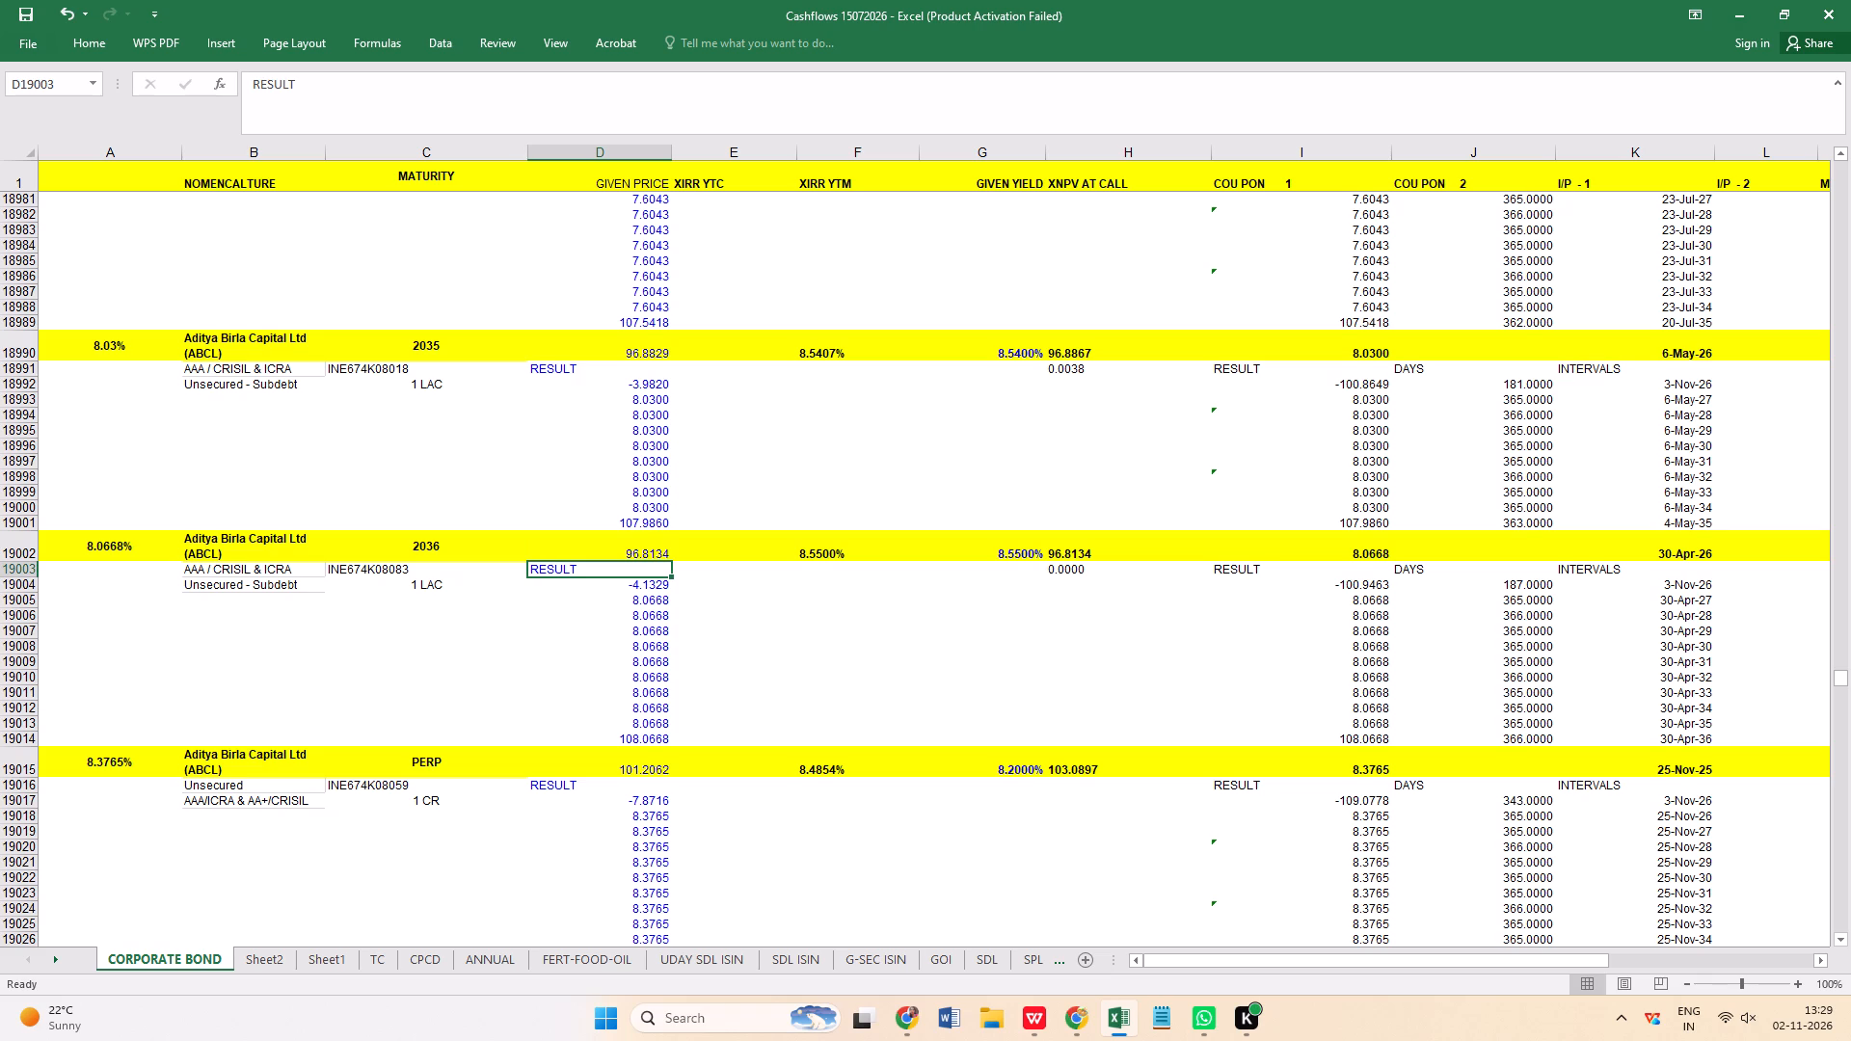
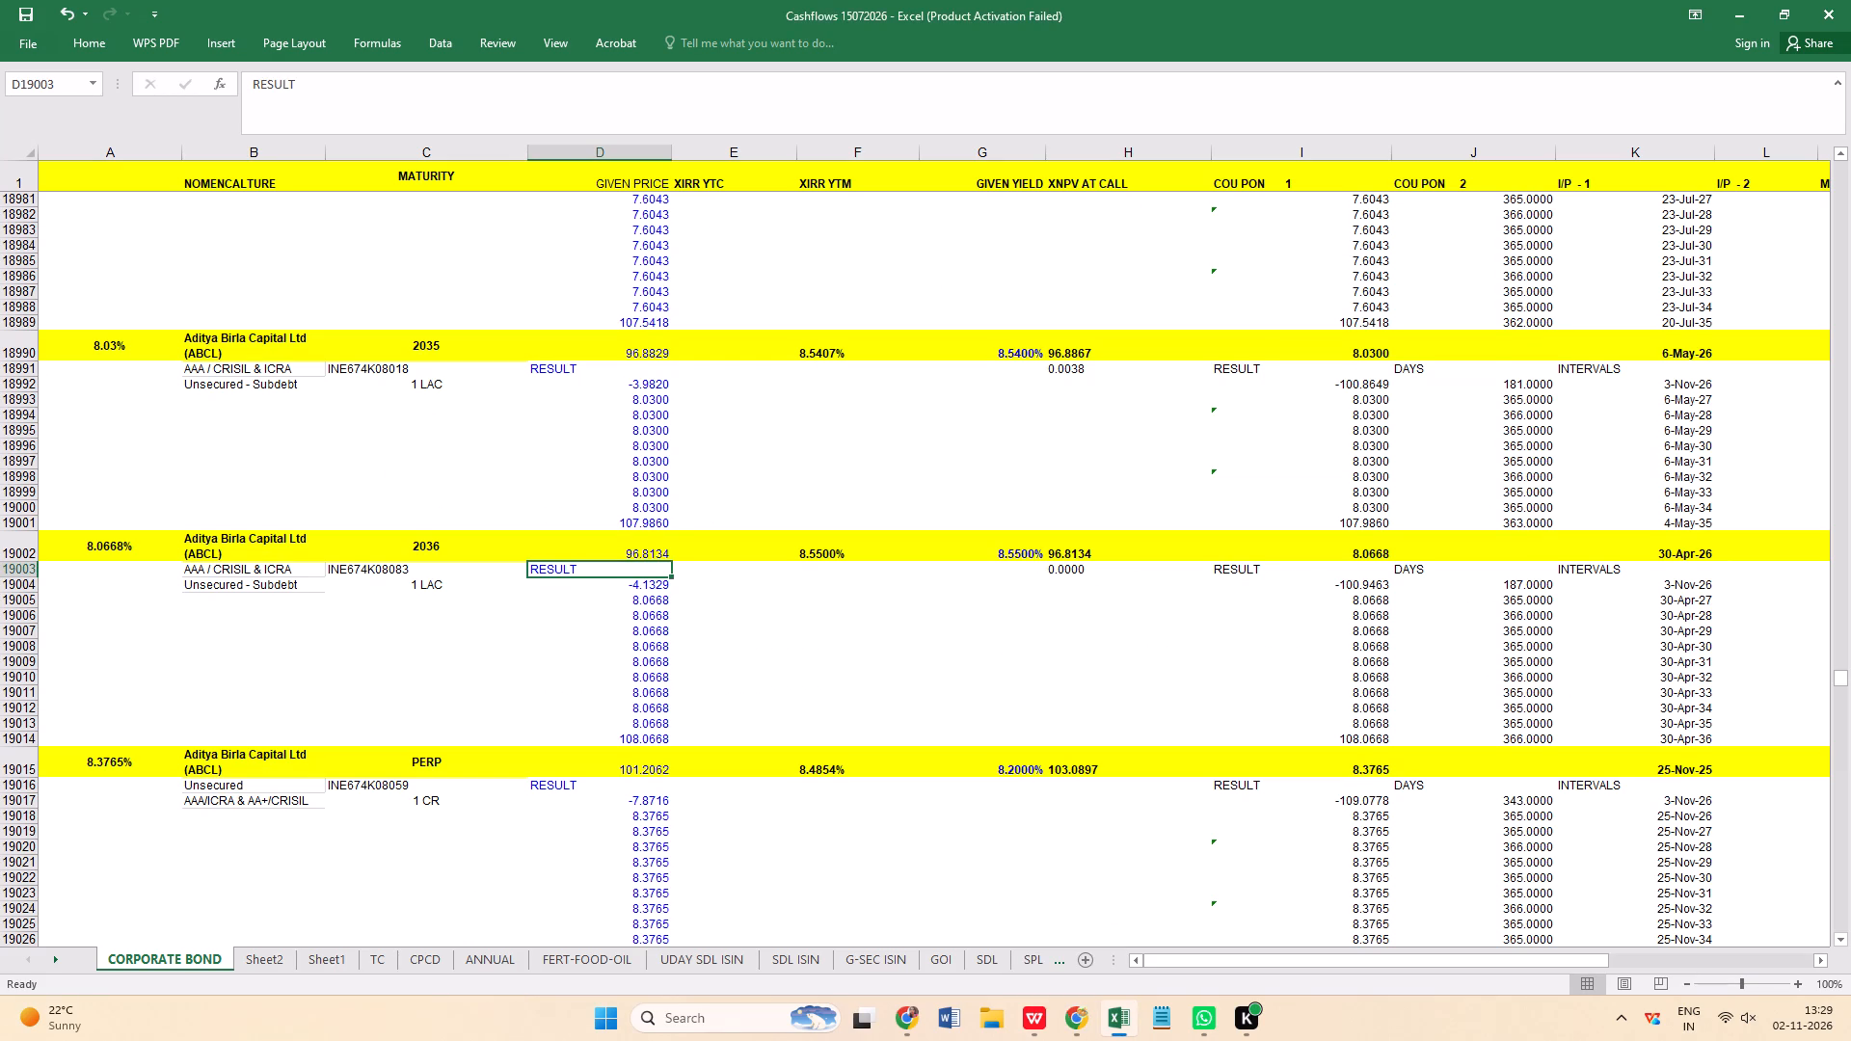
{"action": "left_click", "coordinate": [1011, 548]}
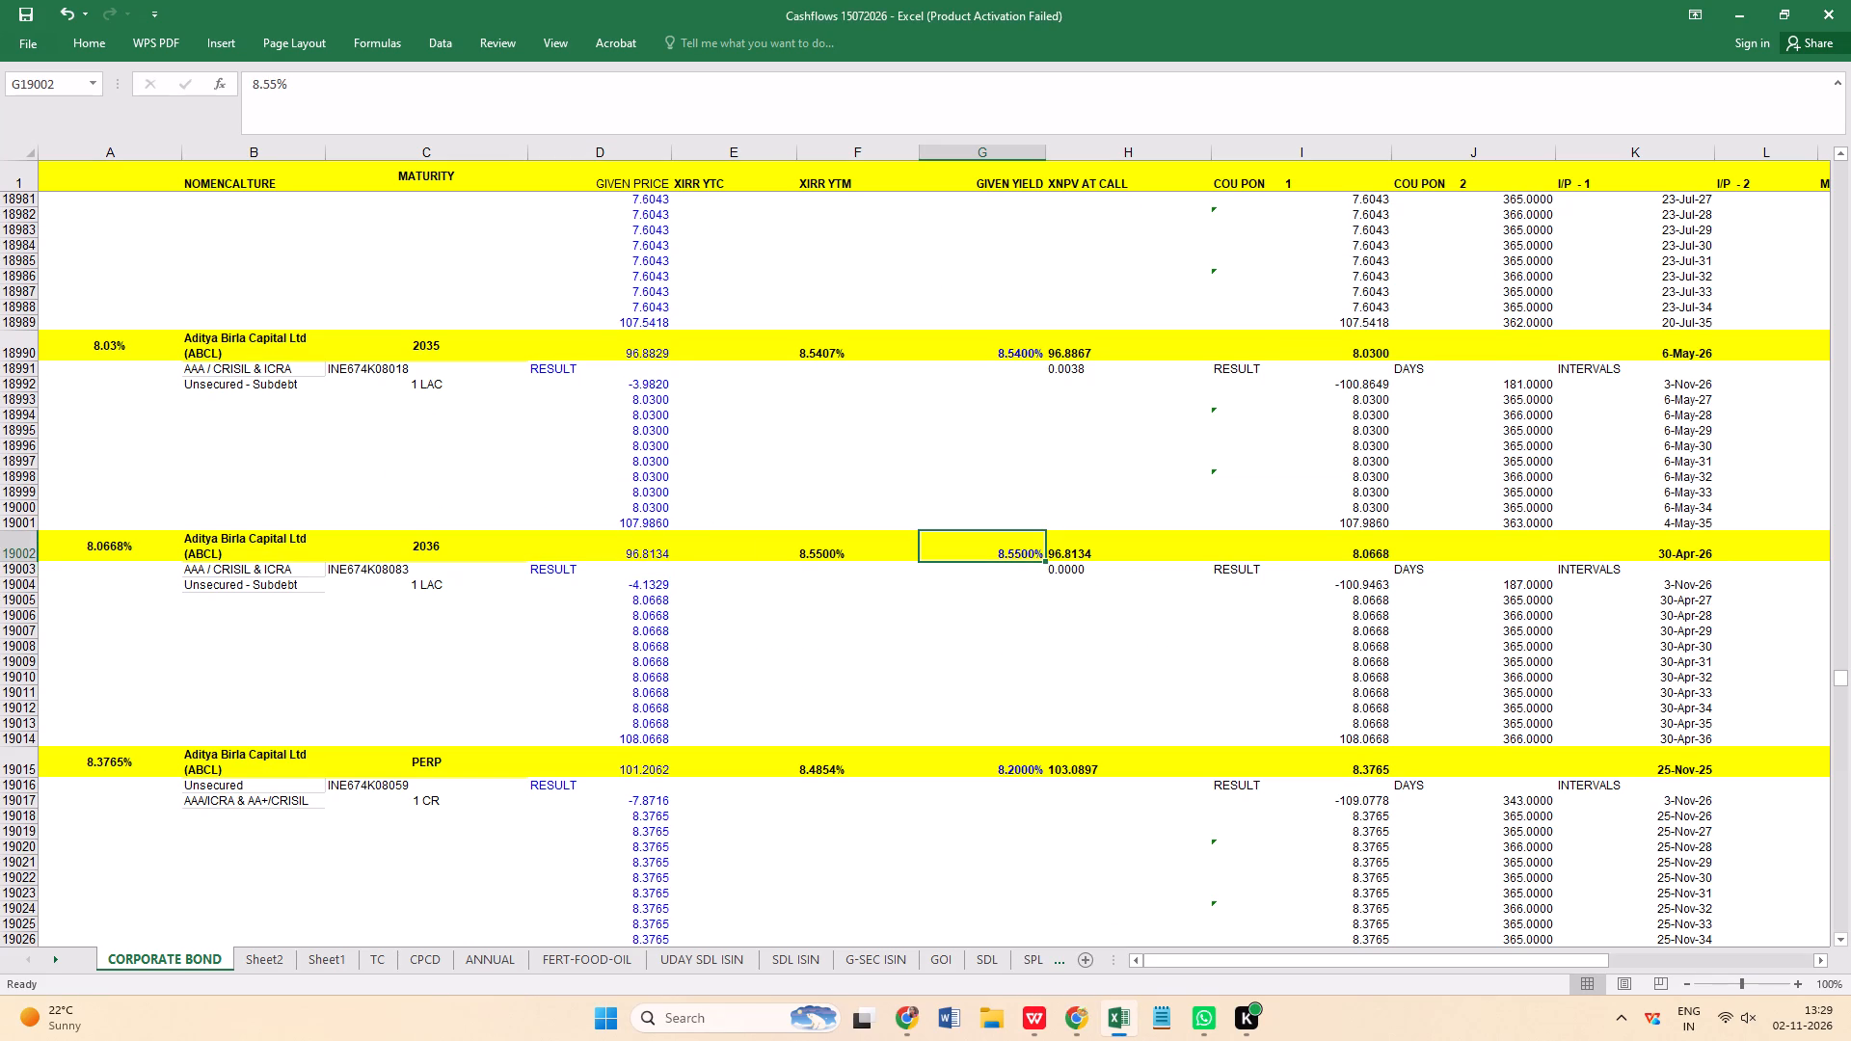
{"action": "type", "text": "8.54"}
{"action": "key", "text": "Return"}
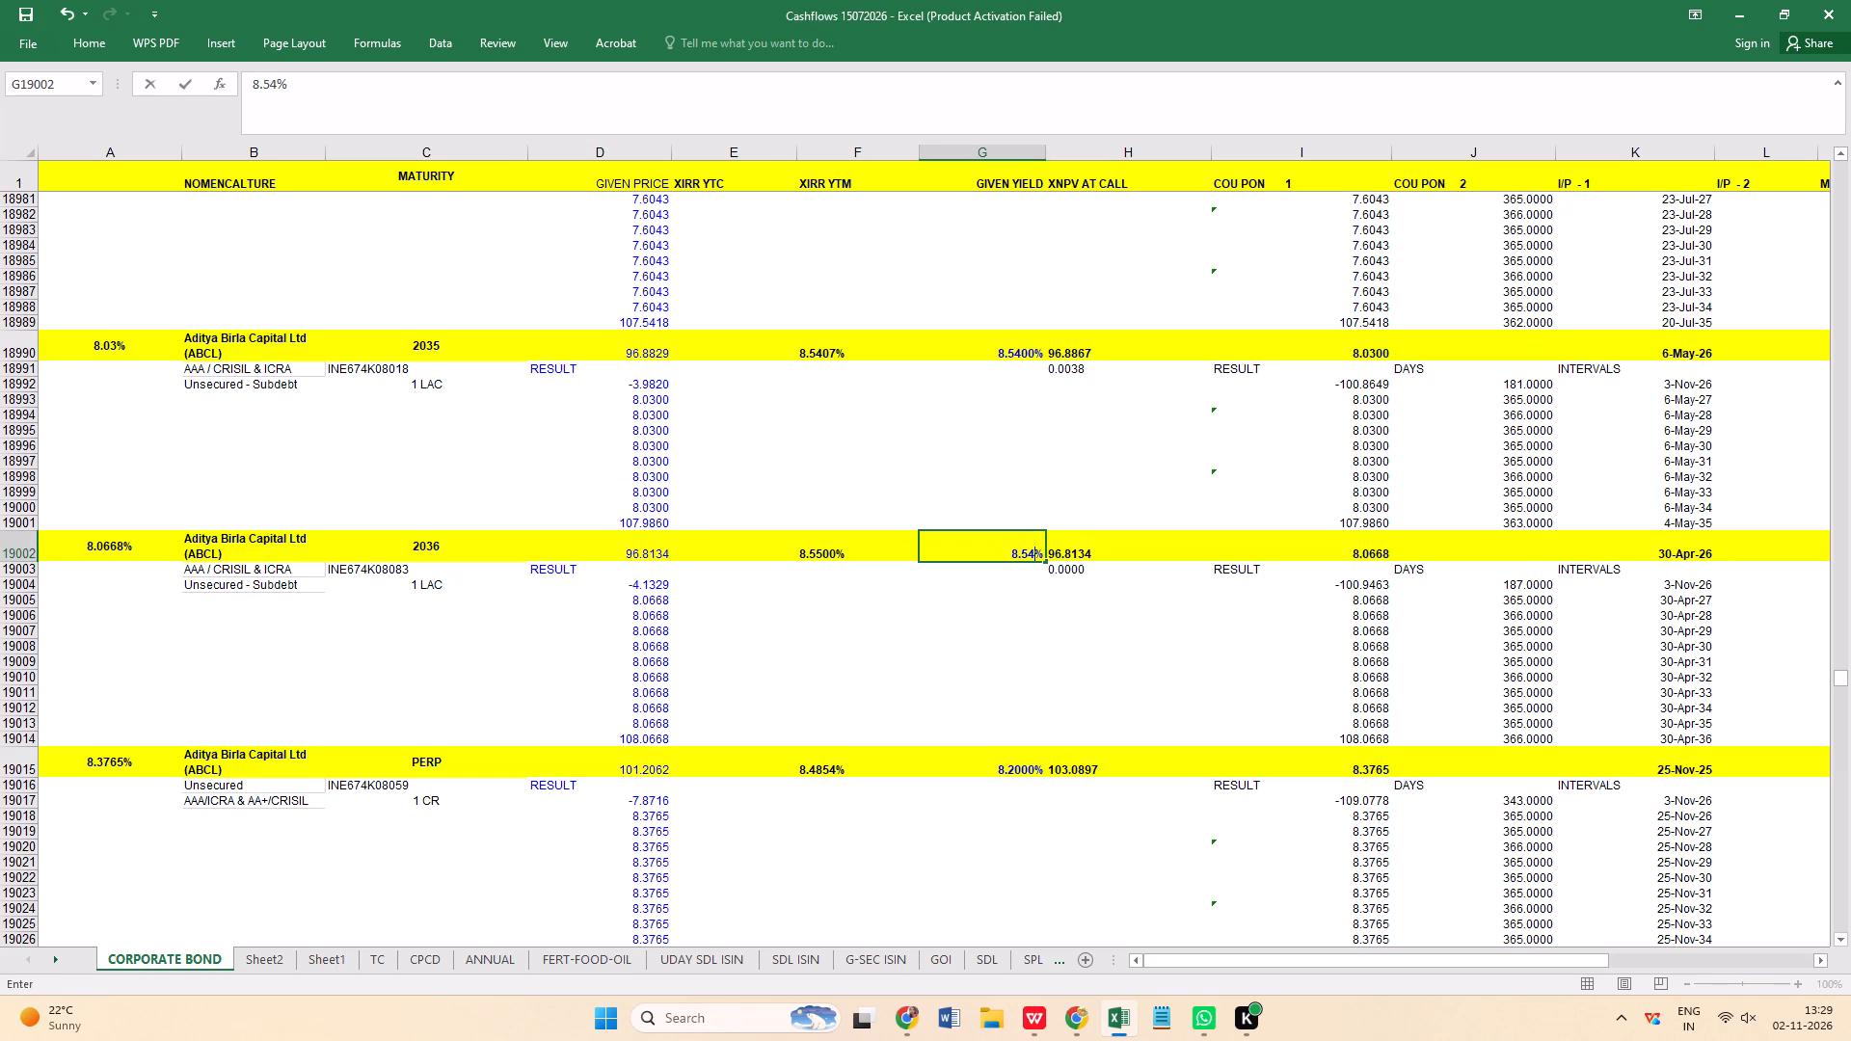
{"action": "left_click", "coordinate": [629, 553]}
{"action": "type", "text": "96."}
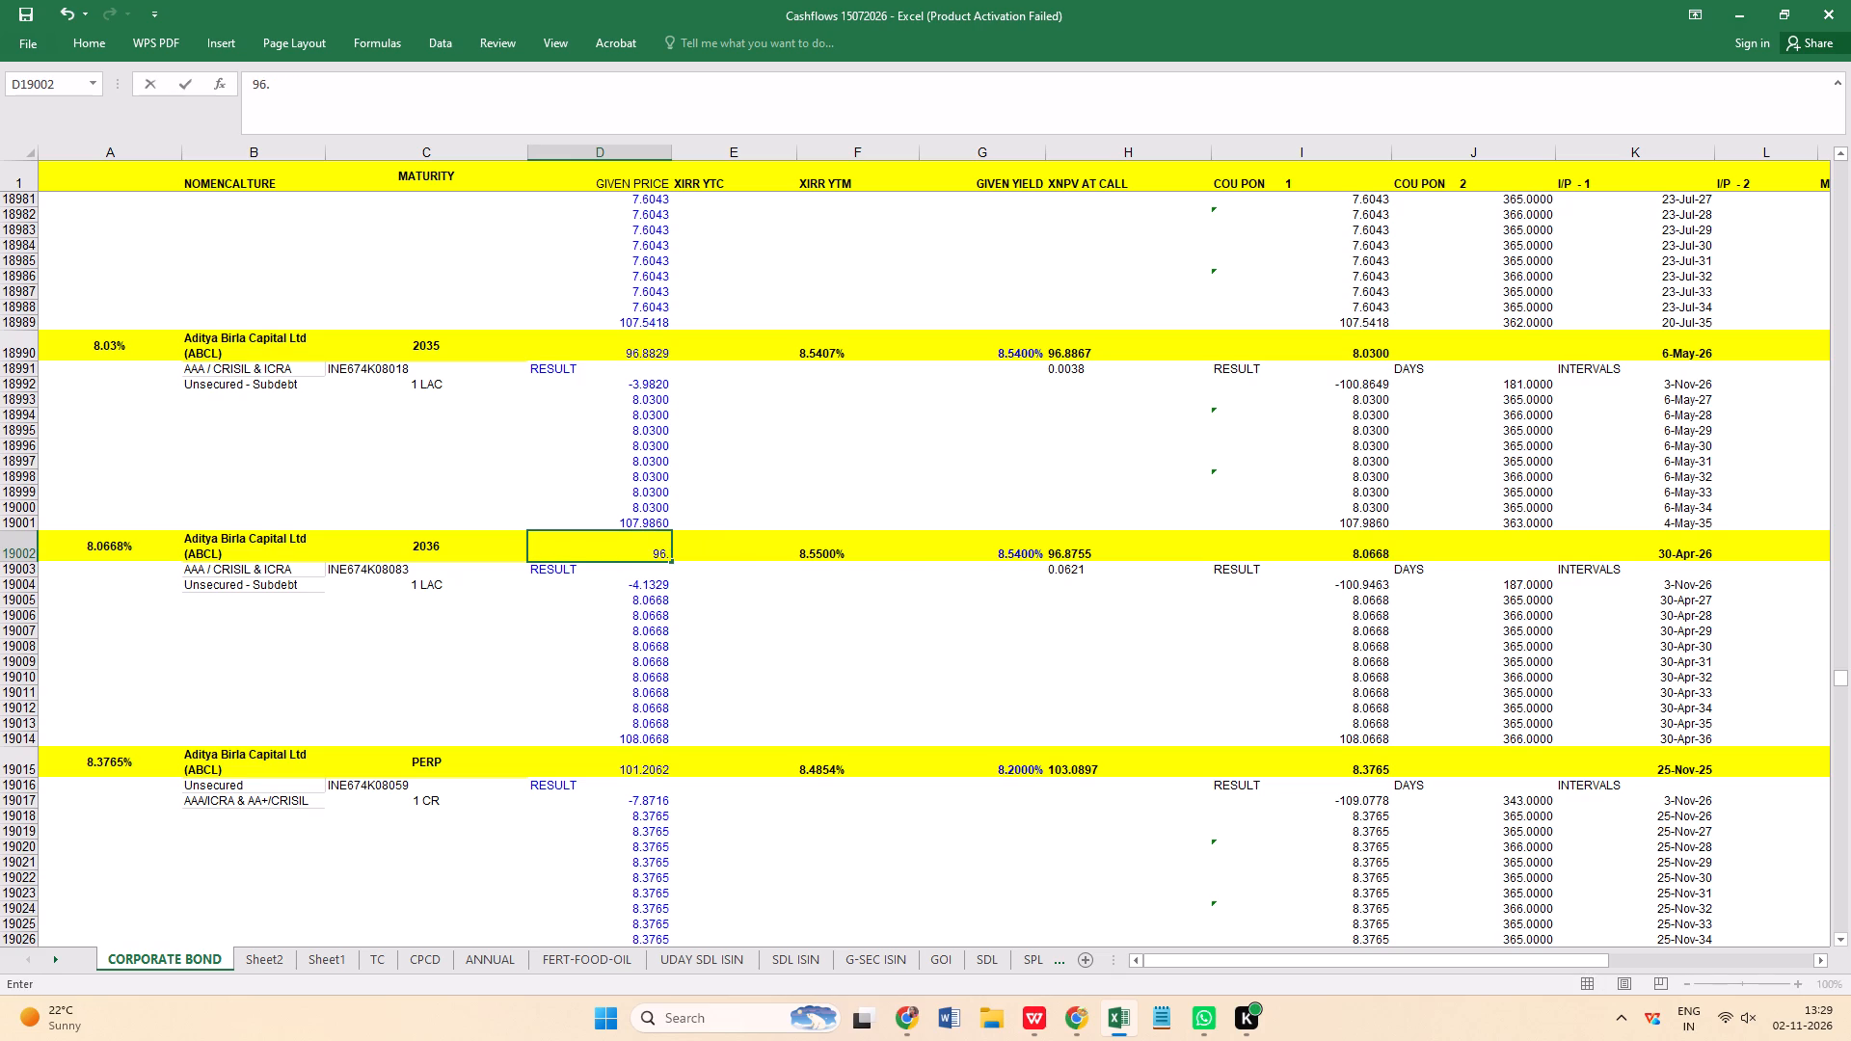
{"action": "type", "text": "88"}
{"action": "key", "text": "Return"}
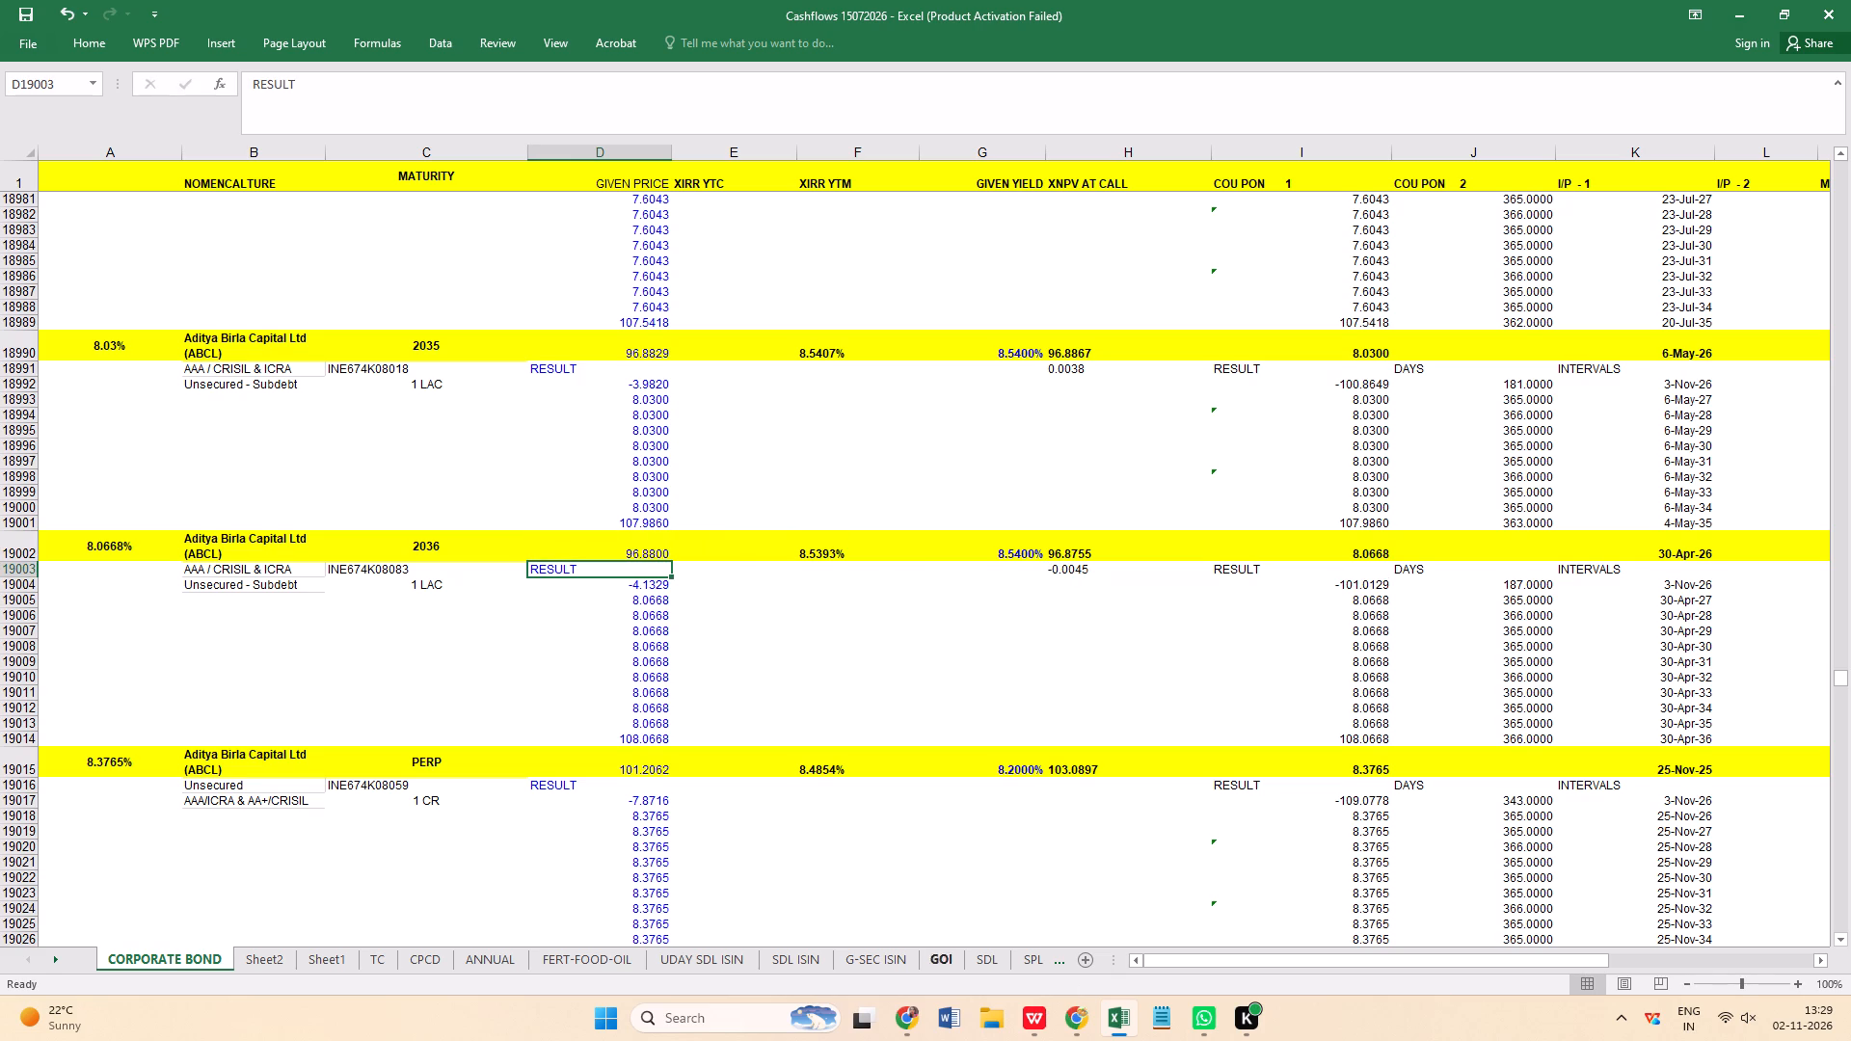
Return to the Nuvama Offers e-mail in Chrome to check the Aditya Birla Capital 2036 offer yields.
{"action": "left_click", "coordinate": [1111, 1018]}
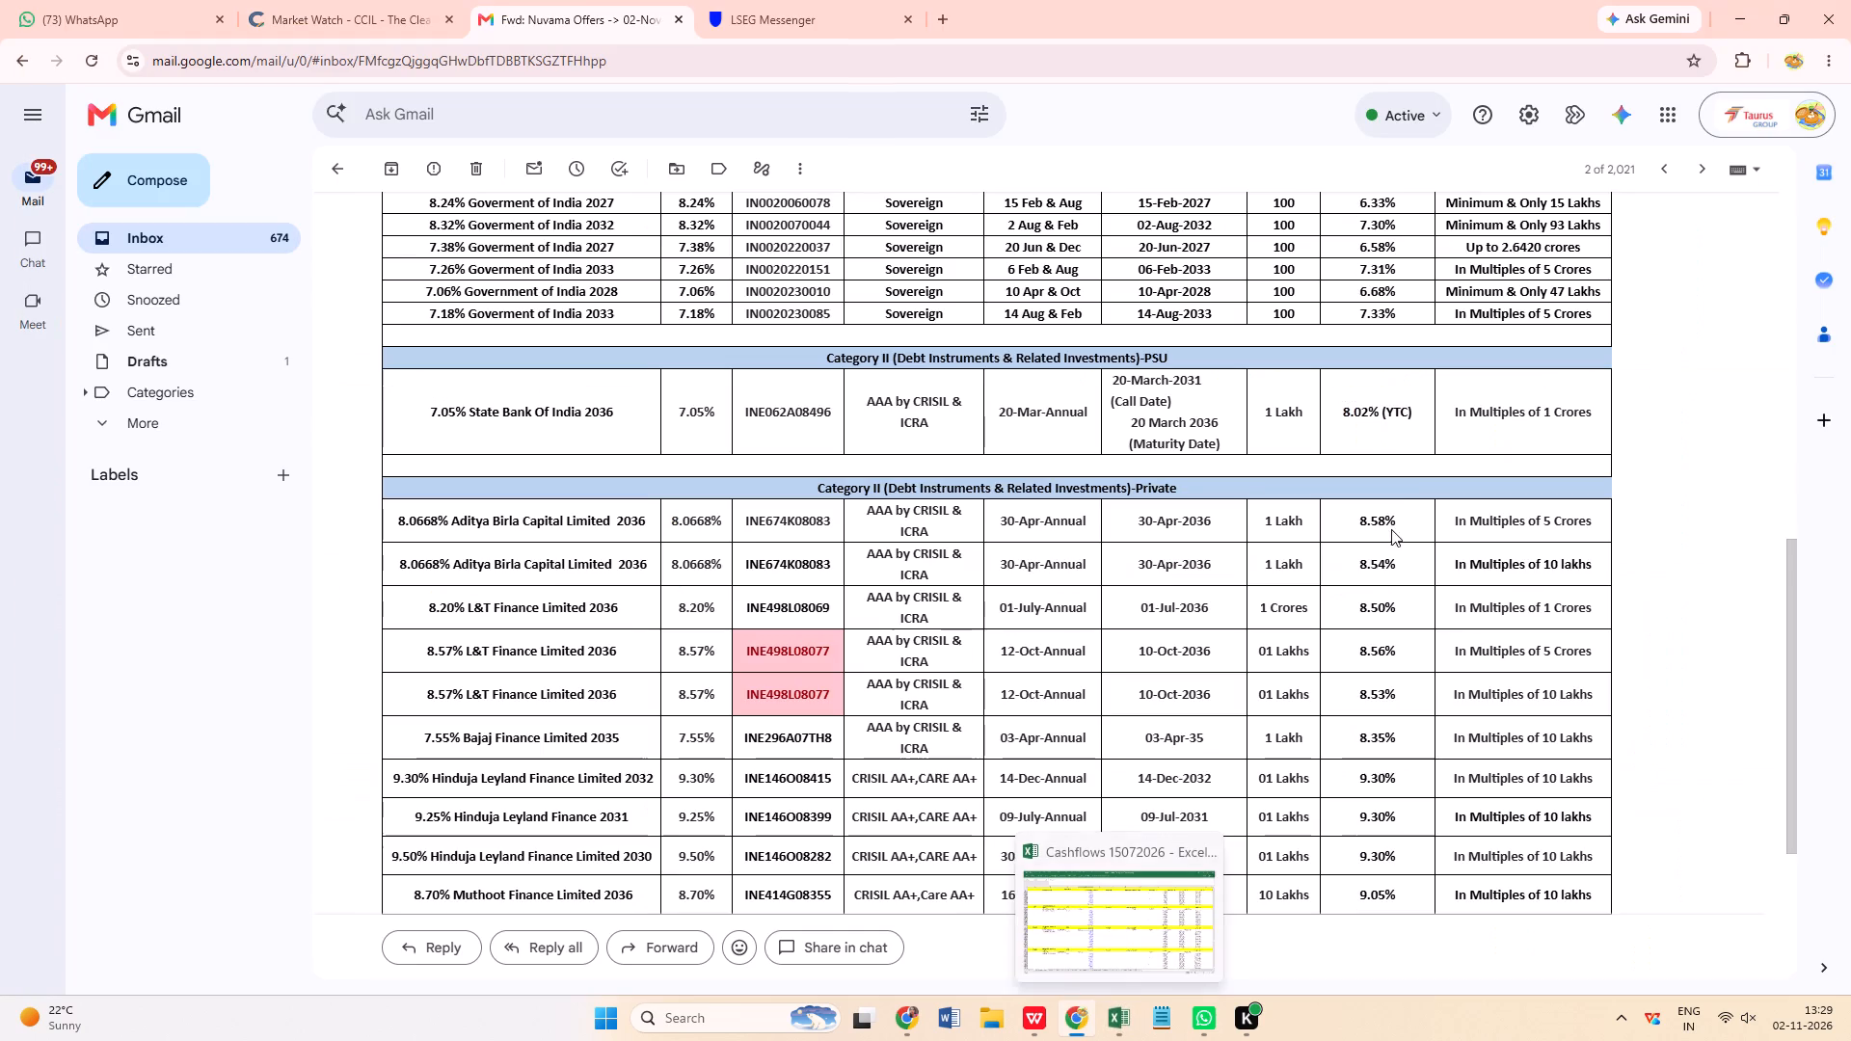
Switch to the Alimco quotation in WPS Office, set the Aditya Birla Capital bond's YTM to 8.54% and save the file.
{"action": "left_click", "coordinate": [1032, 1016]}
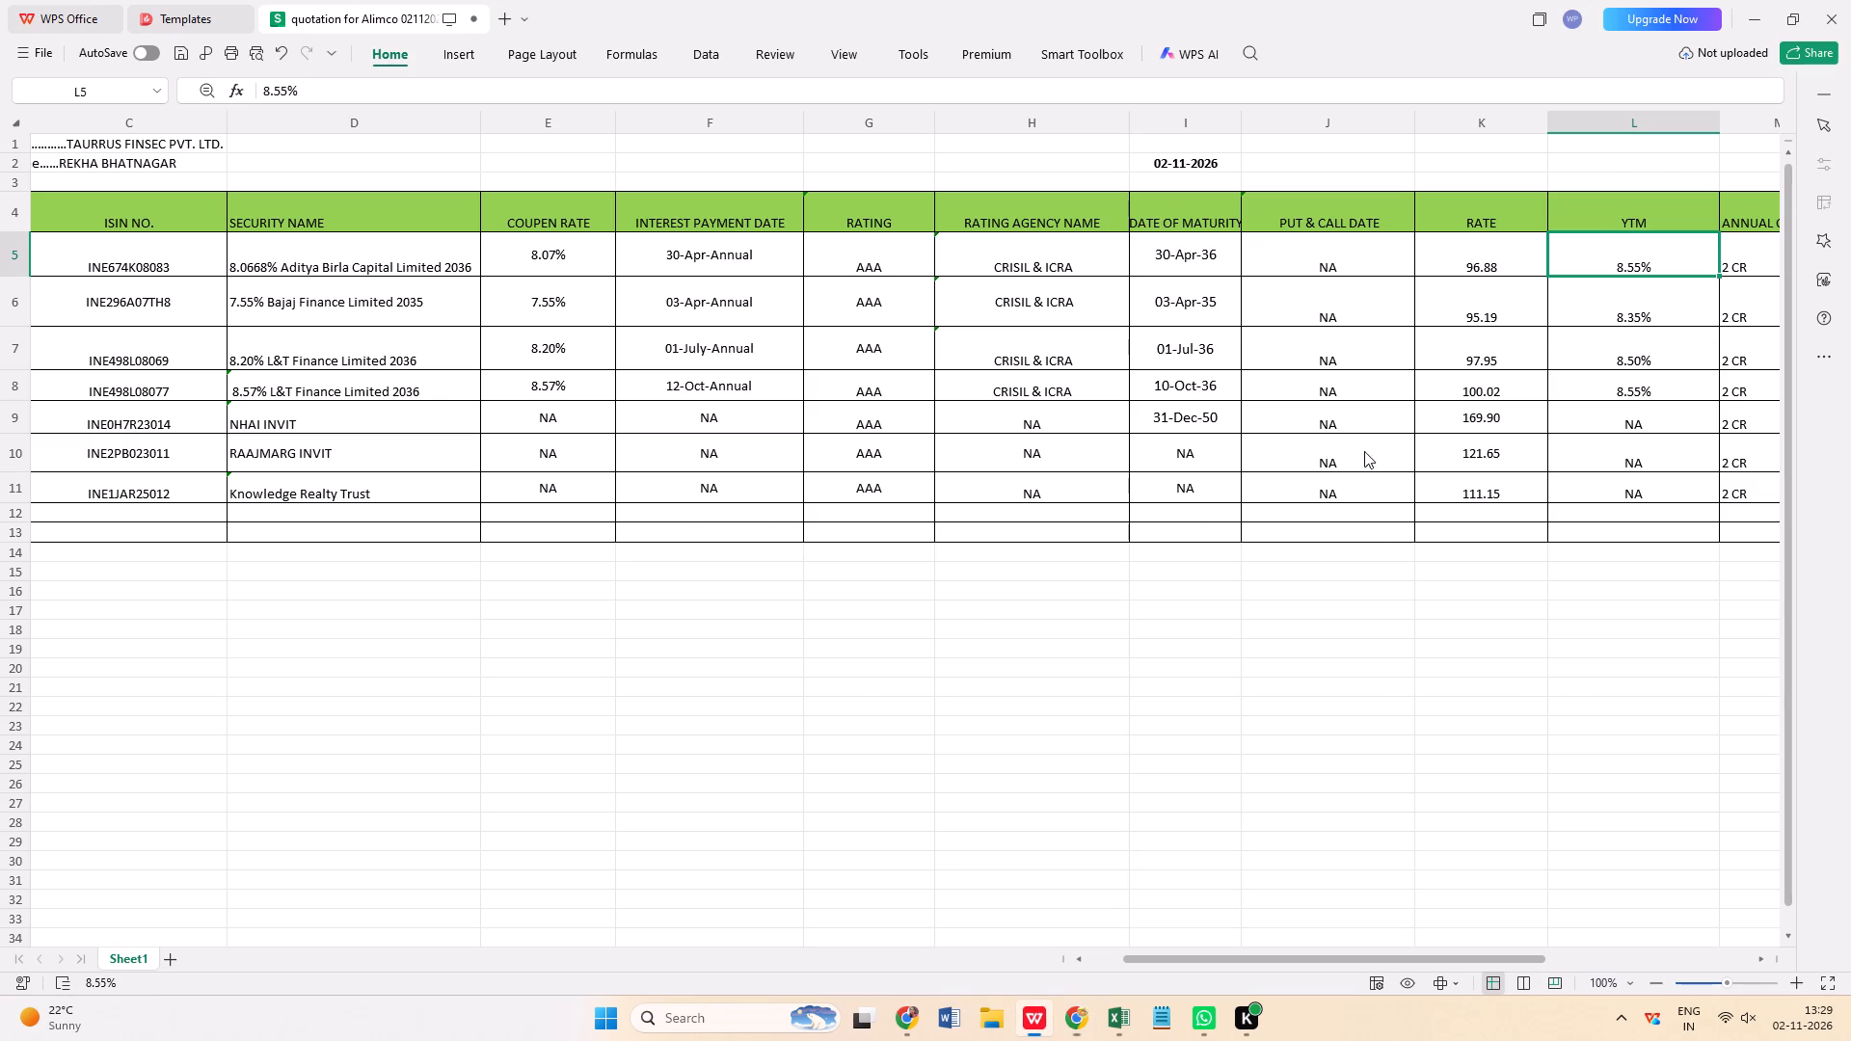
{"action": "type", "text": "8.54"}
{"action": "key", "text": "Return"}
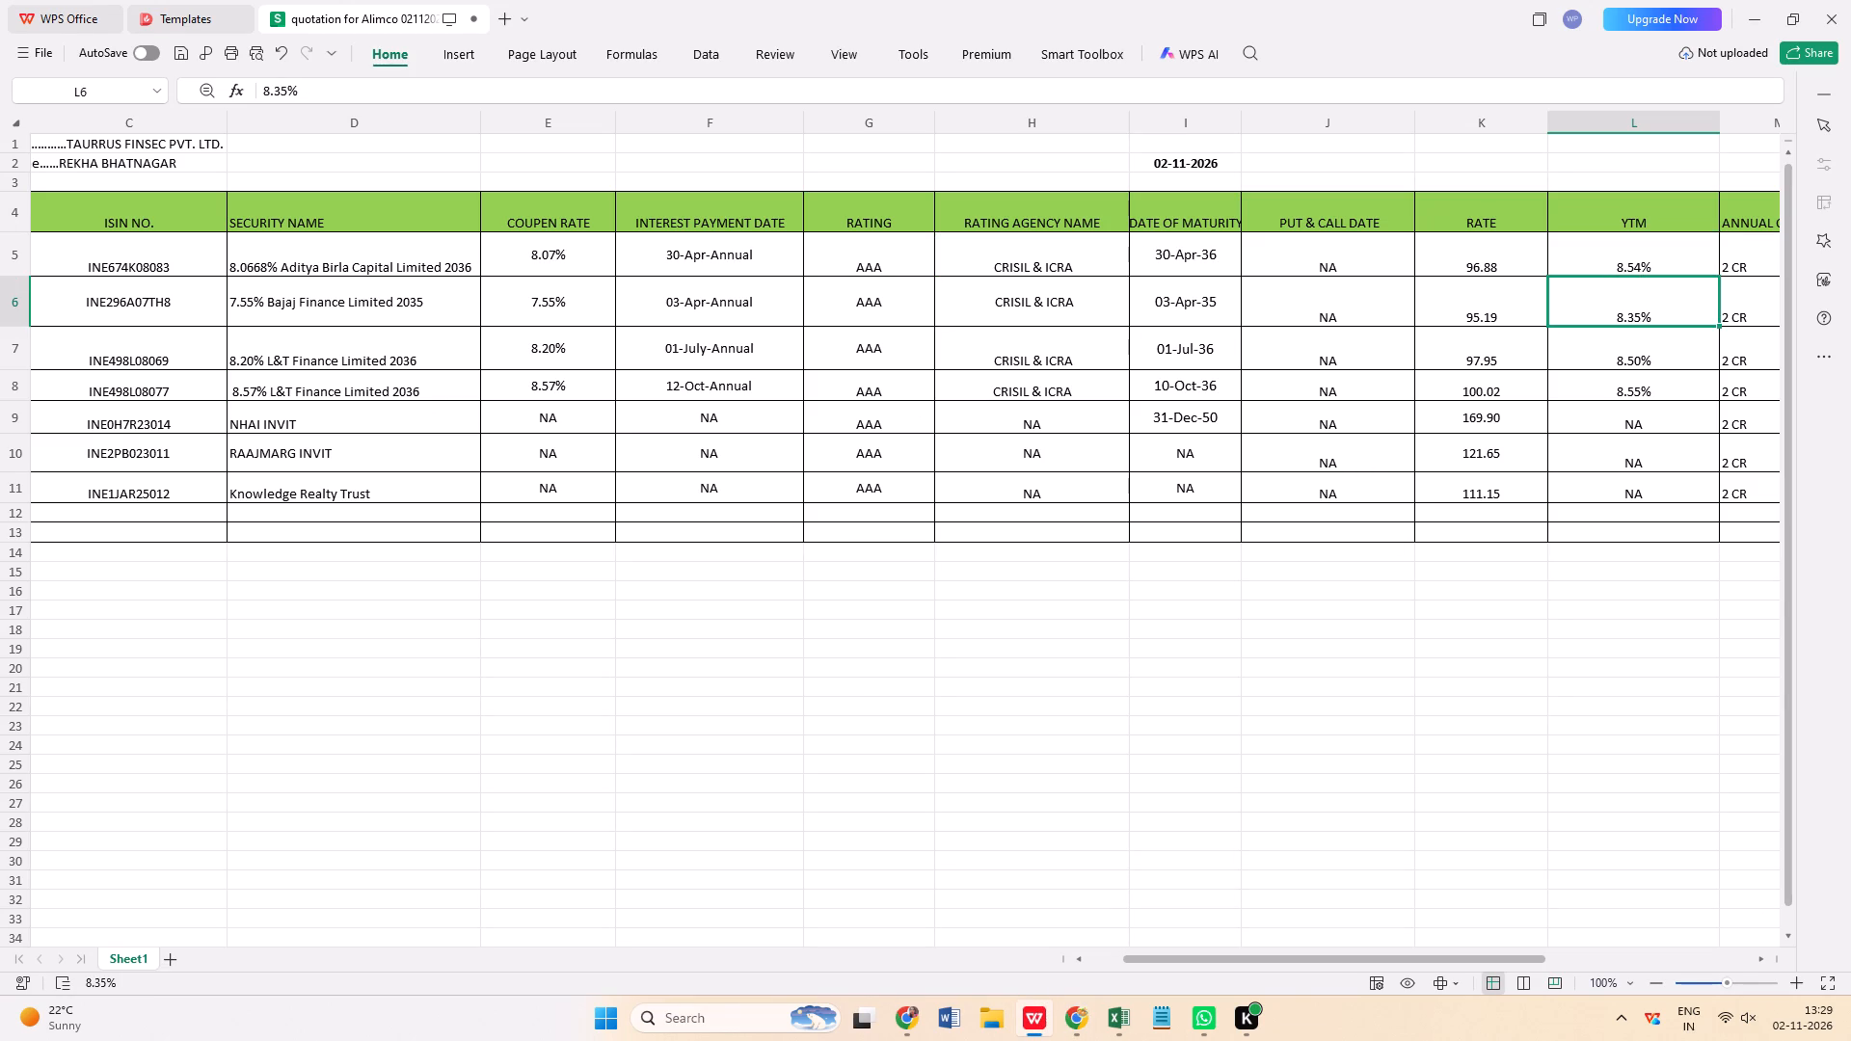
{"action": "key", "text": "ctrl+s"}
Copy the 7.55% Bajaj Finance 2035 ISIN INE296A07TH8 from the quotation and search for it in the Cashflows workbook in Excel.
{"action": "triple_click", "coordinate": [174, 299]}
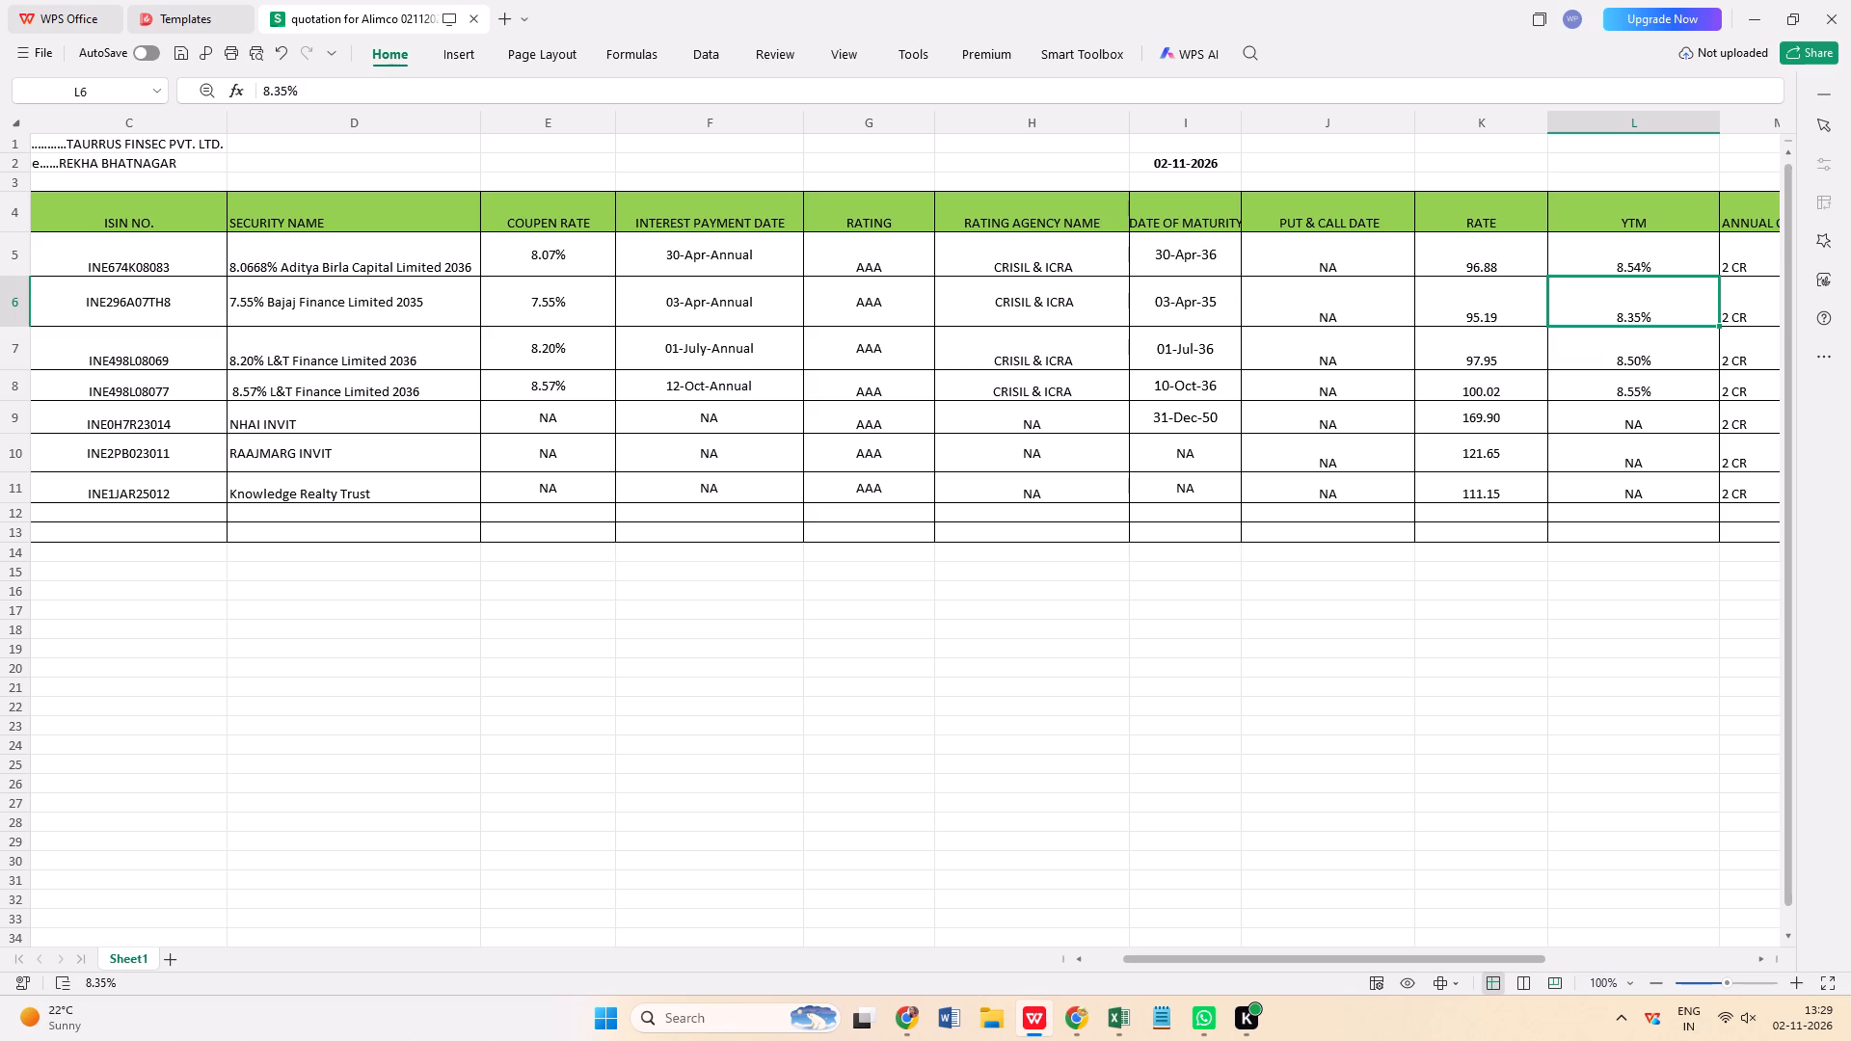
{"action": "double_click", "coordinate": [174, 299]}
{"action": "double_click", "coordinate": [171, 304]}
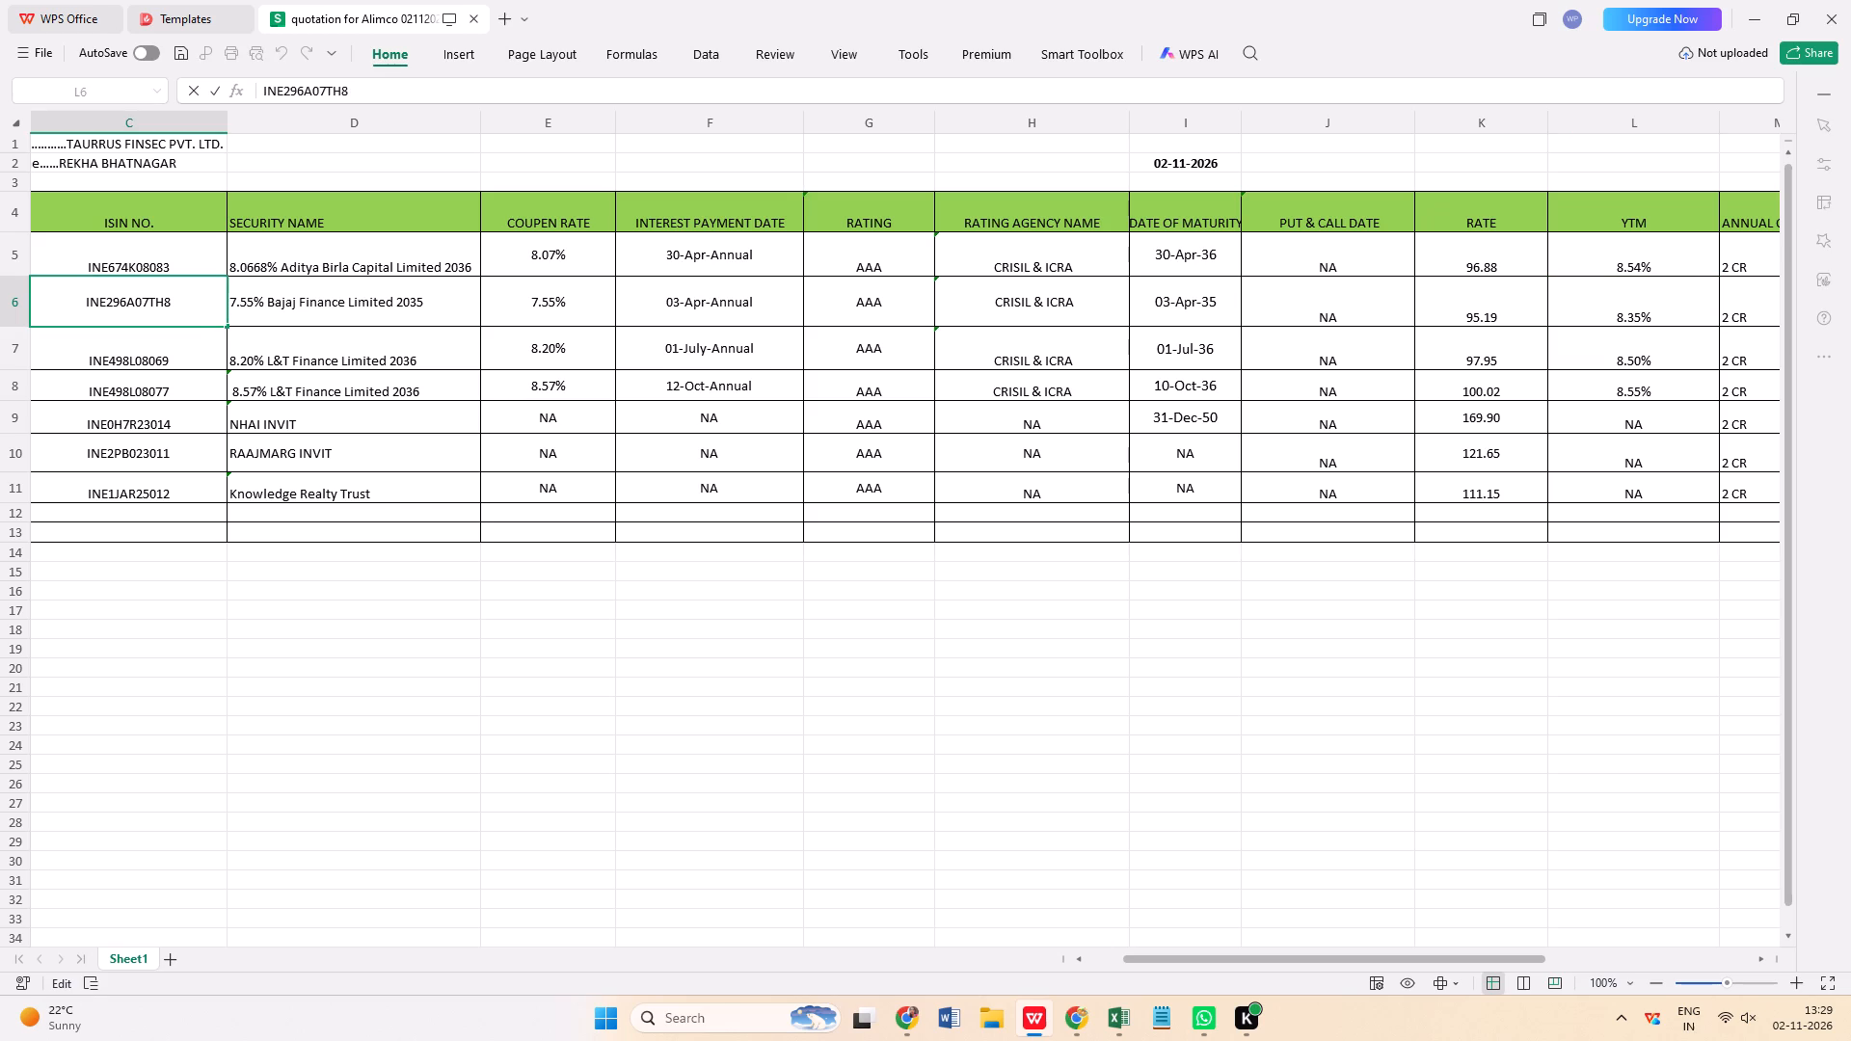
{"action": "key", "text": "ctrl+c"}
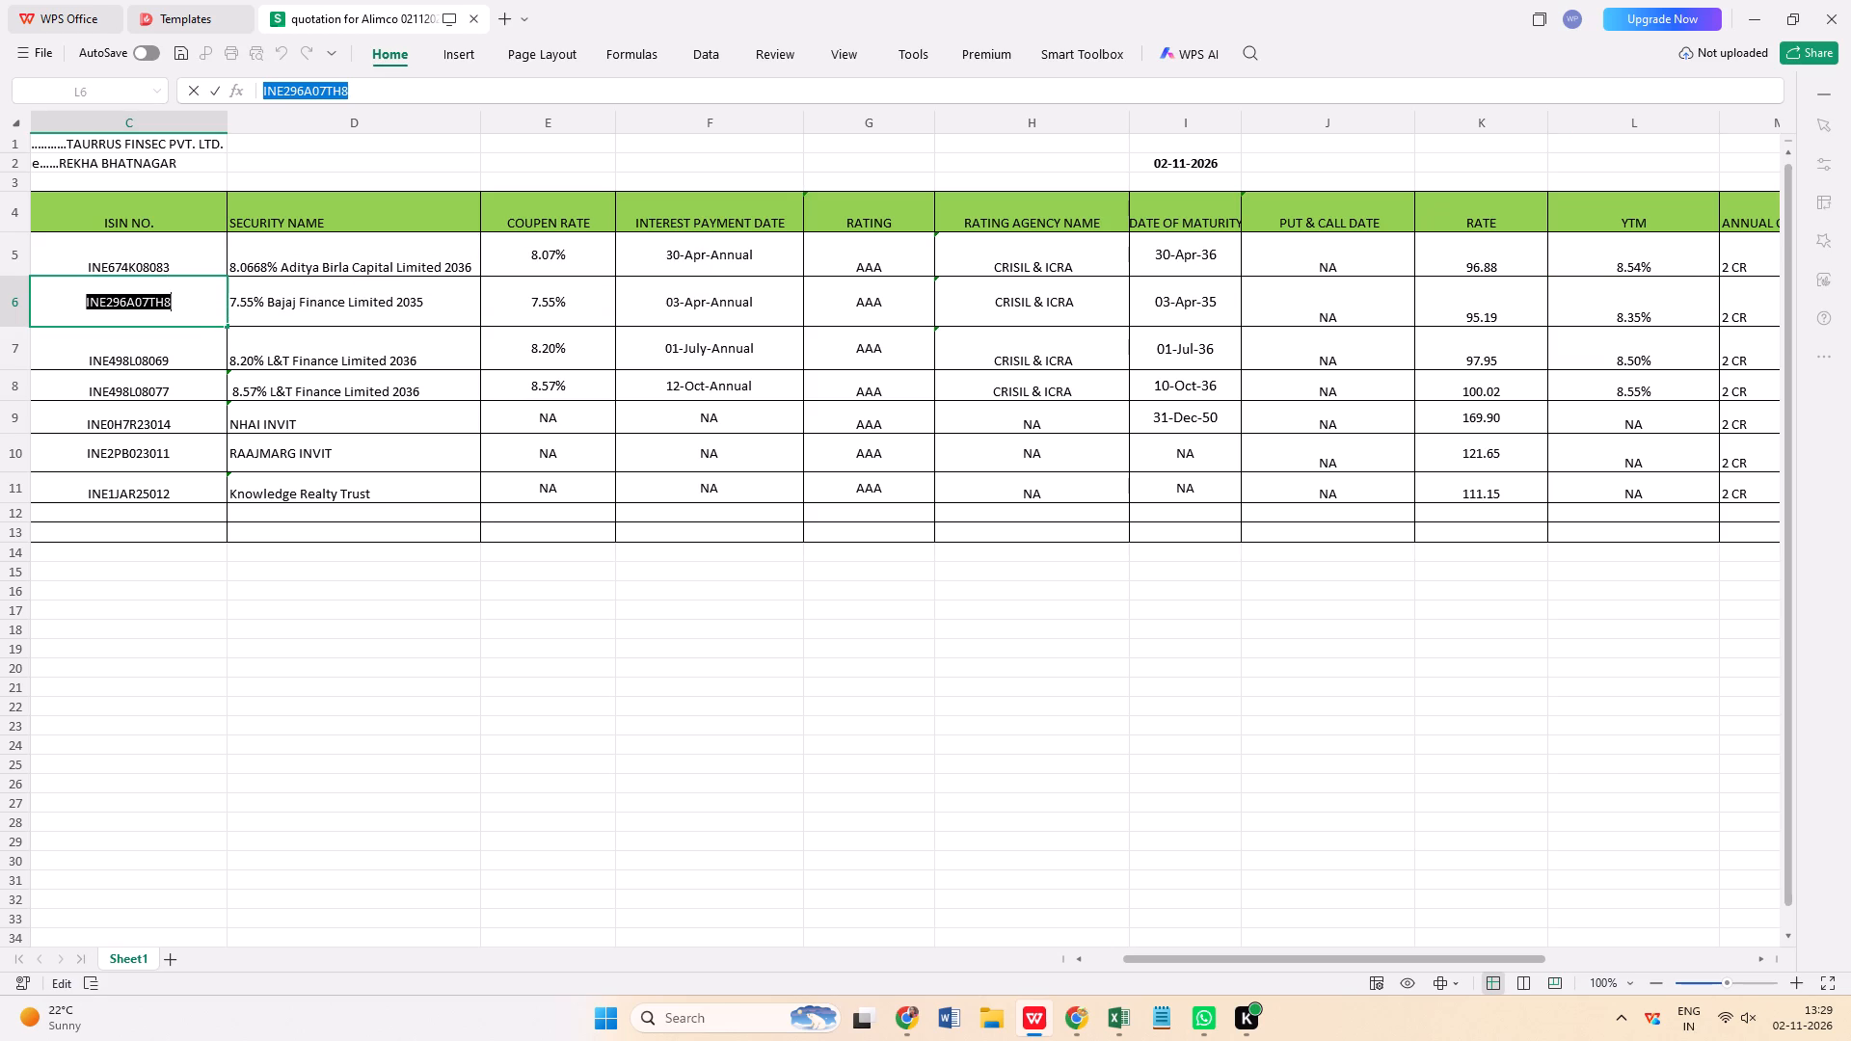
{"action": "left_click", "coordinate": [1113, 1016]}
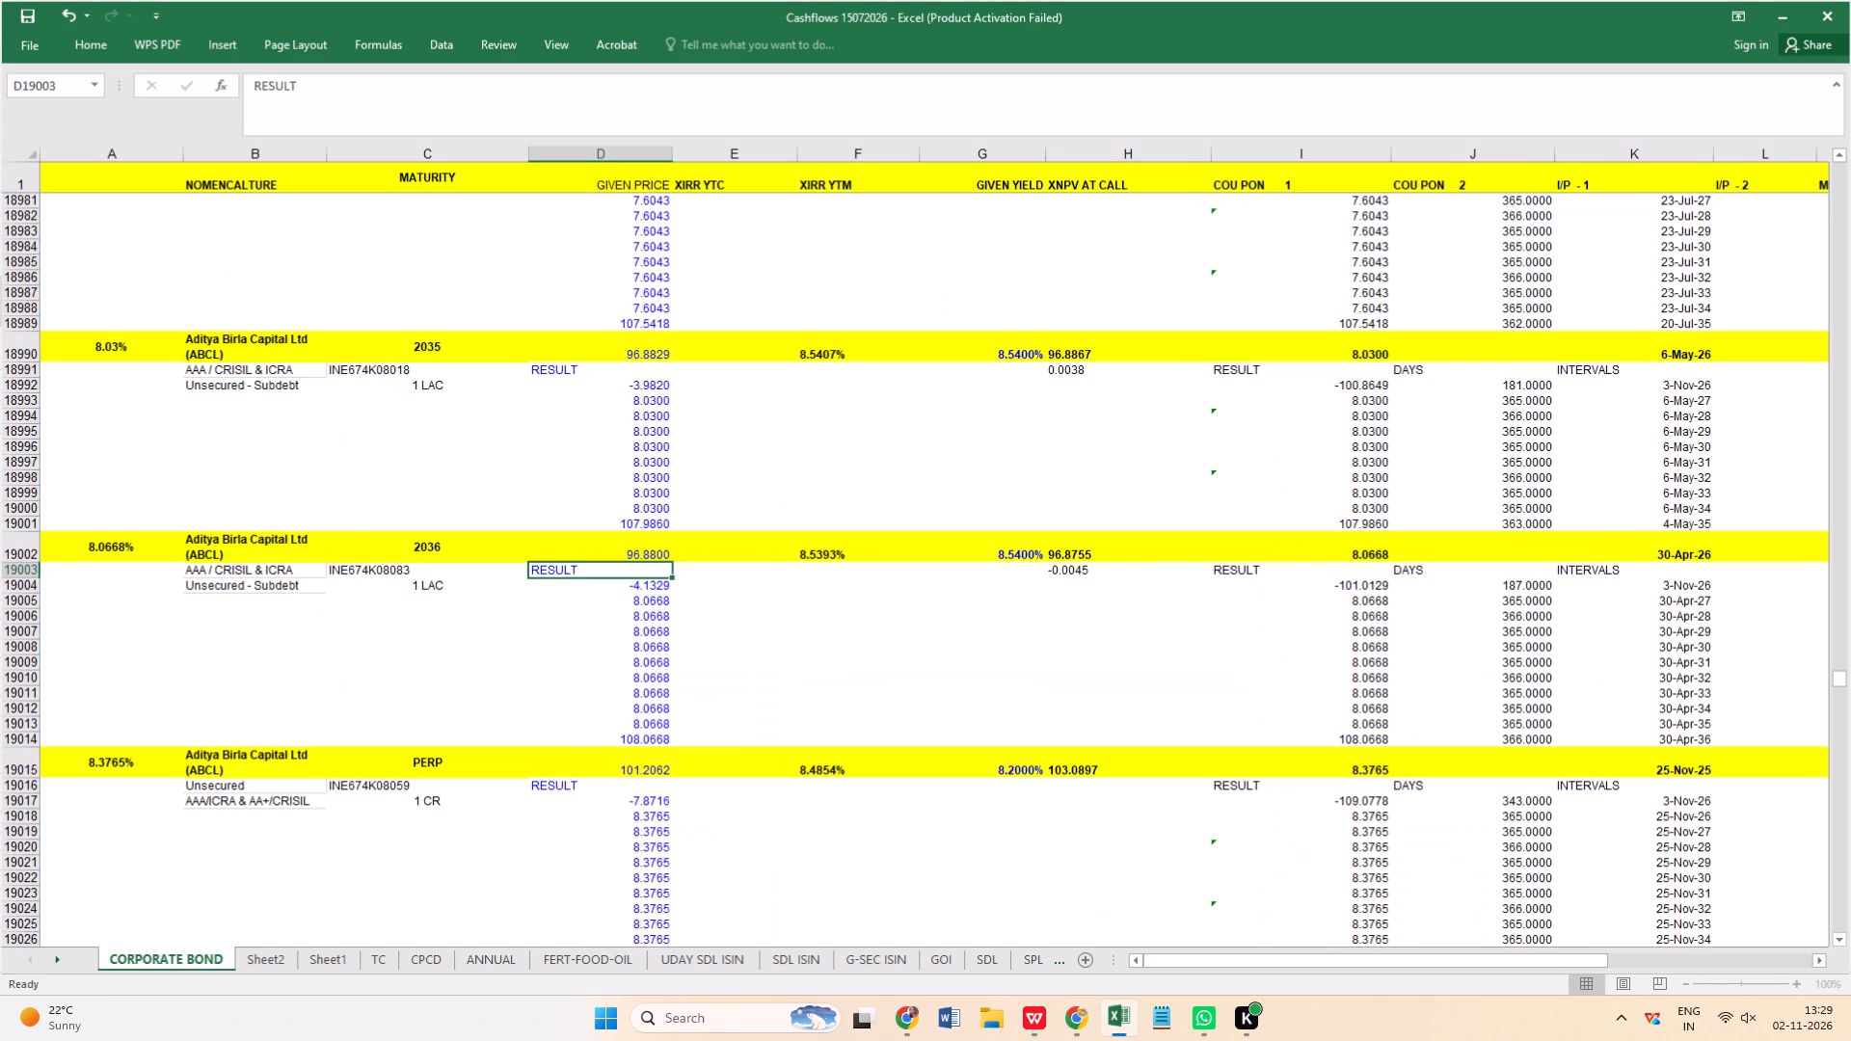
{"action": "left_click", "coordinate": [777, 452]}
{"action": "key", "text": "ctrl+f"}
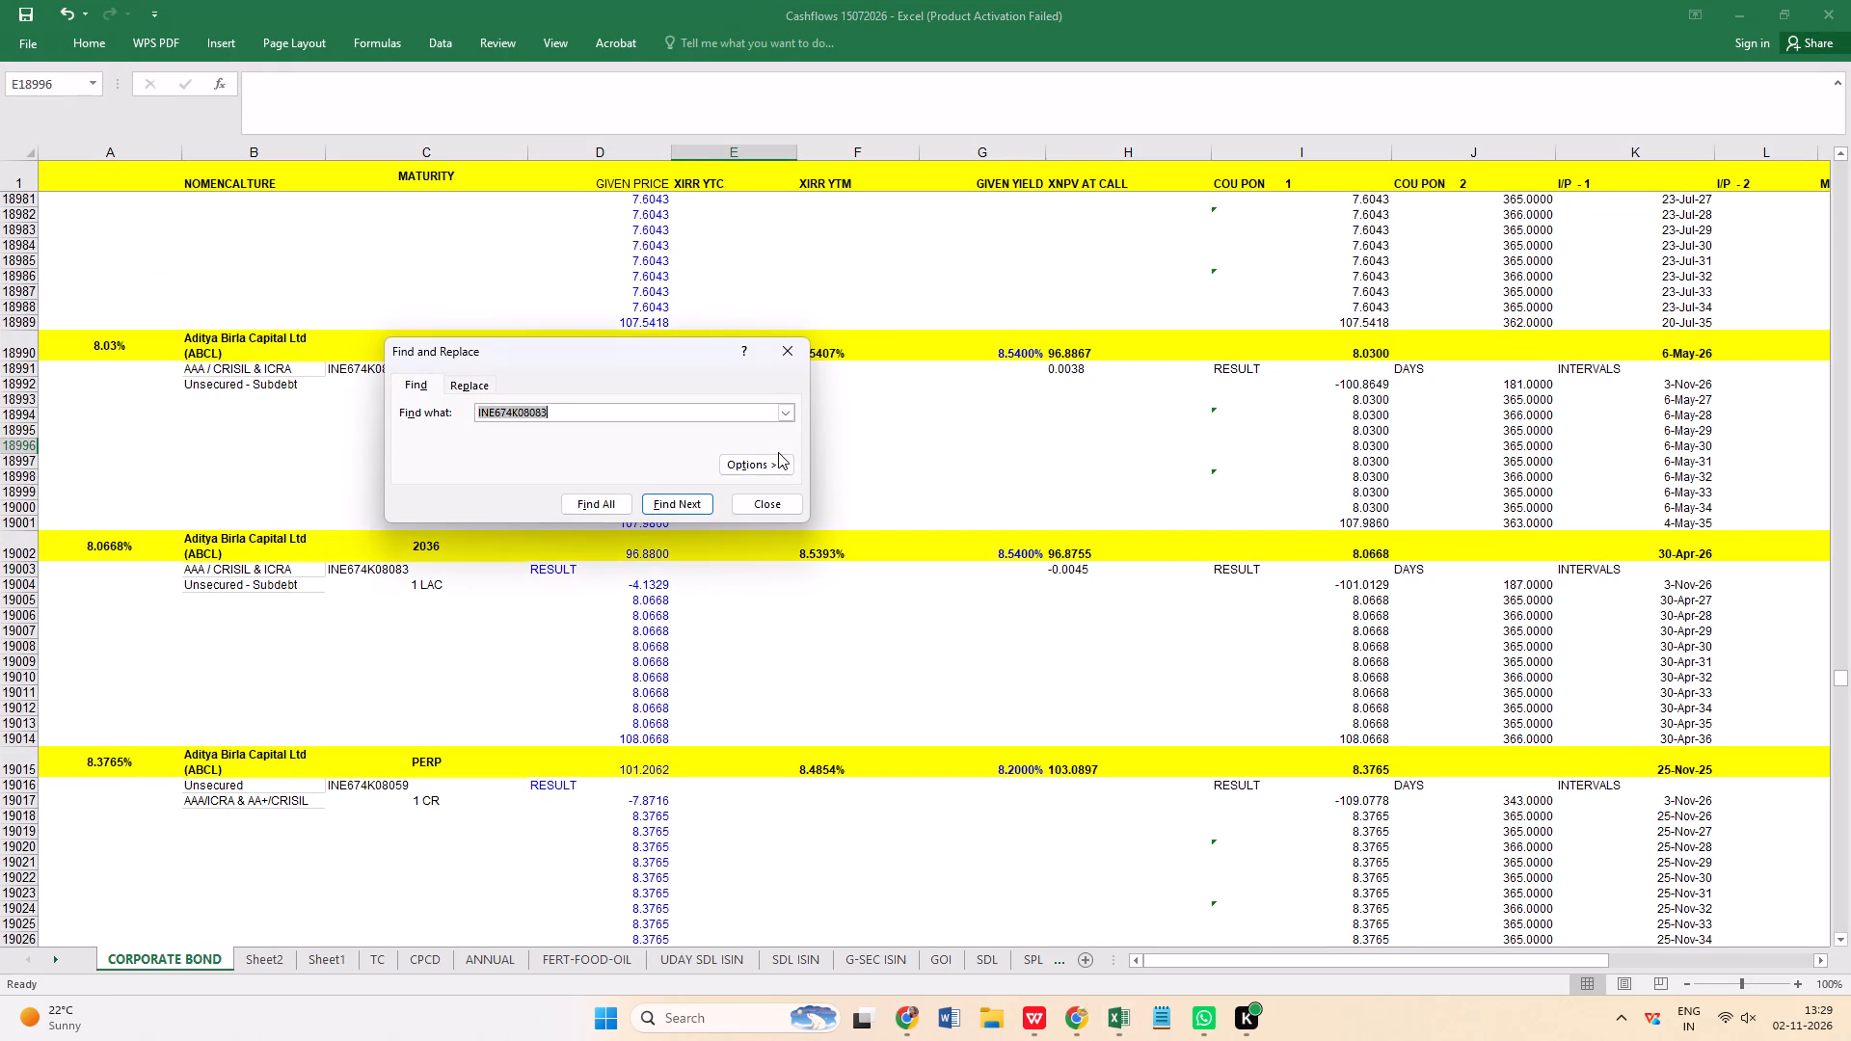
{"action": "left_click_drag", "start_coordinate": [569, 412], "coordinate": [372, 372]}
{"action": "key", "text": "ctrl+v"}
{"action": "key", "text": "Return"}
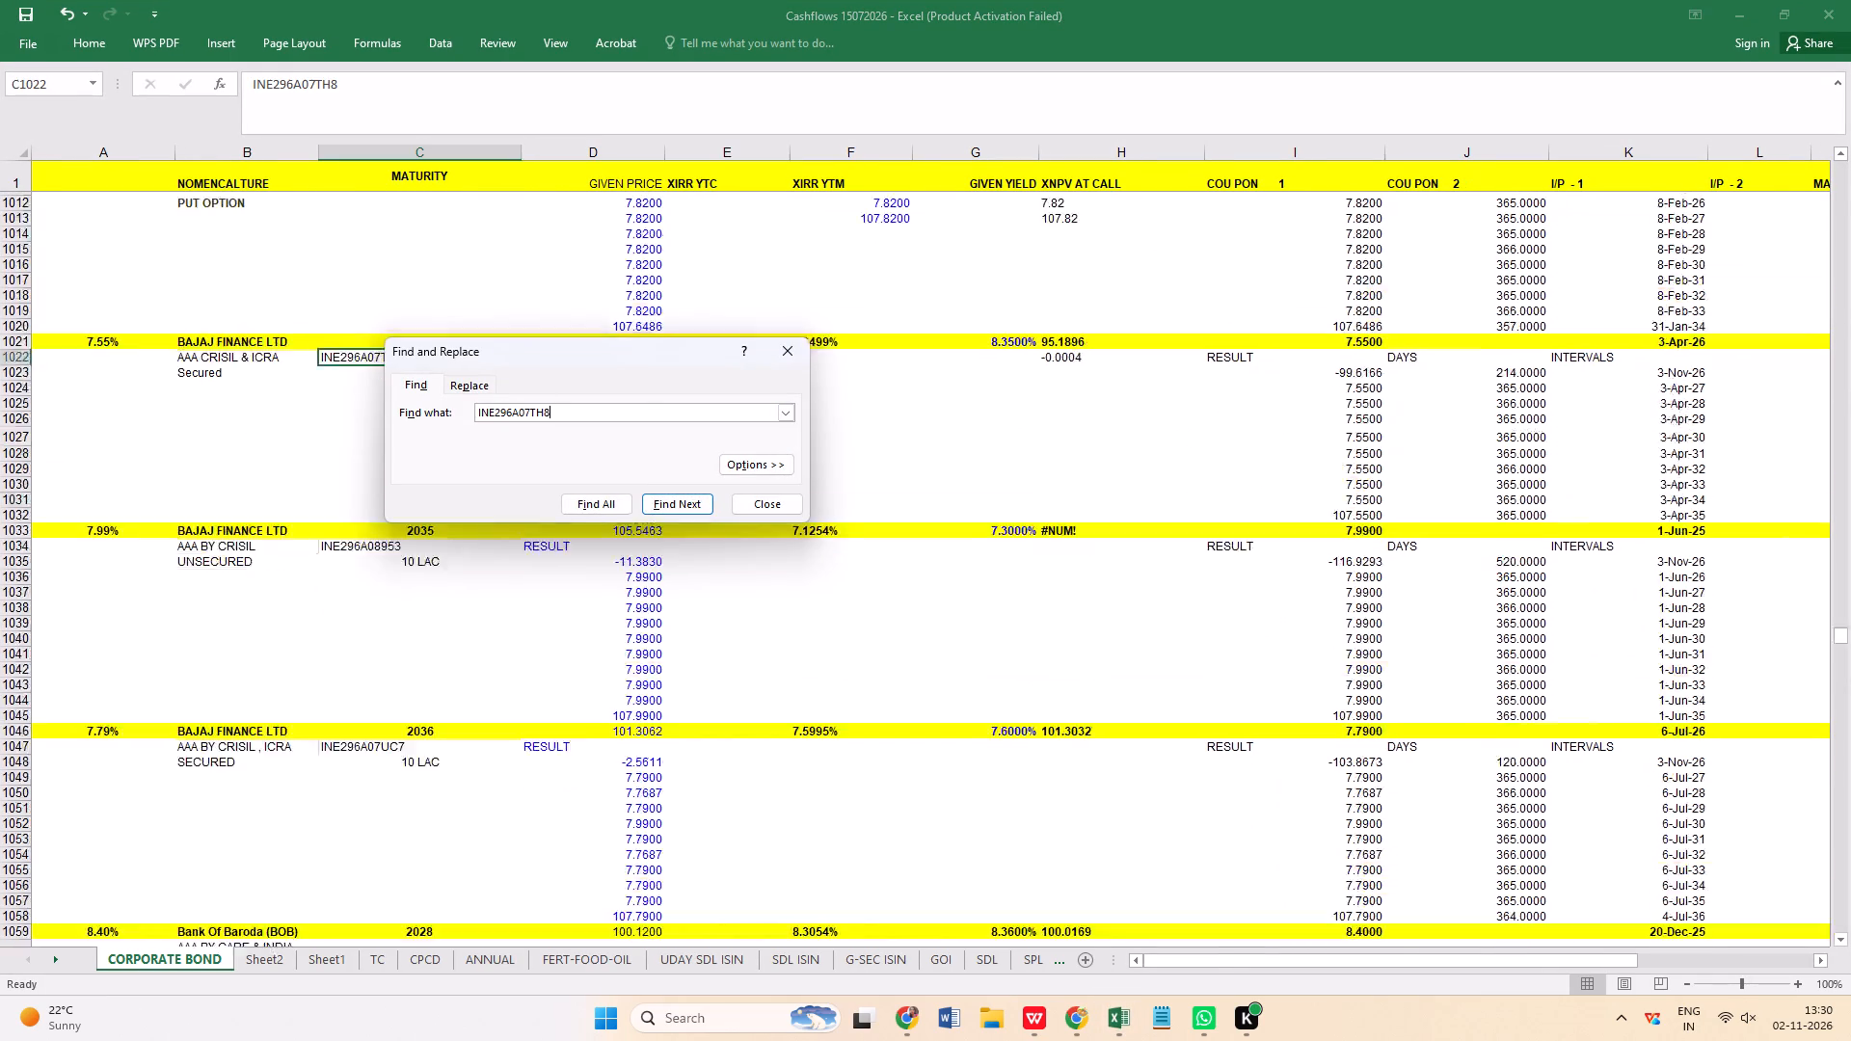
{"action": "left_click_drag", "start_coordinate": [606, 373], "coordinate": [606, 370]}
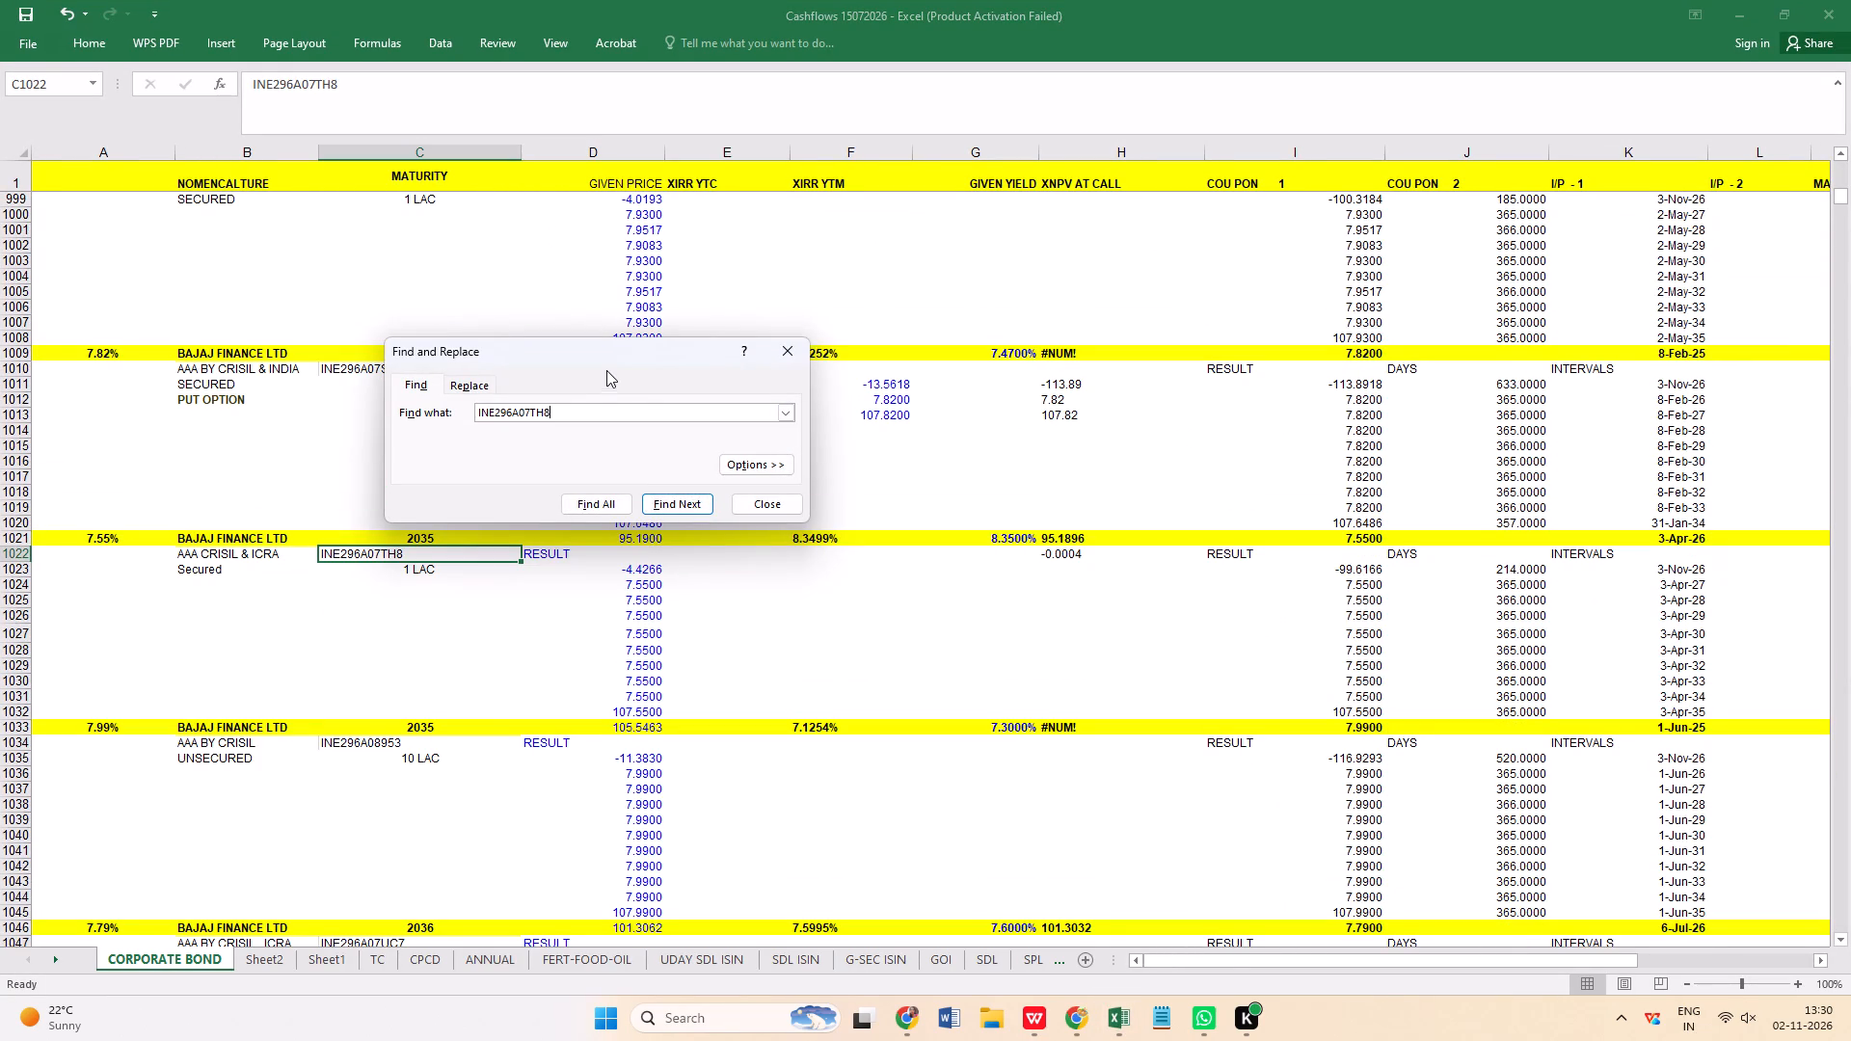
{"action": "left_click_drag", "start_coordinate": [606, 370], "coordinate": [629, 277]}
{"action": "left_click_drag", "start_coordinate": [643, 352], "coordinate": [663, 270]}
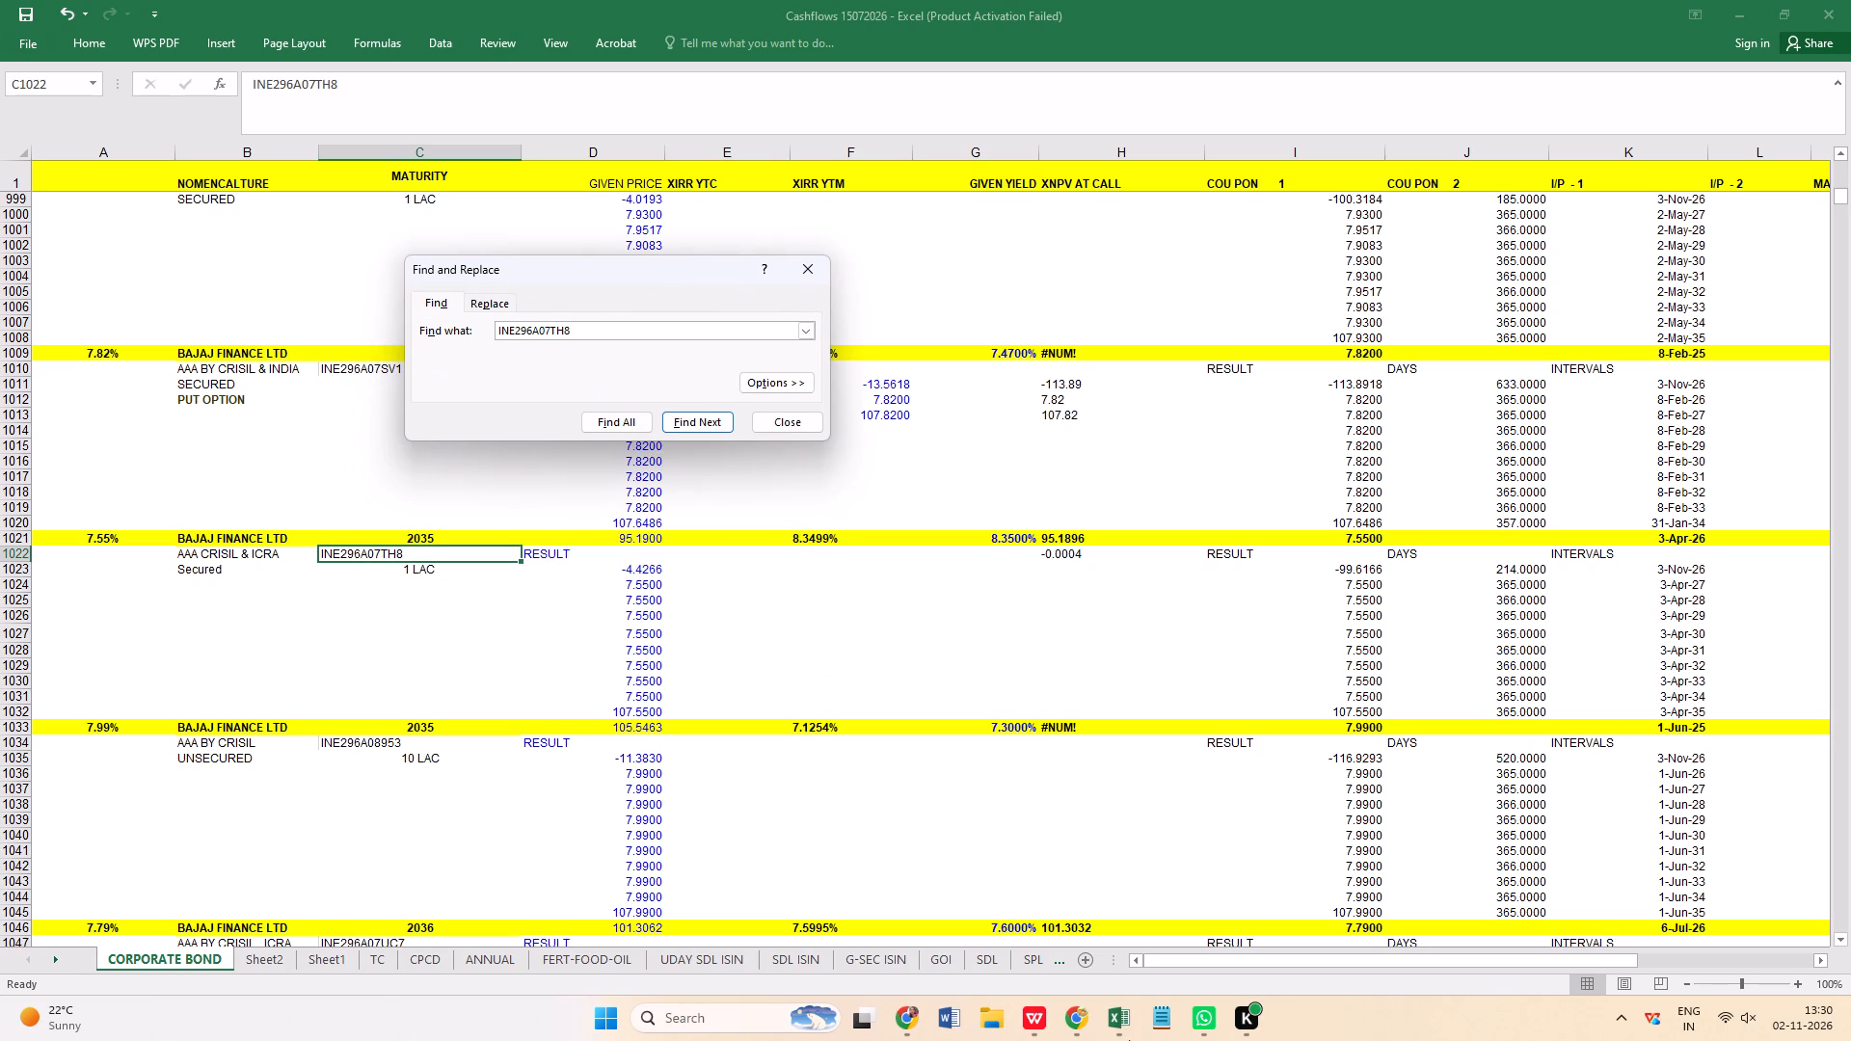
Check the 7.55% Bajaj Finance 2035 yield in the Nuvama offers email in Chrome against the Excel cashflows.
{"action": "left_click", "coordinate": [1115, 1015]}
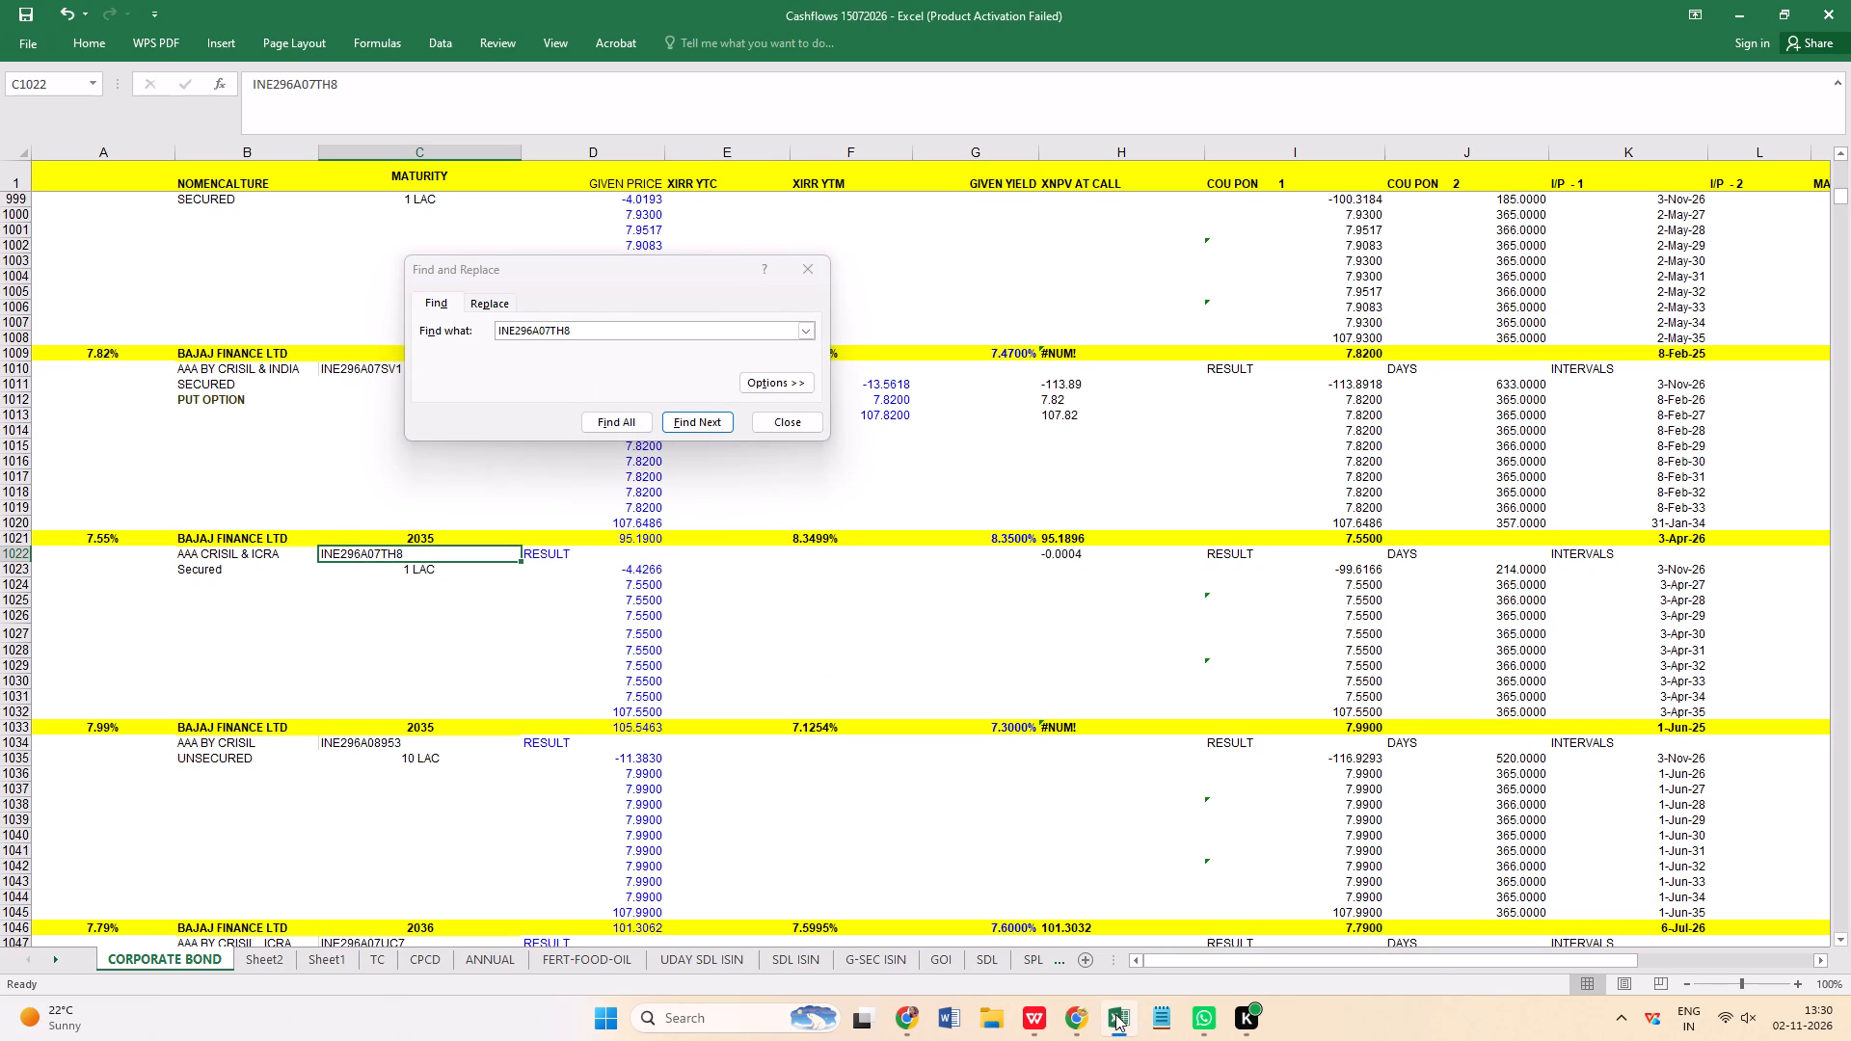
{"action": "left_click", "coordinate": [1080, 1017]}
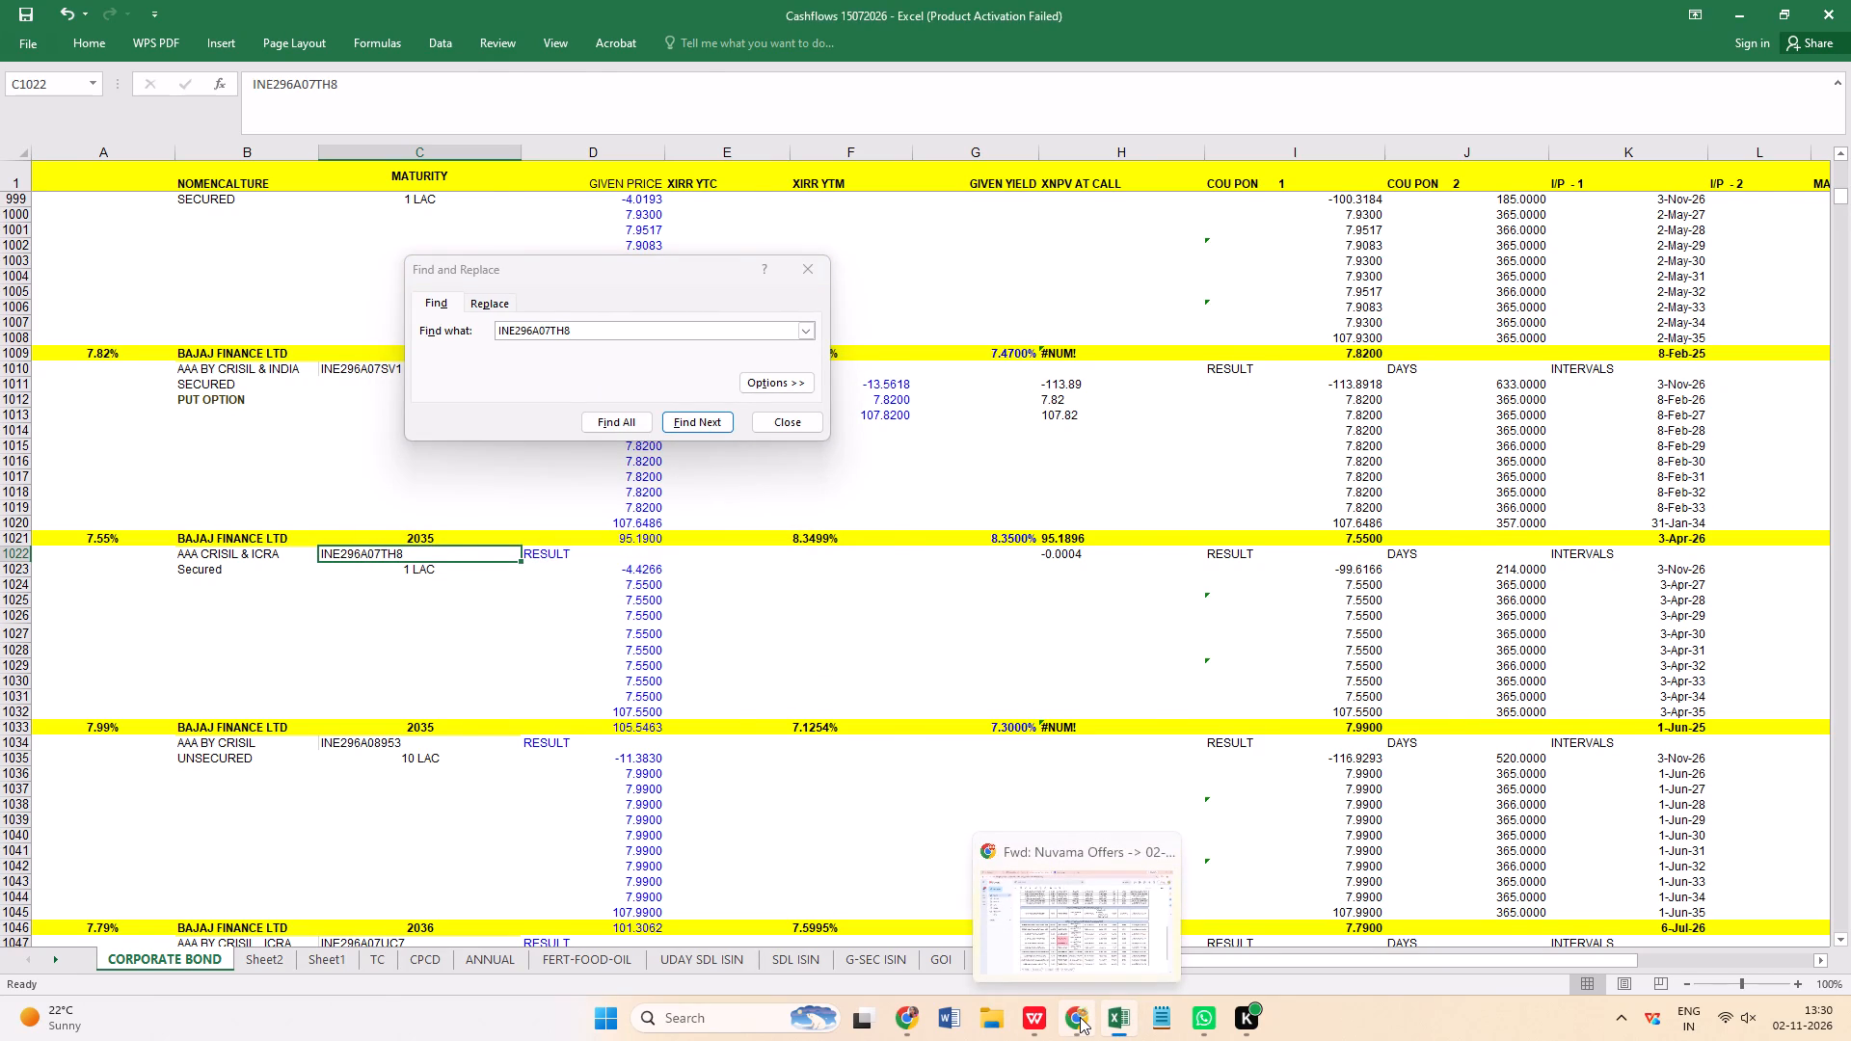
{"action": "left_click", "coordinate": [1080, 1017]}
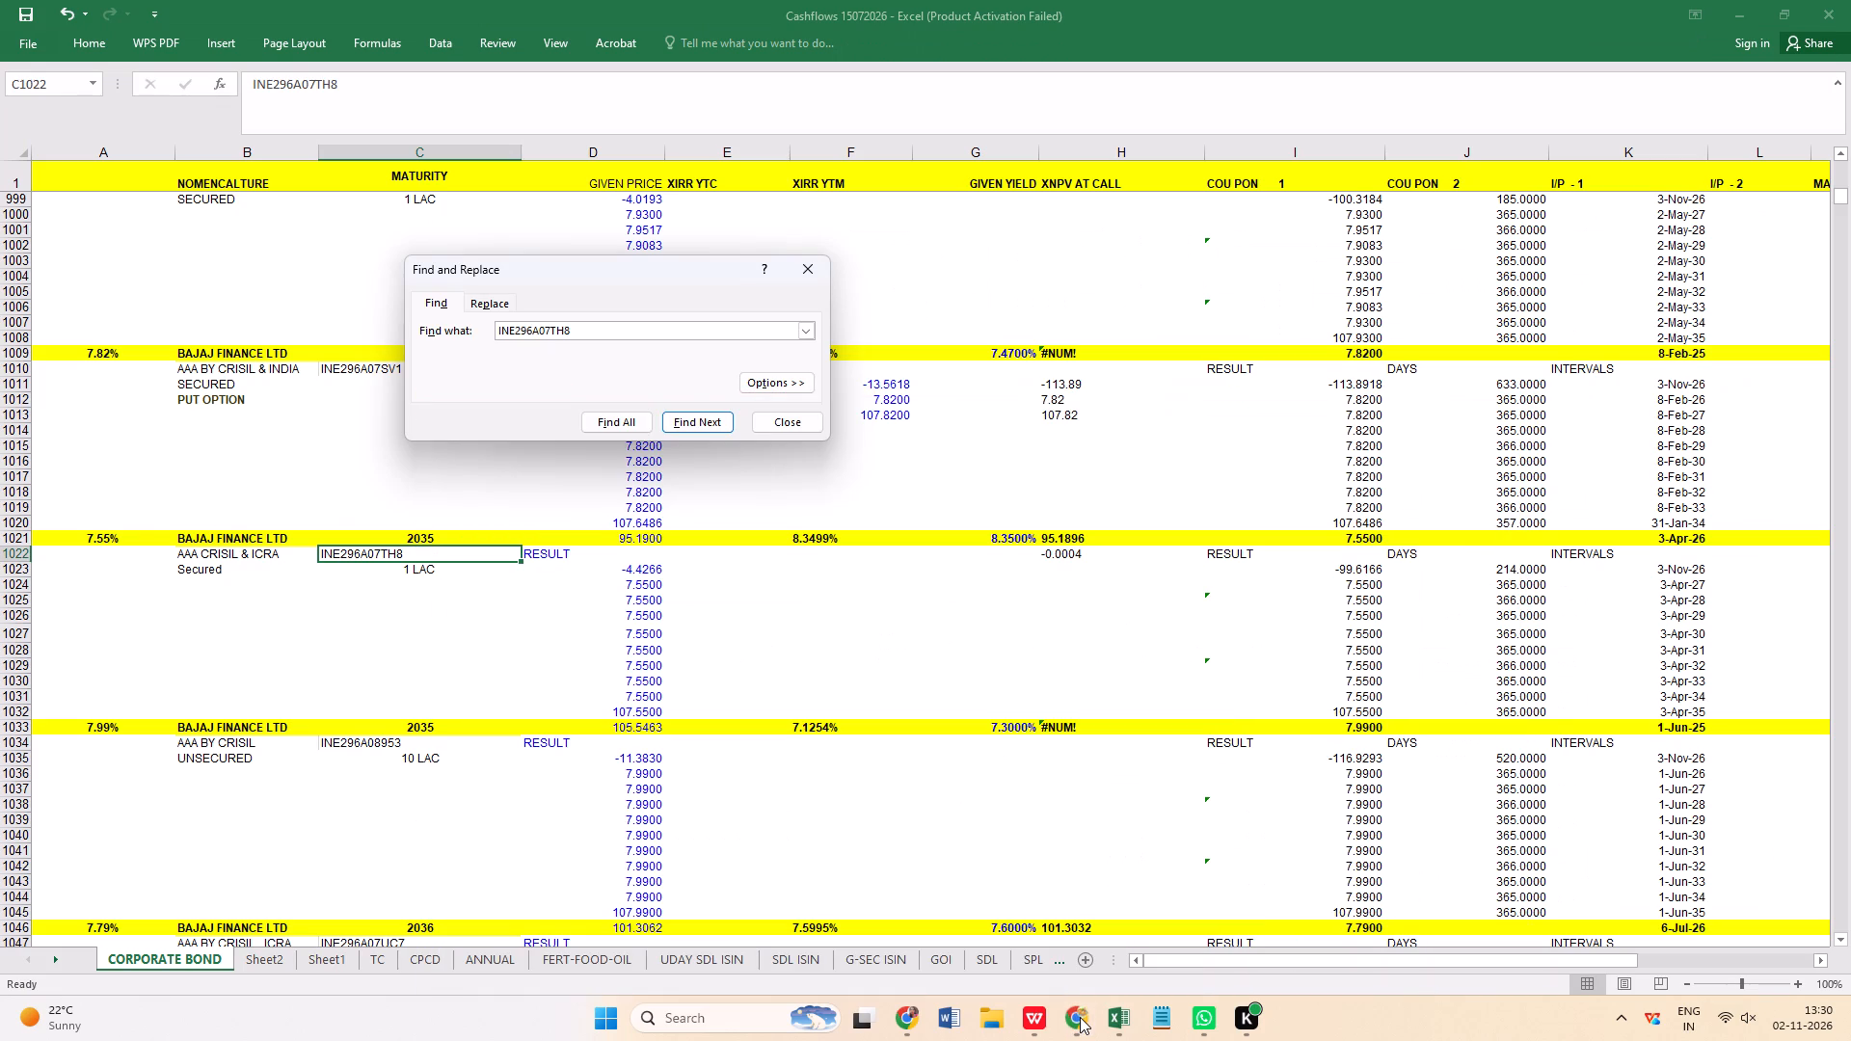
{"action": "left_click", "coordinate": [1080, 1017]}
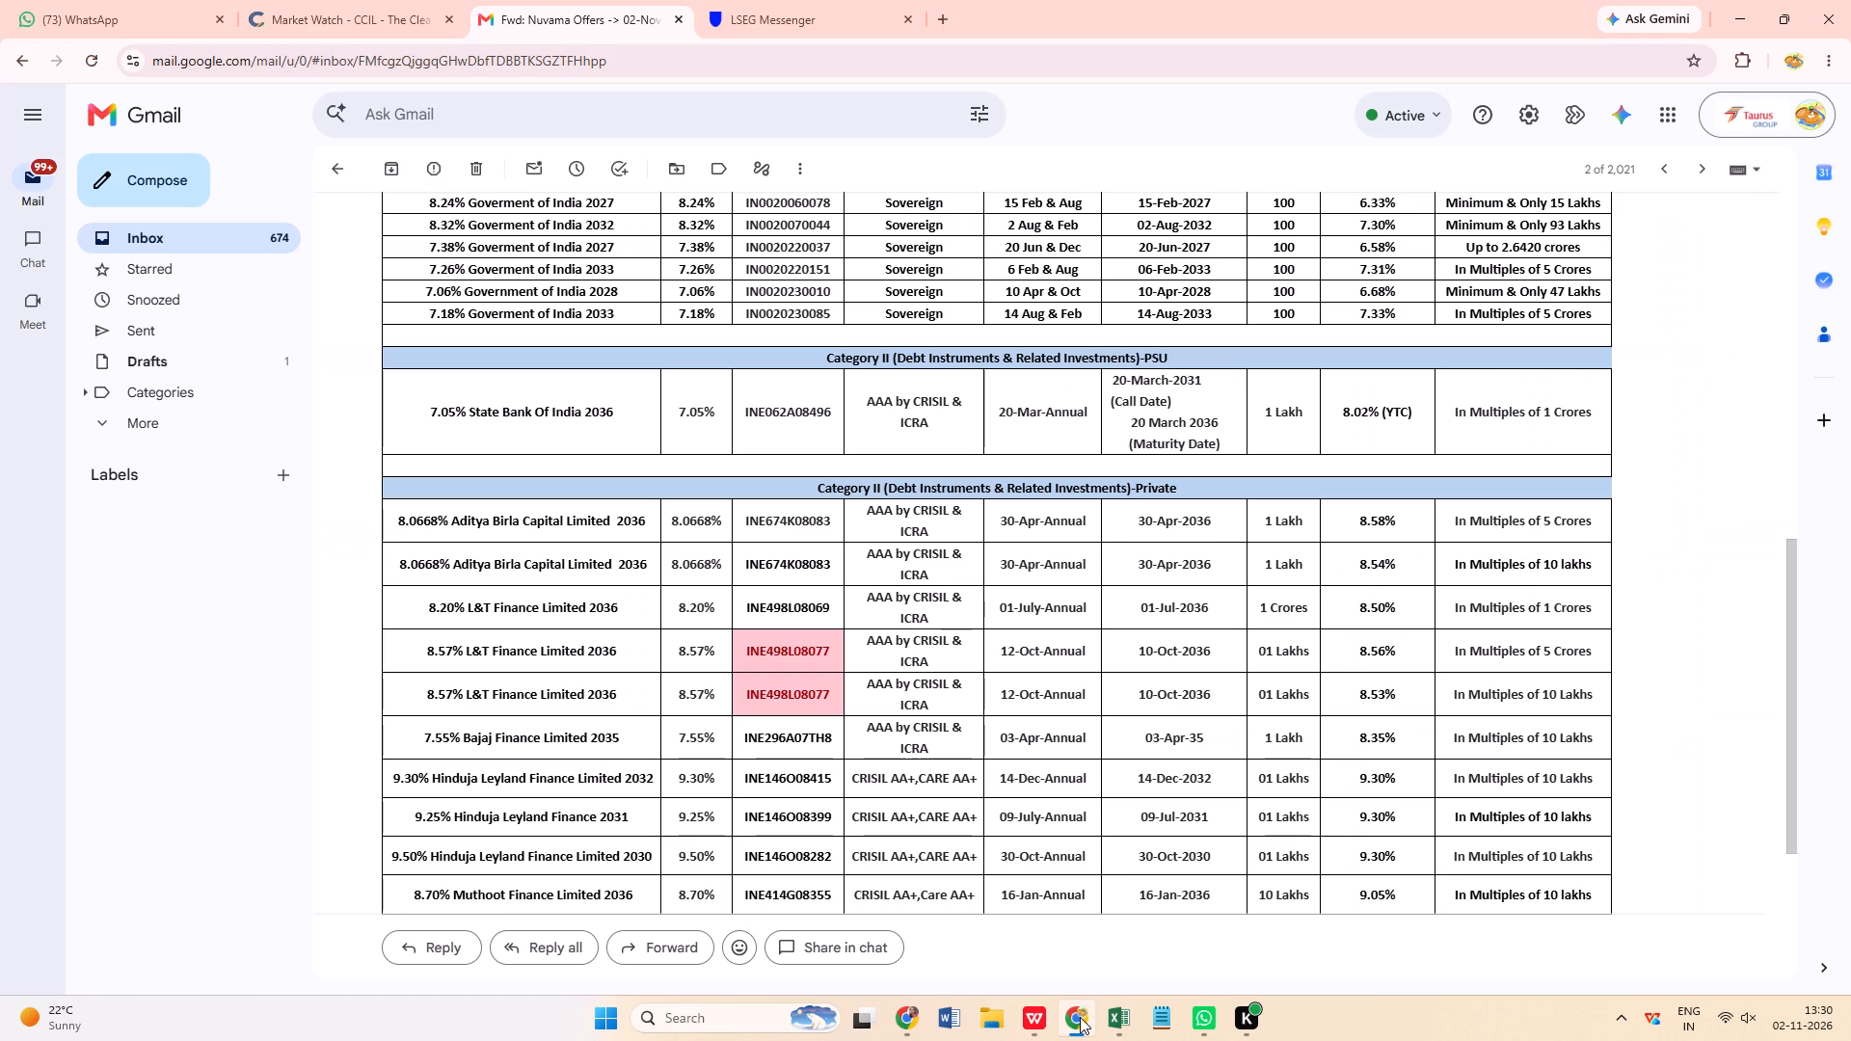
{"action": "left_click", "coordinate": [1080, 1017]}
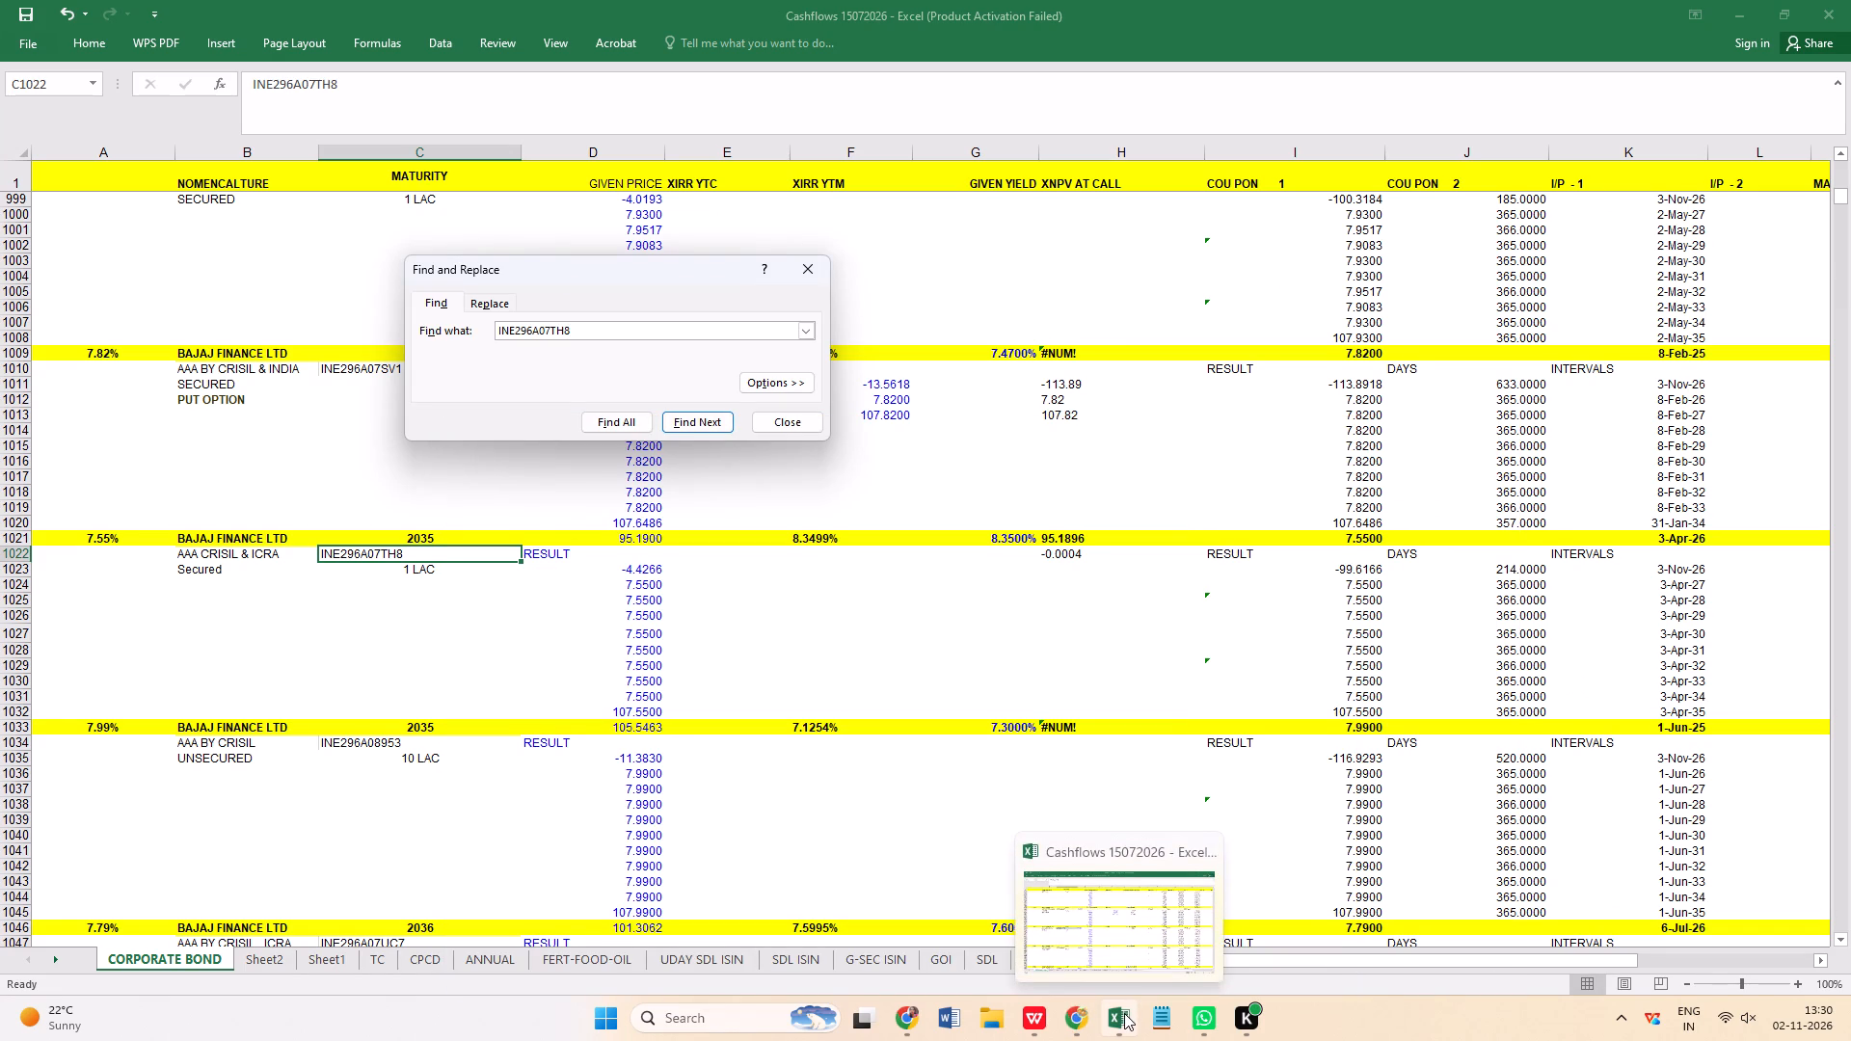
Copy the 8.20% L&T Finance 2036 ISIN INE498L08069 from the WPS quotation and search for it in the Excel Cashflows workbook.
{"action": "left_click", "coordinate": [1042, 1014]}
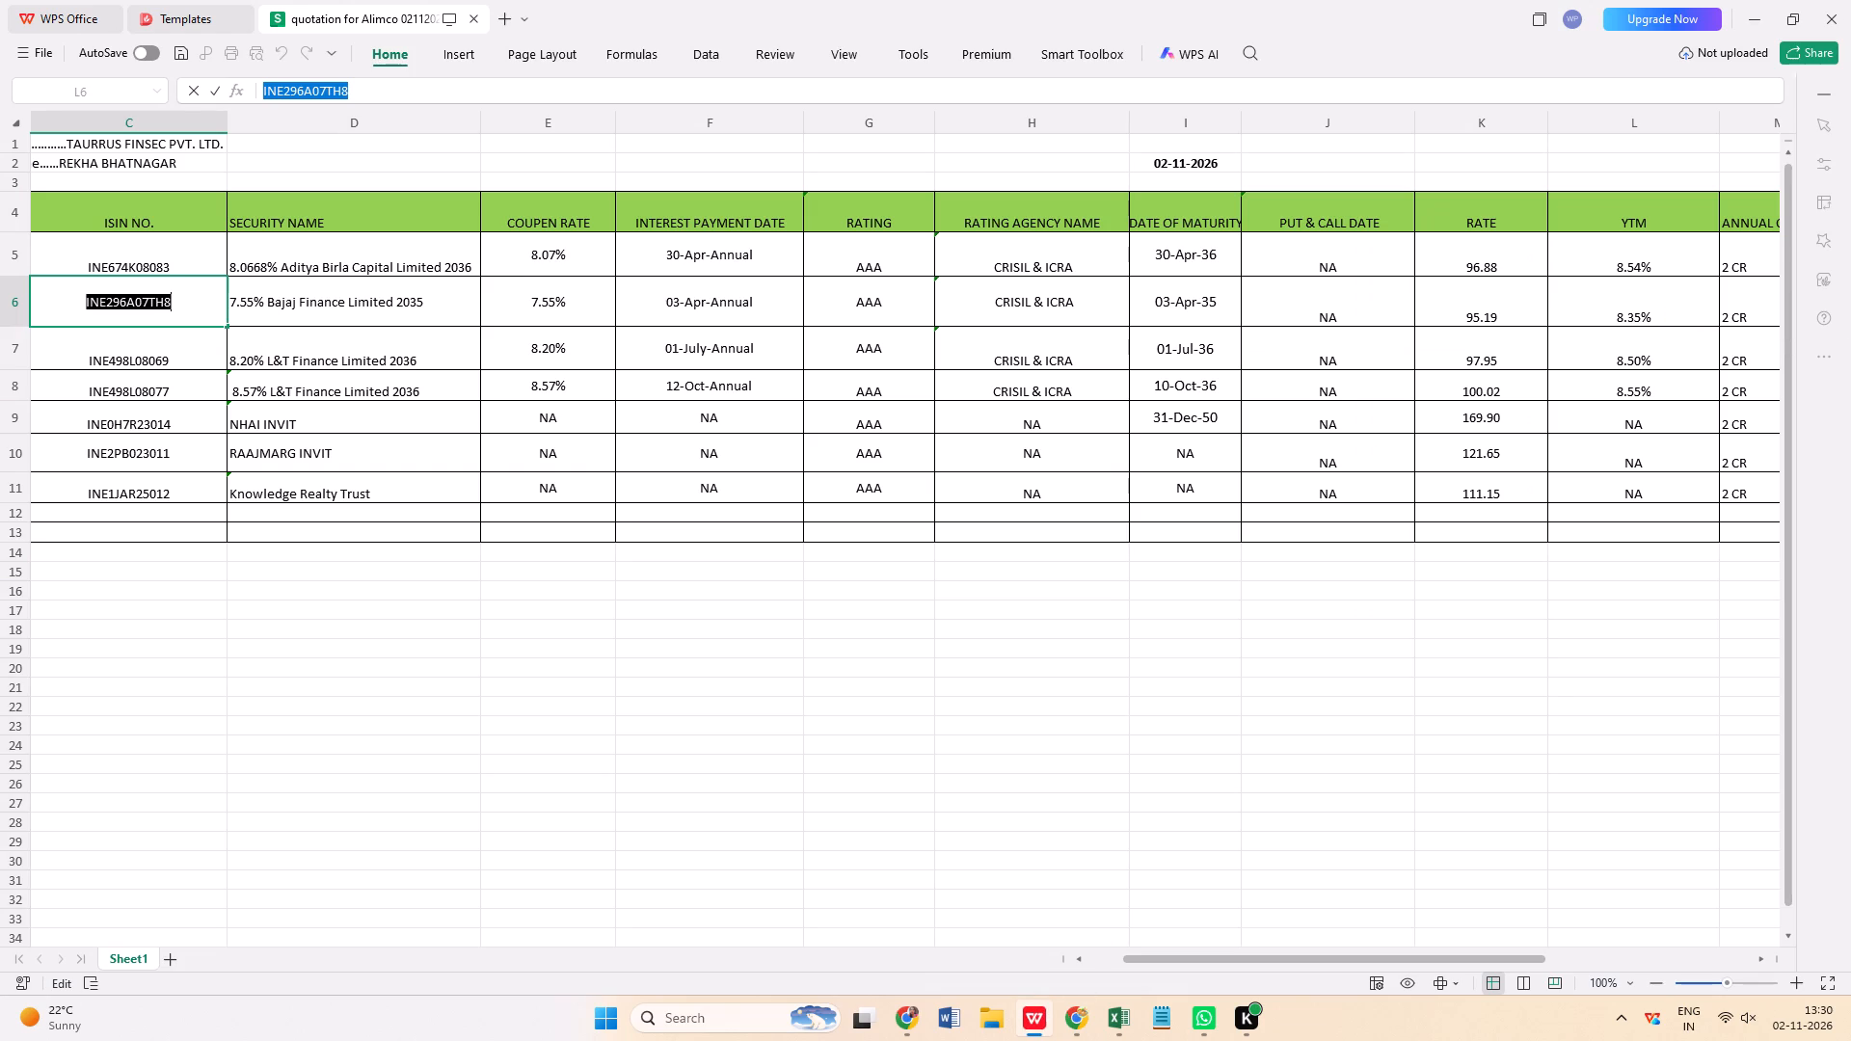
{"action": "double_click", "coordinate": [171, 357]}
{"action": "triple_click", "coordinate": [171, 357]}
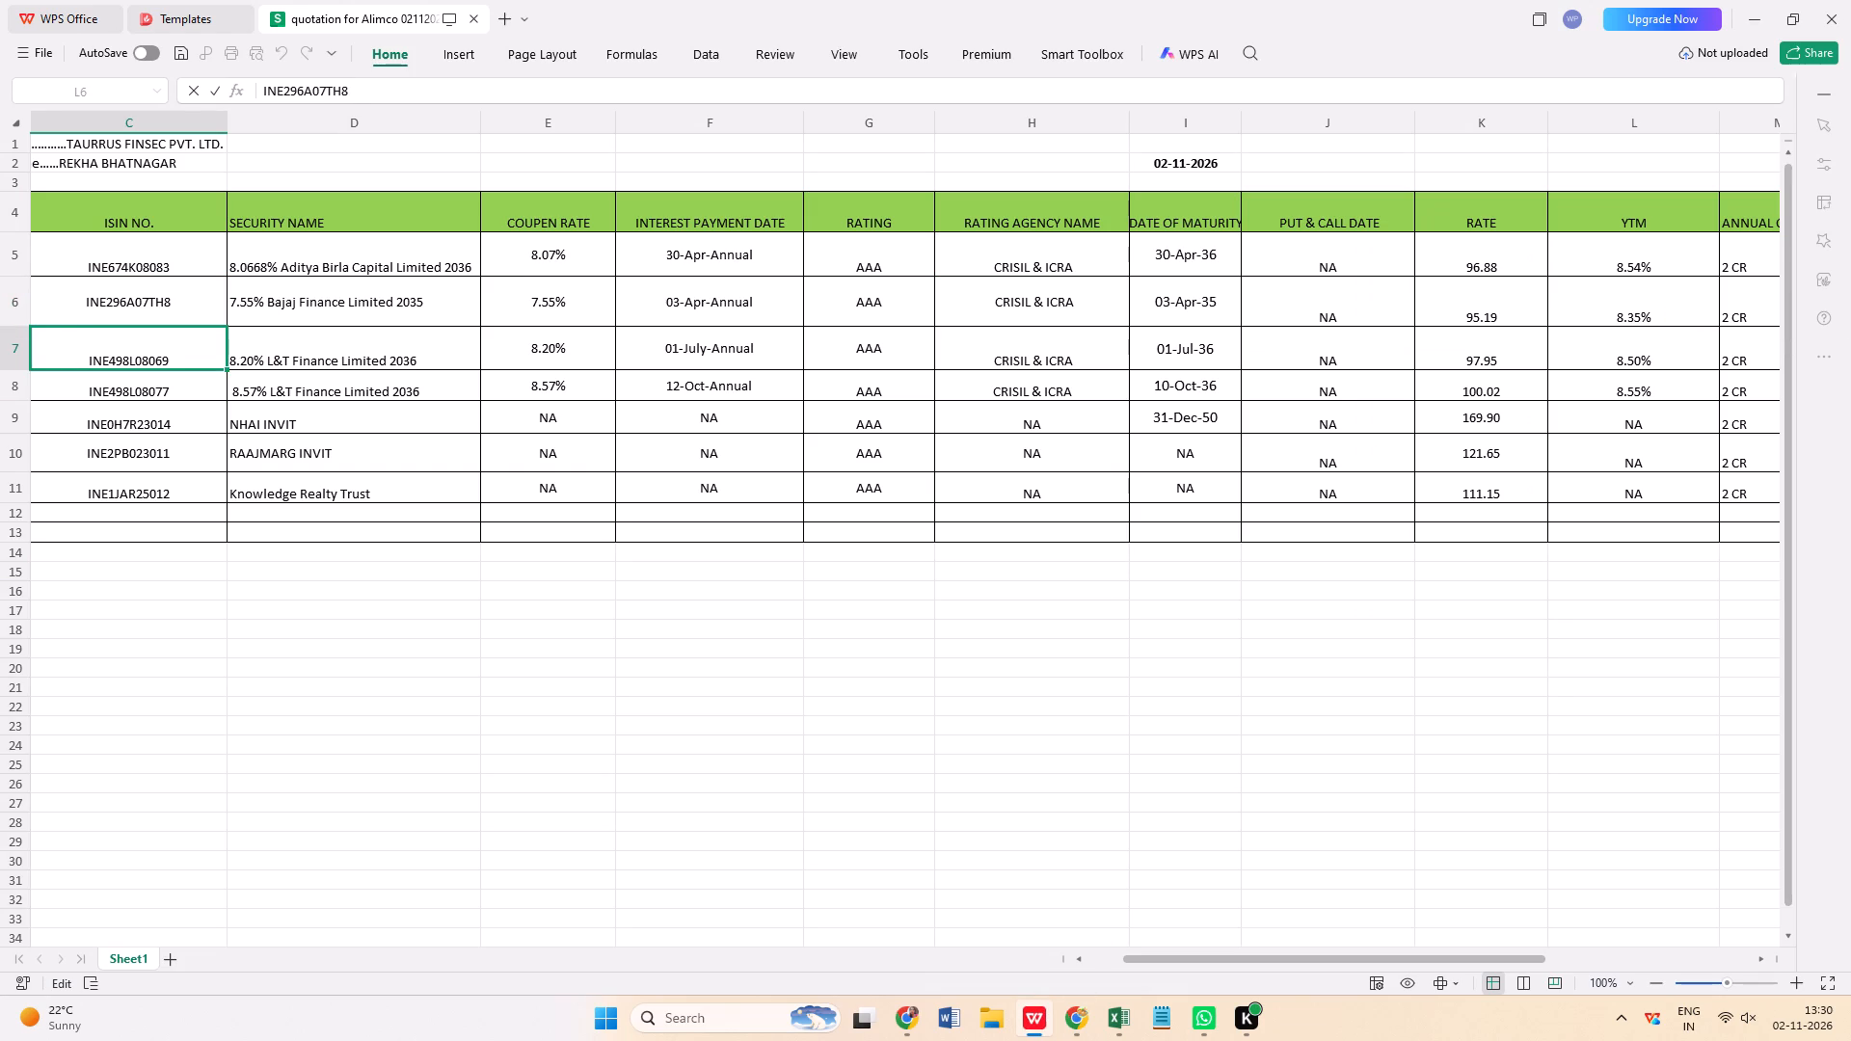
{"action": "double_click", "coordinate": [169, 357]}
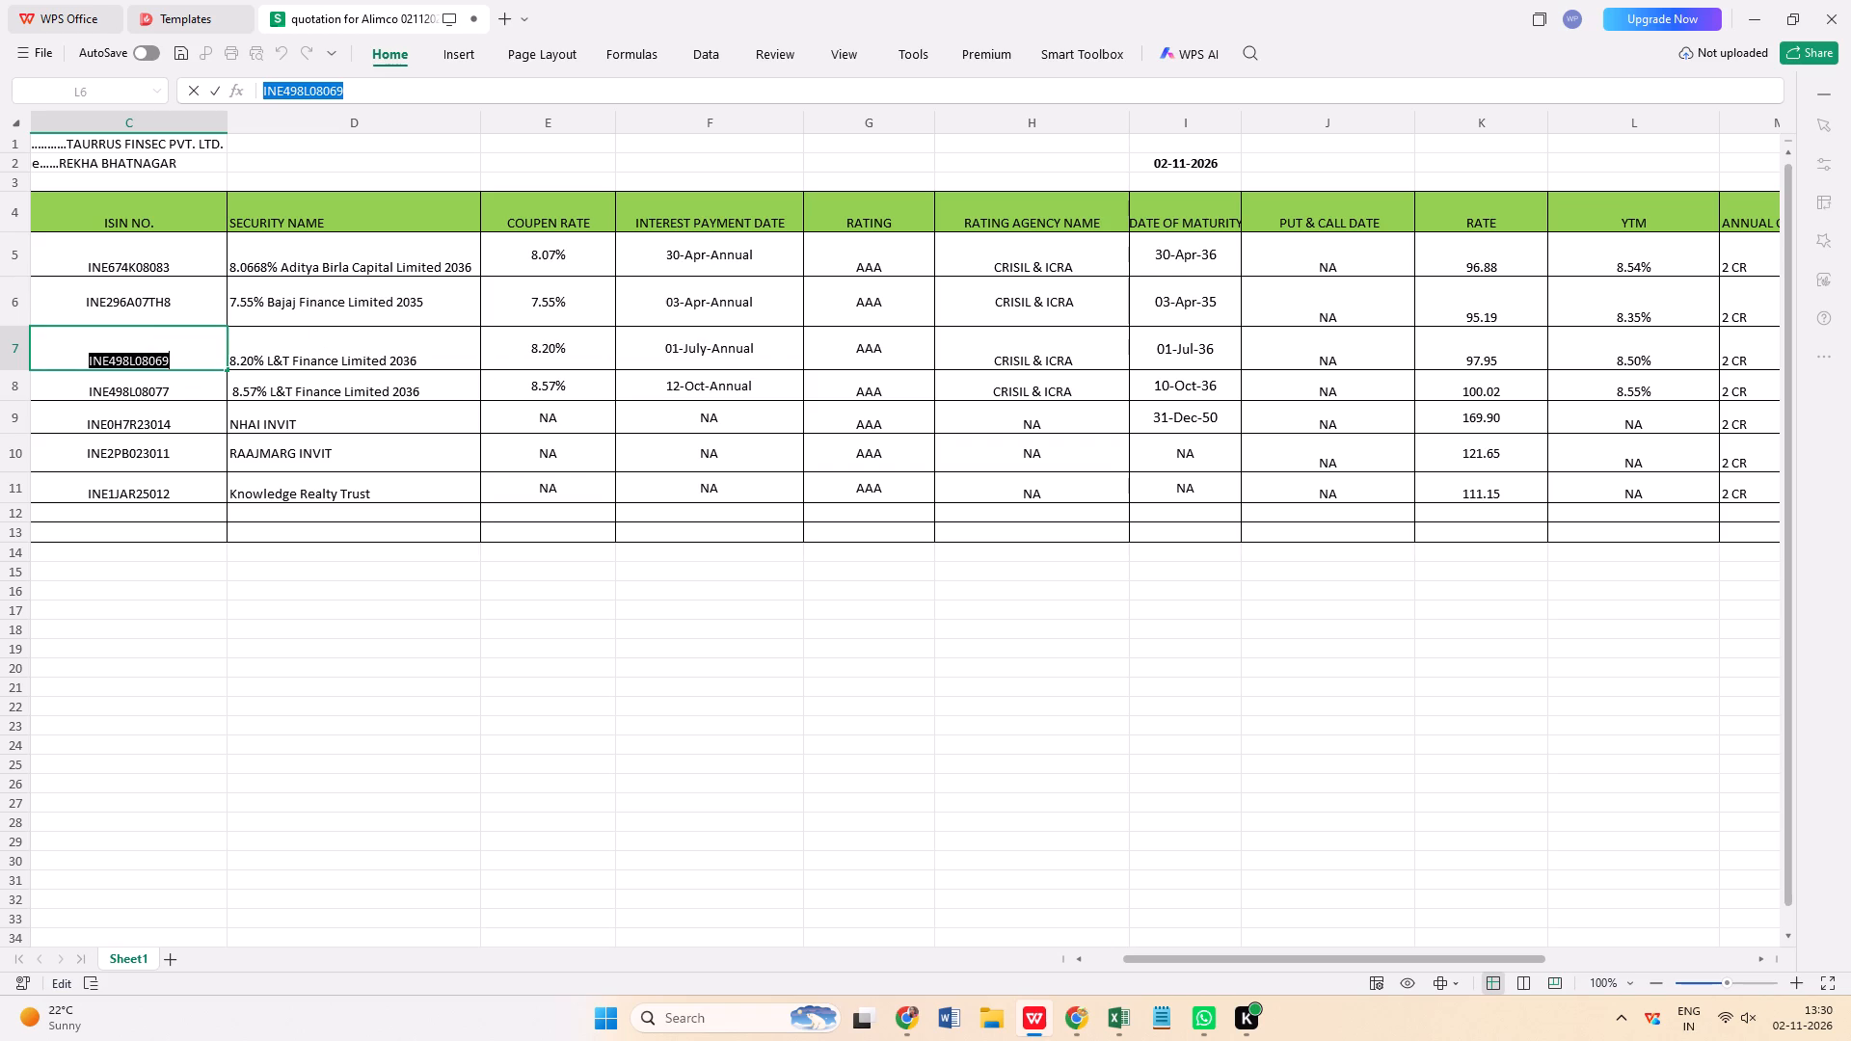
{"action": "key", "text": "ctrl+c"}
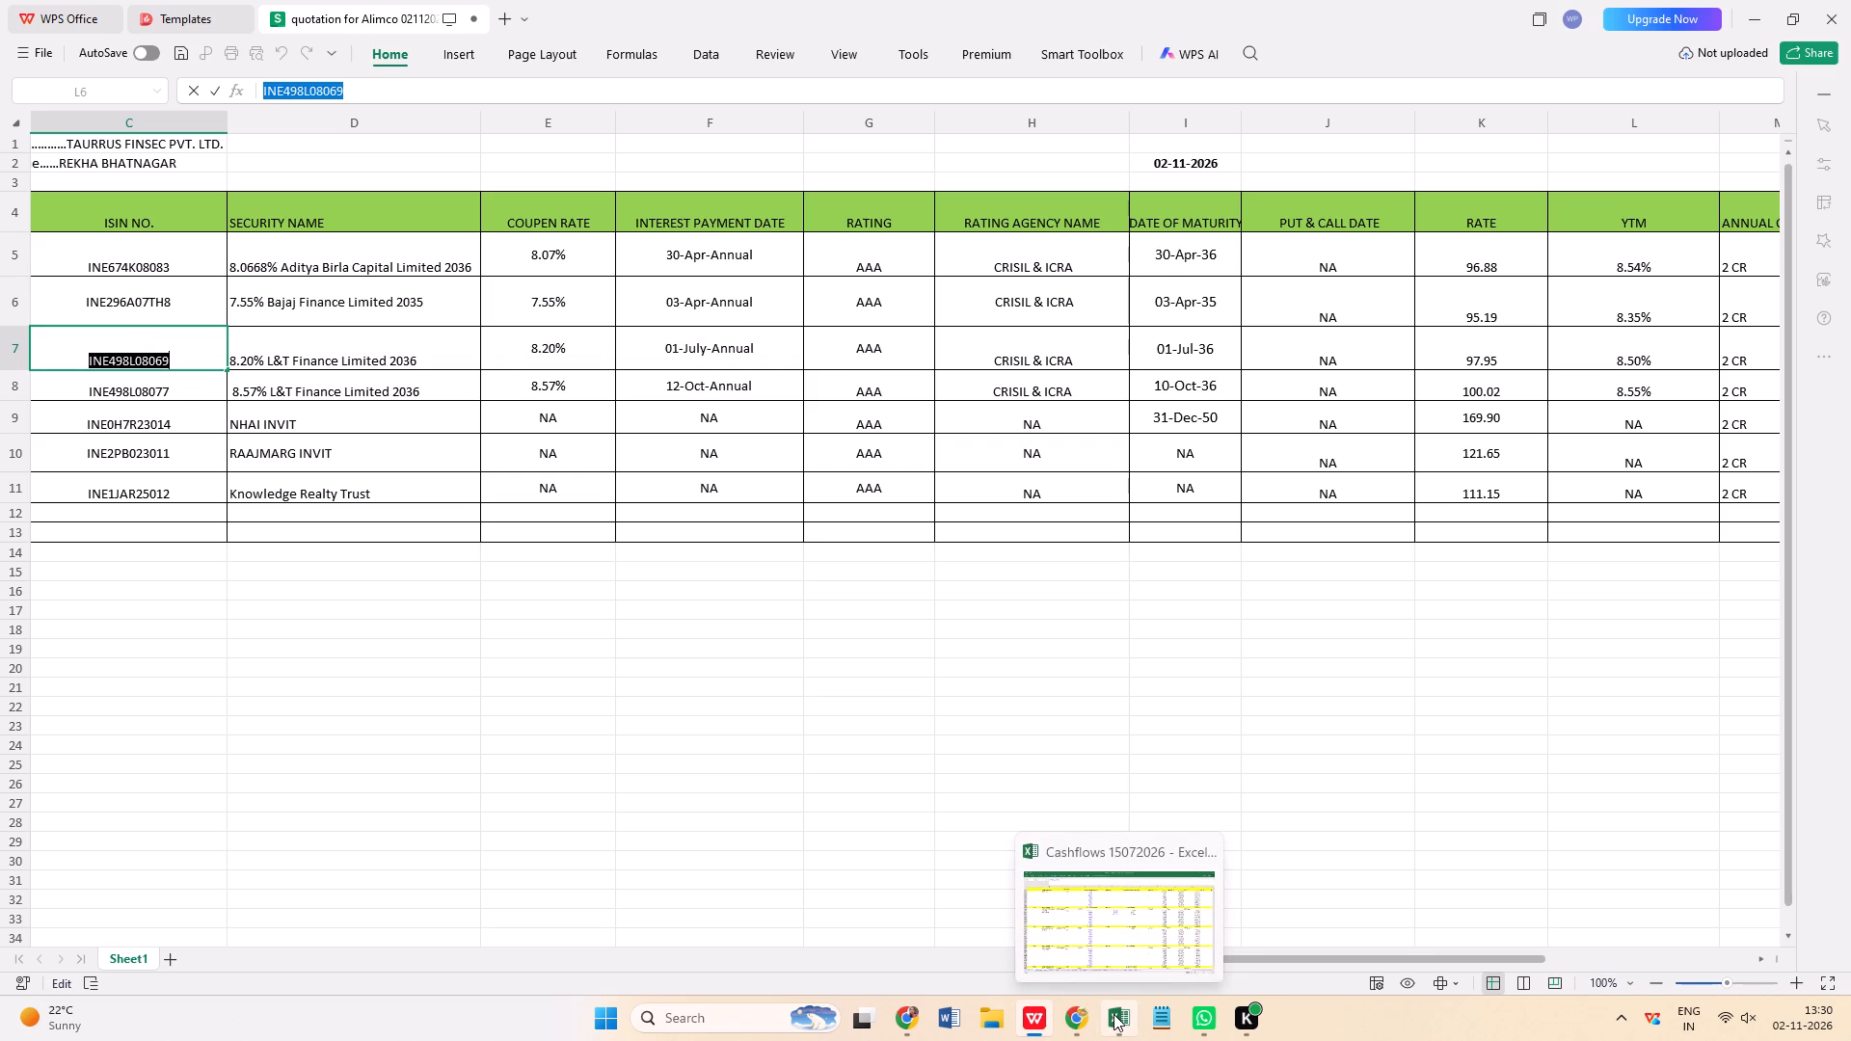
{"action": "key", "text": "super+d"}
{"action": "left_click", "coordinate": [1103, 933]}
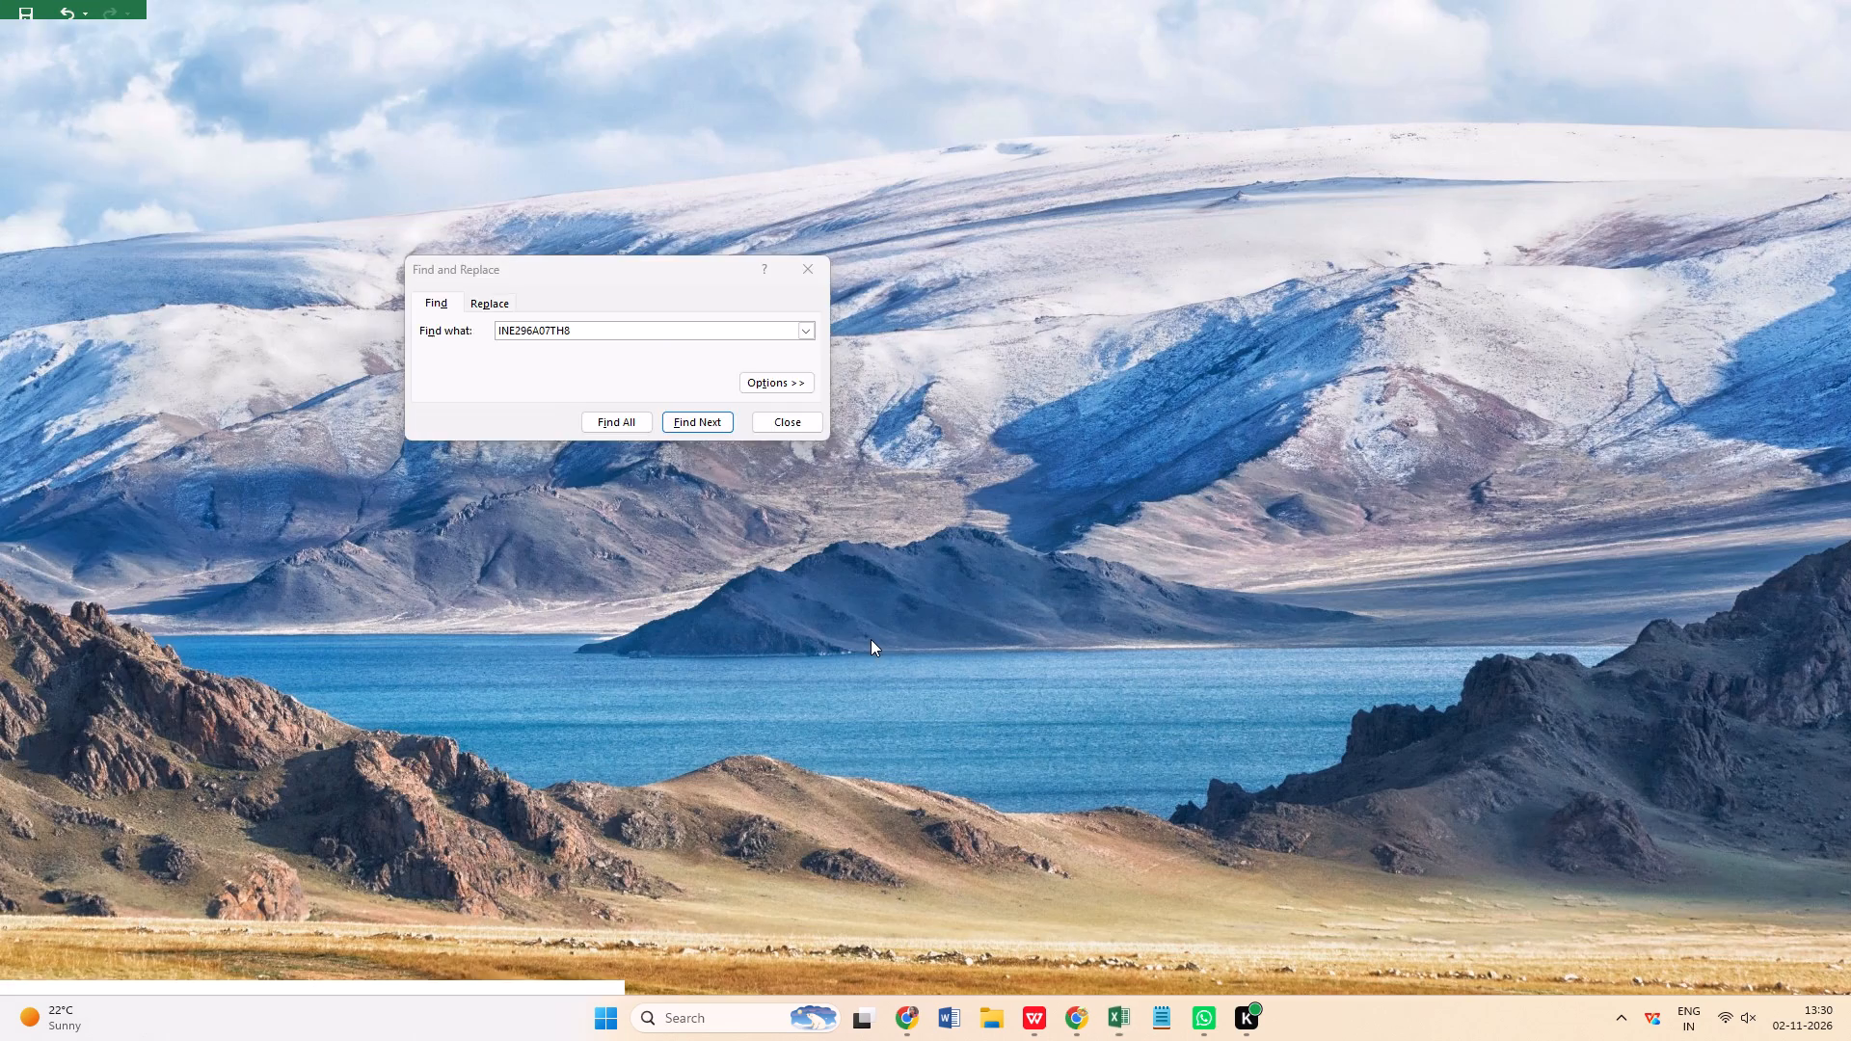
{"action": "left_click", "coordinate": [1115, 1015]}
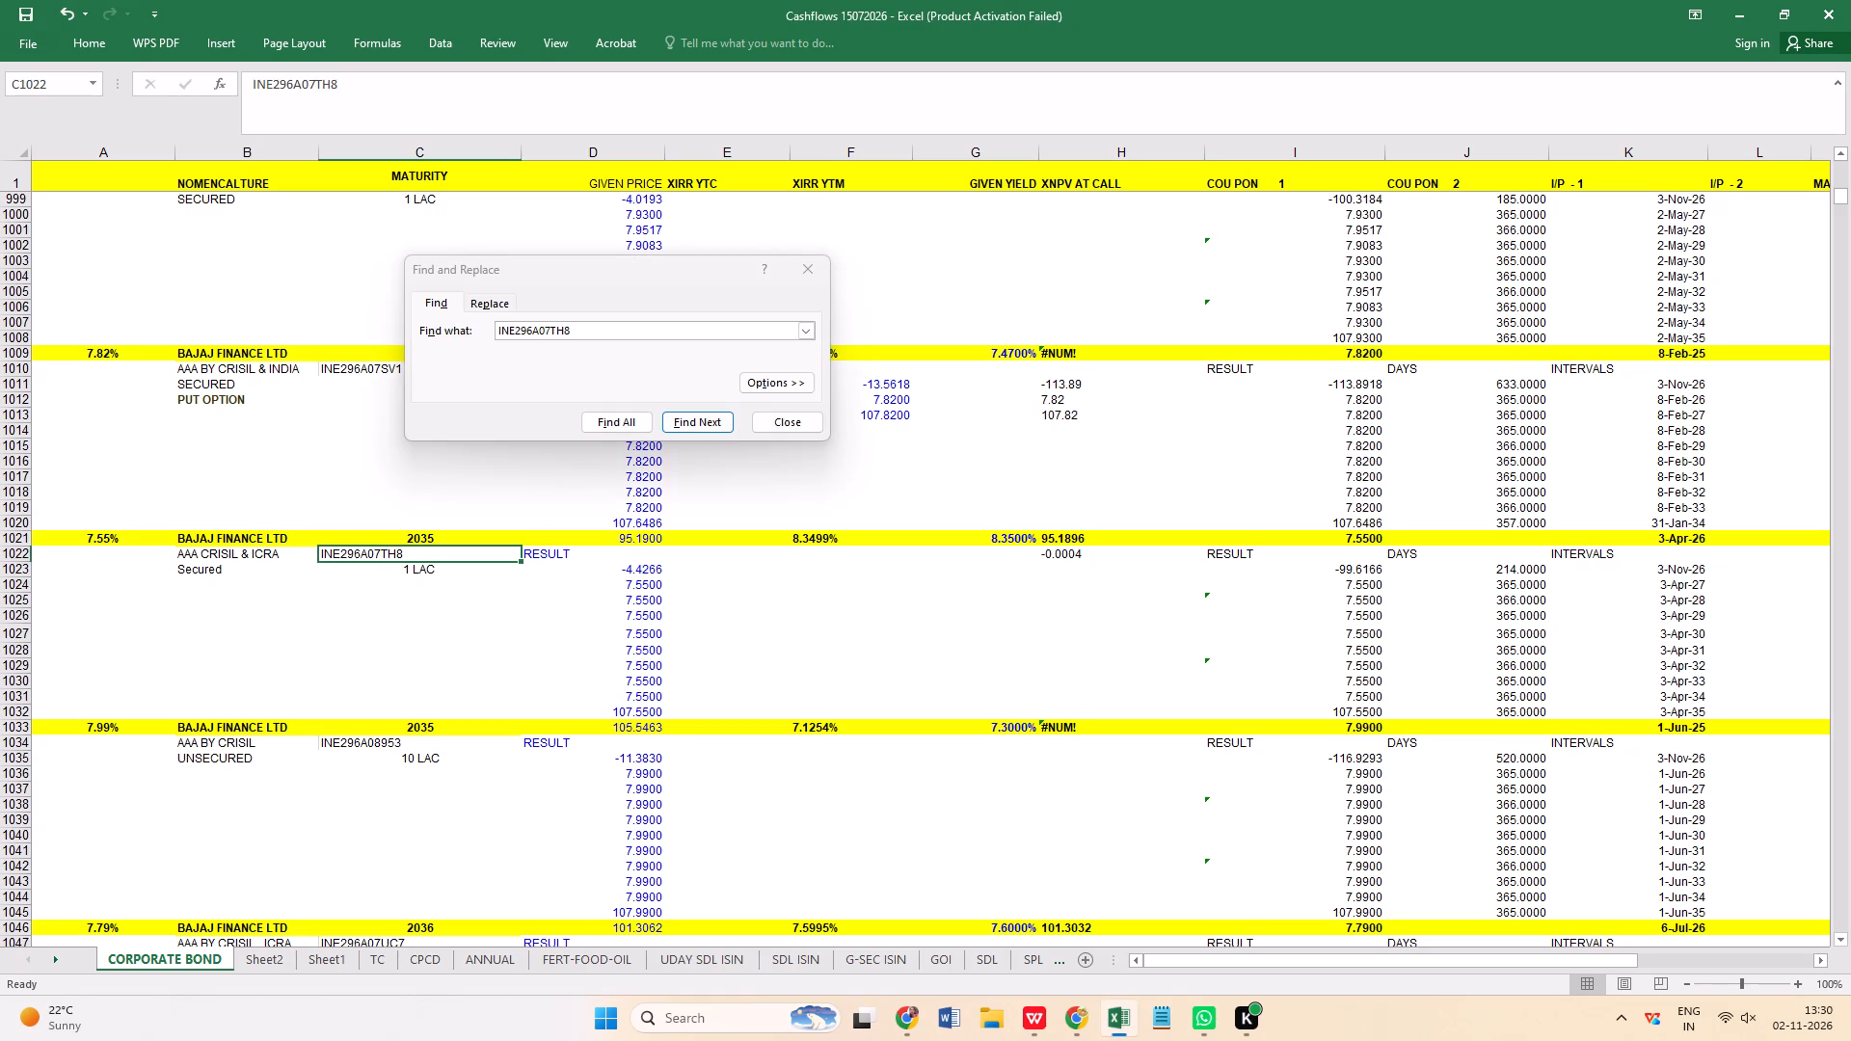
{"action": "left_click_drag", "start_coordinate": [602, 337], "coordinate": [422, 293]}
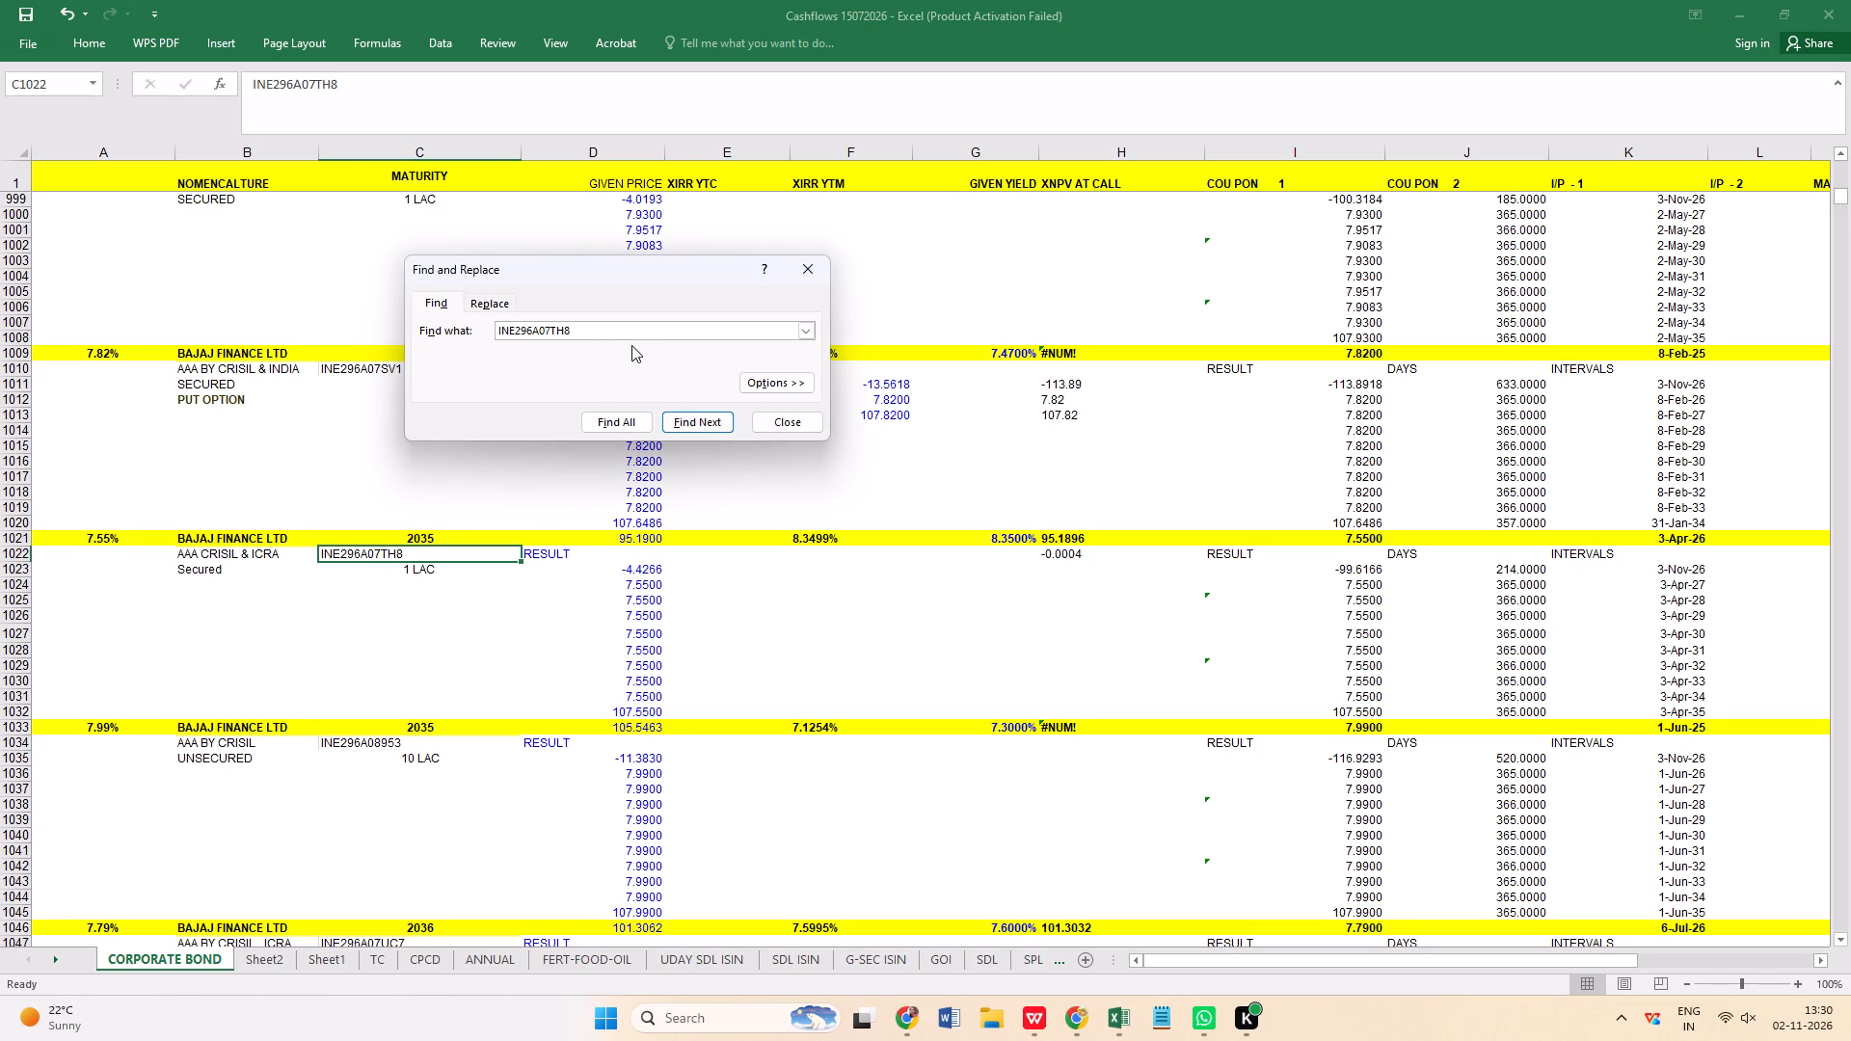
{"action": "left_click_drag", "start_coordinate": [586, 332], "coordinate": [471, 305]}
{"action": "key", "text": "ctrl+v"}
{"action": "key", "text": "Return"}
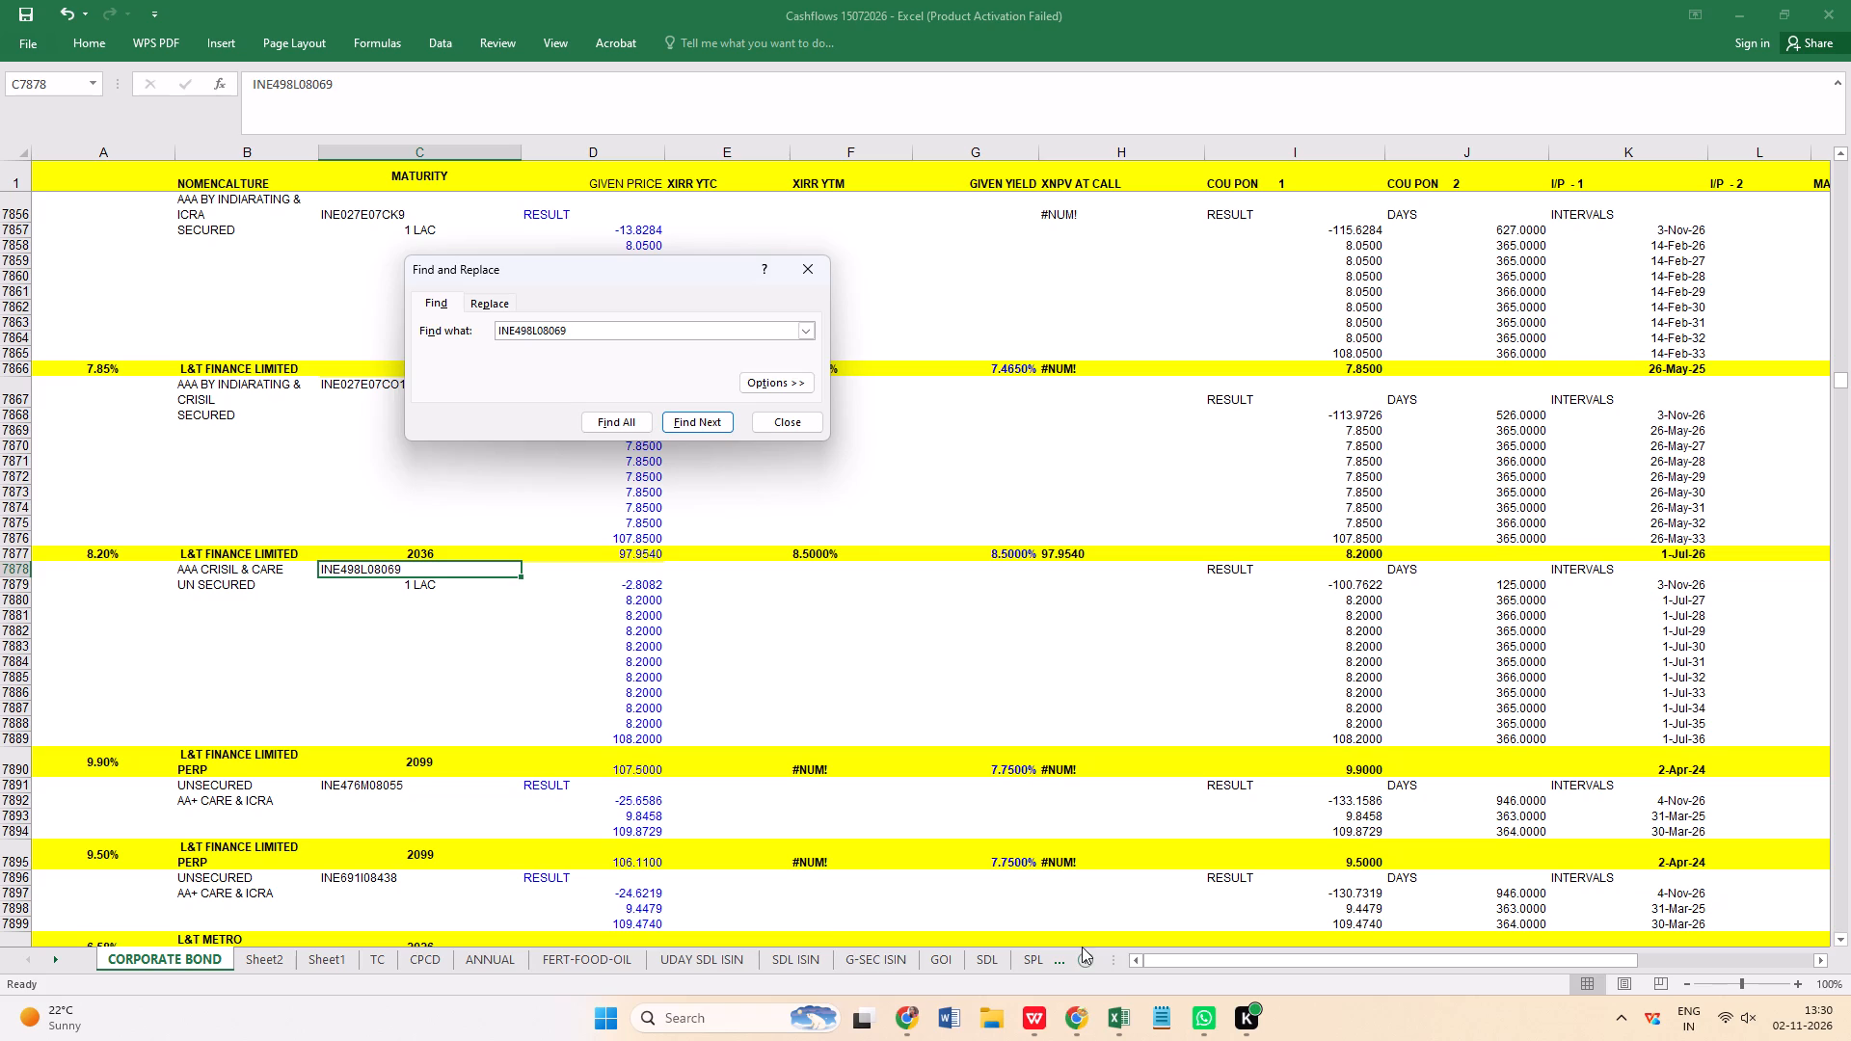
{"action": "left_click", "coordinate": [1112, 1025]}
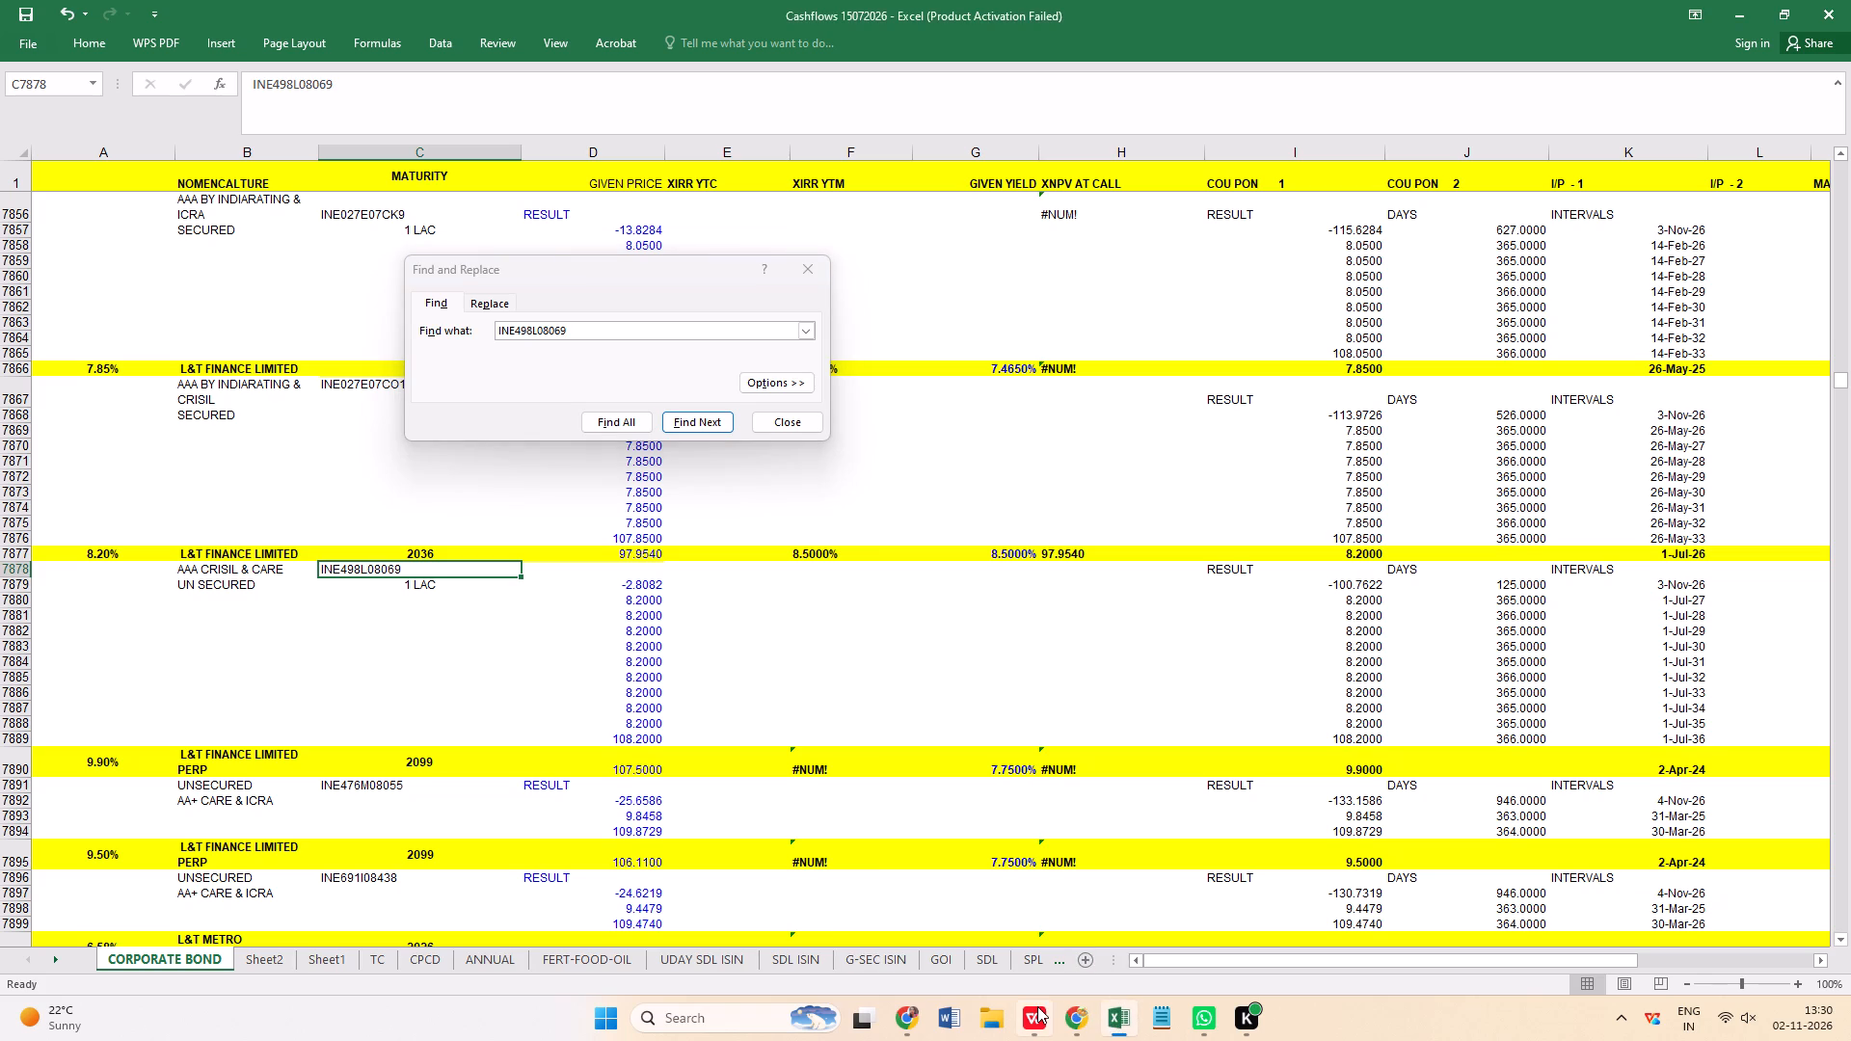
Copy the 8.57% L&T Finance 2036 ISIN INE498L08077 from the WPS quotation and search for it in the Excel Cashflows workbook.
{"action": "left_click", "coordinate": [1037, 1006]}
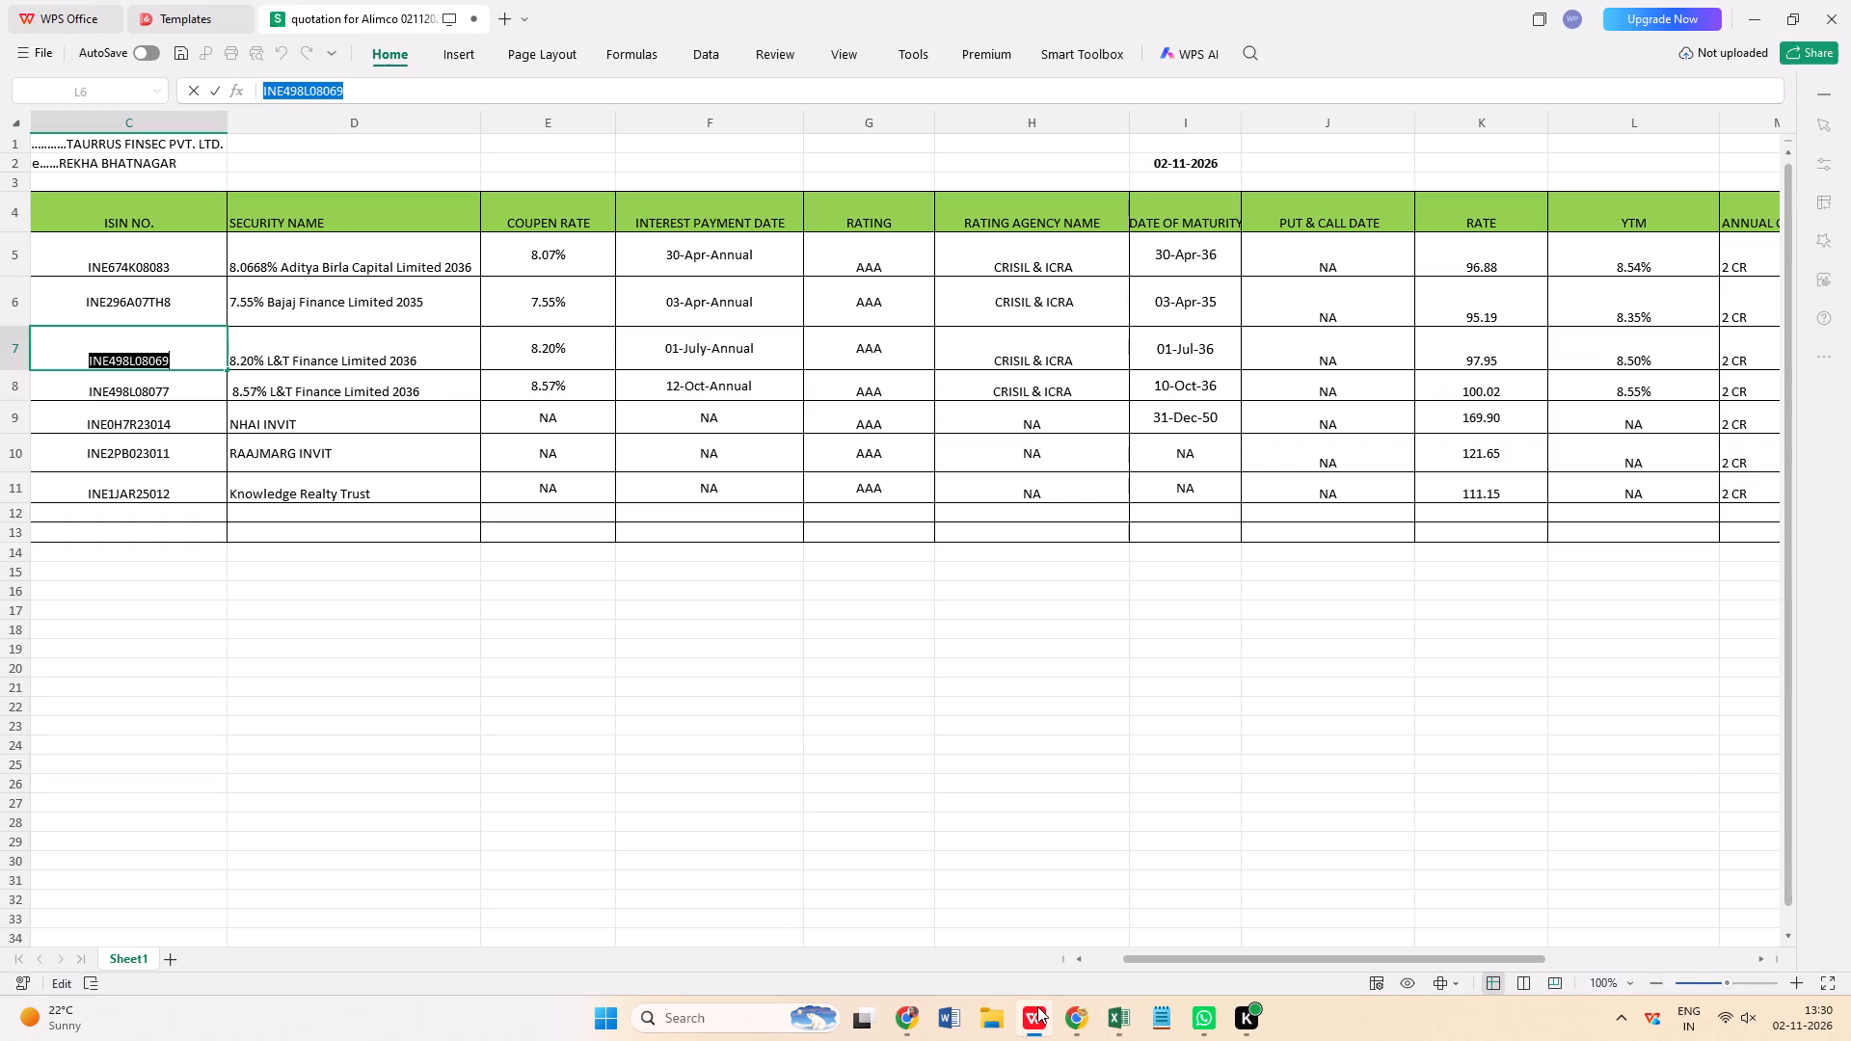
{"action": "double_click", "coordinate": [181, 391]}
{"action": "triple_click", "coordinate": [170, 388]}
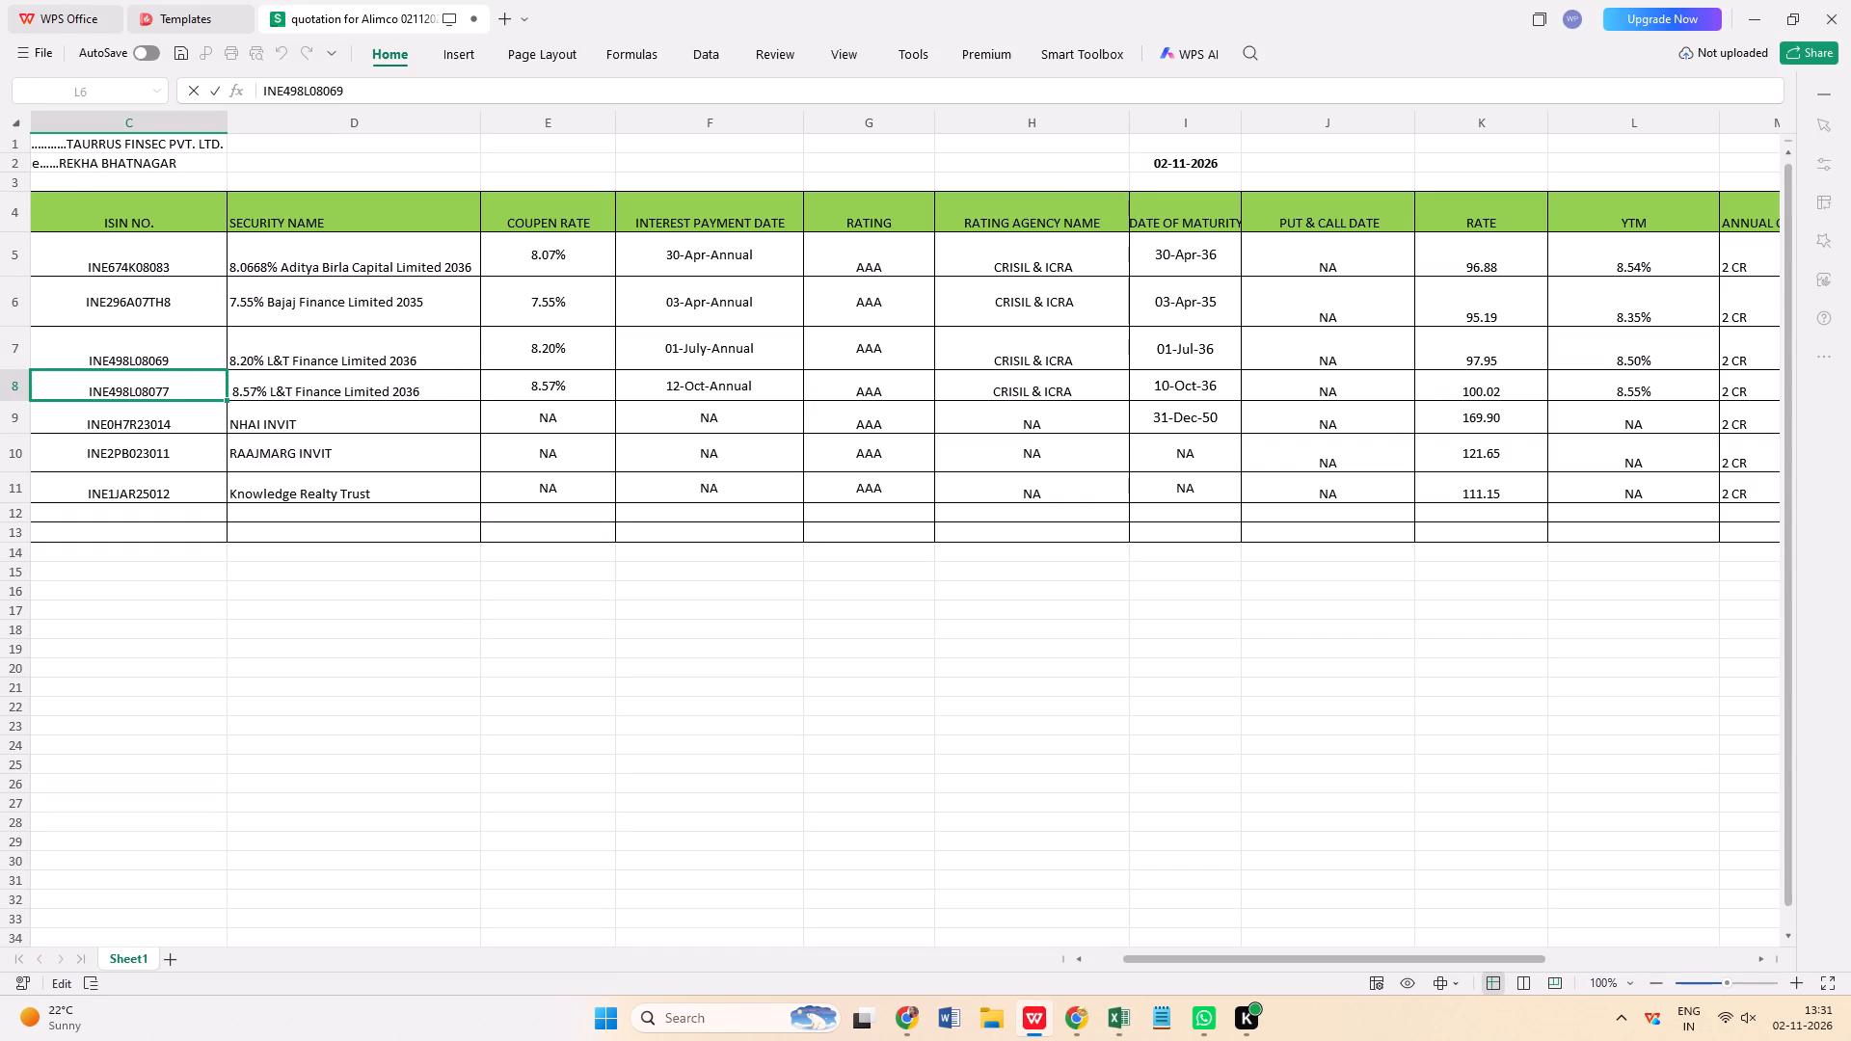
{"action": "triple_click", "coordinate": [170, 389]}
{"action": "double_click", "coordinate": [170, 389]}
{"action": "left_click", "coordinate": [170, 389]}
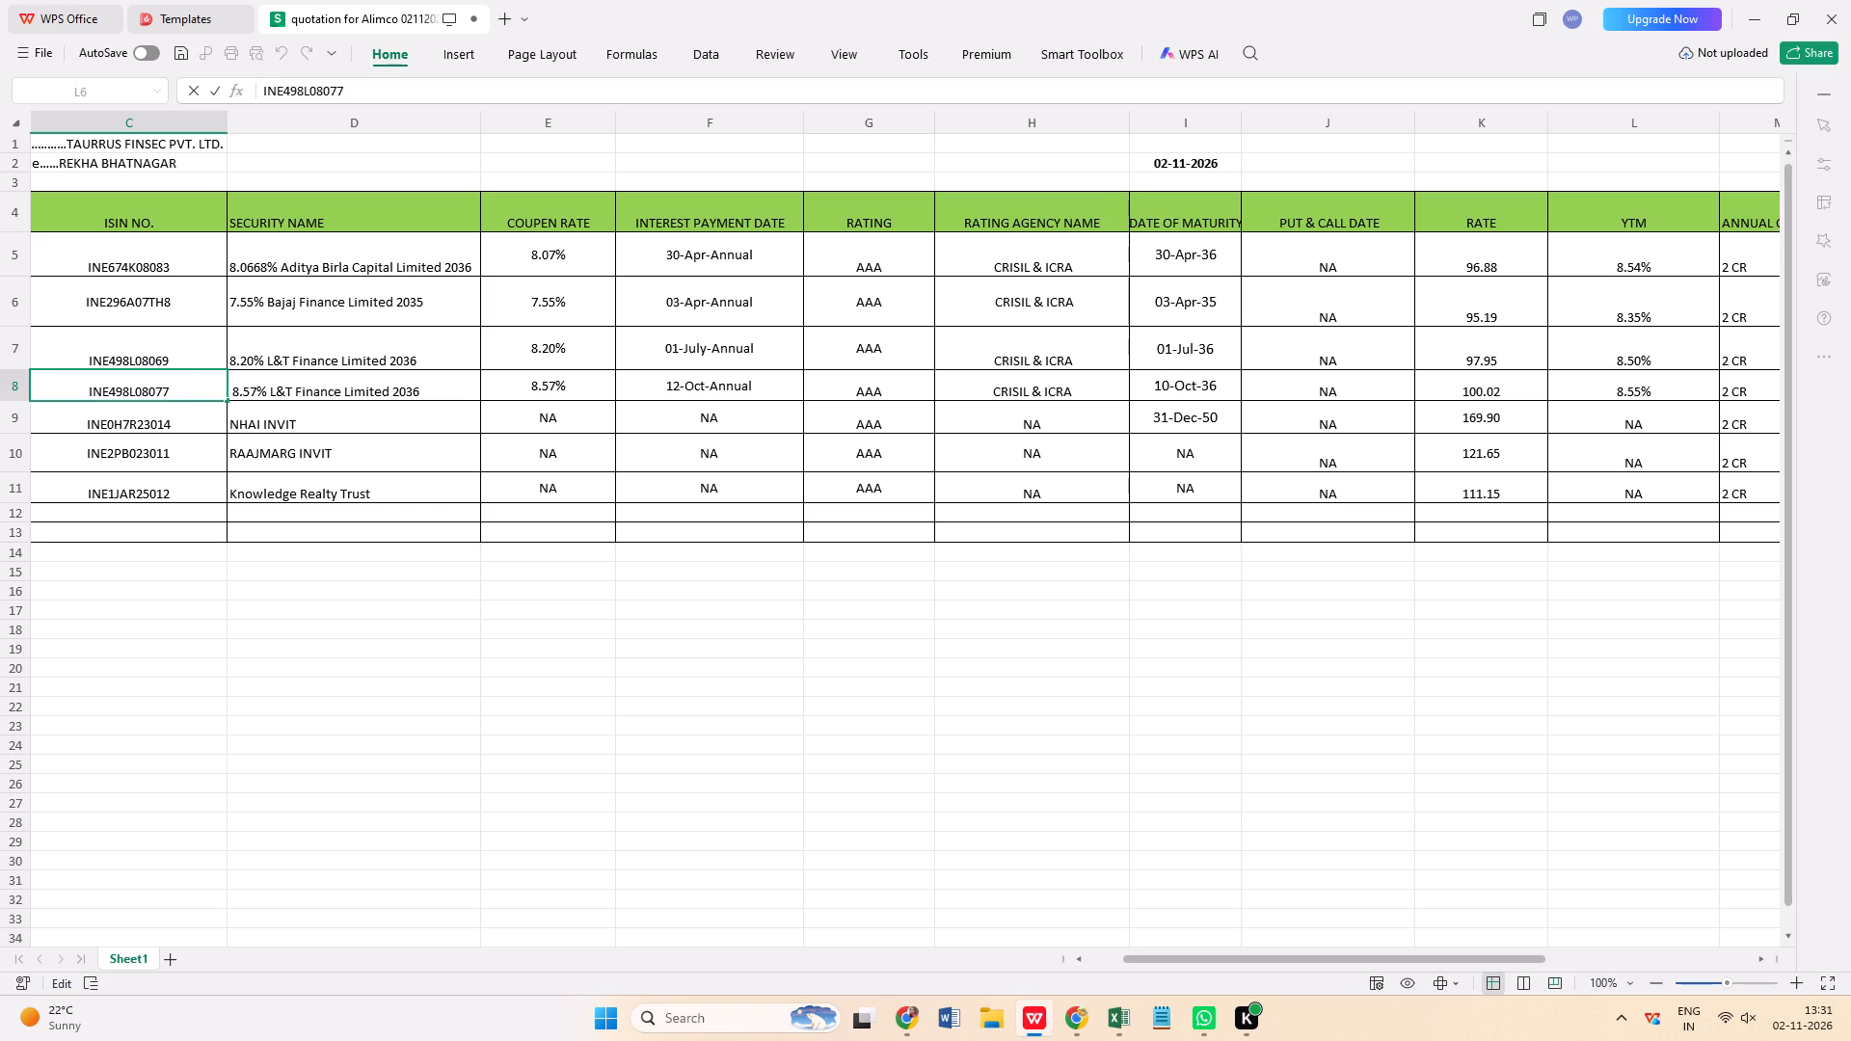
{"action": "key", "text": "ctrl+c"}
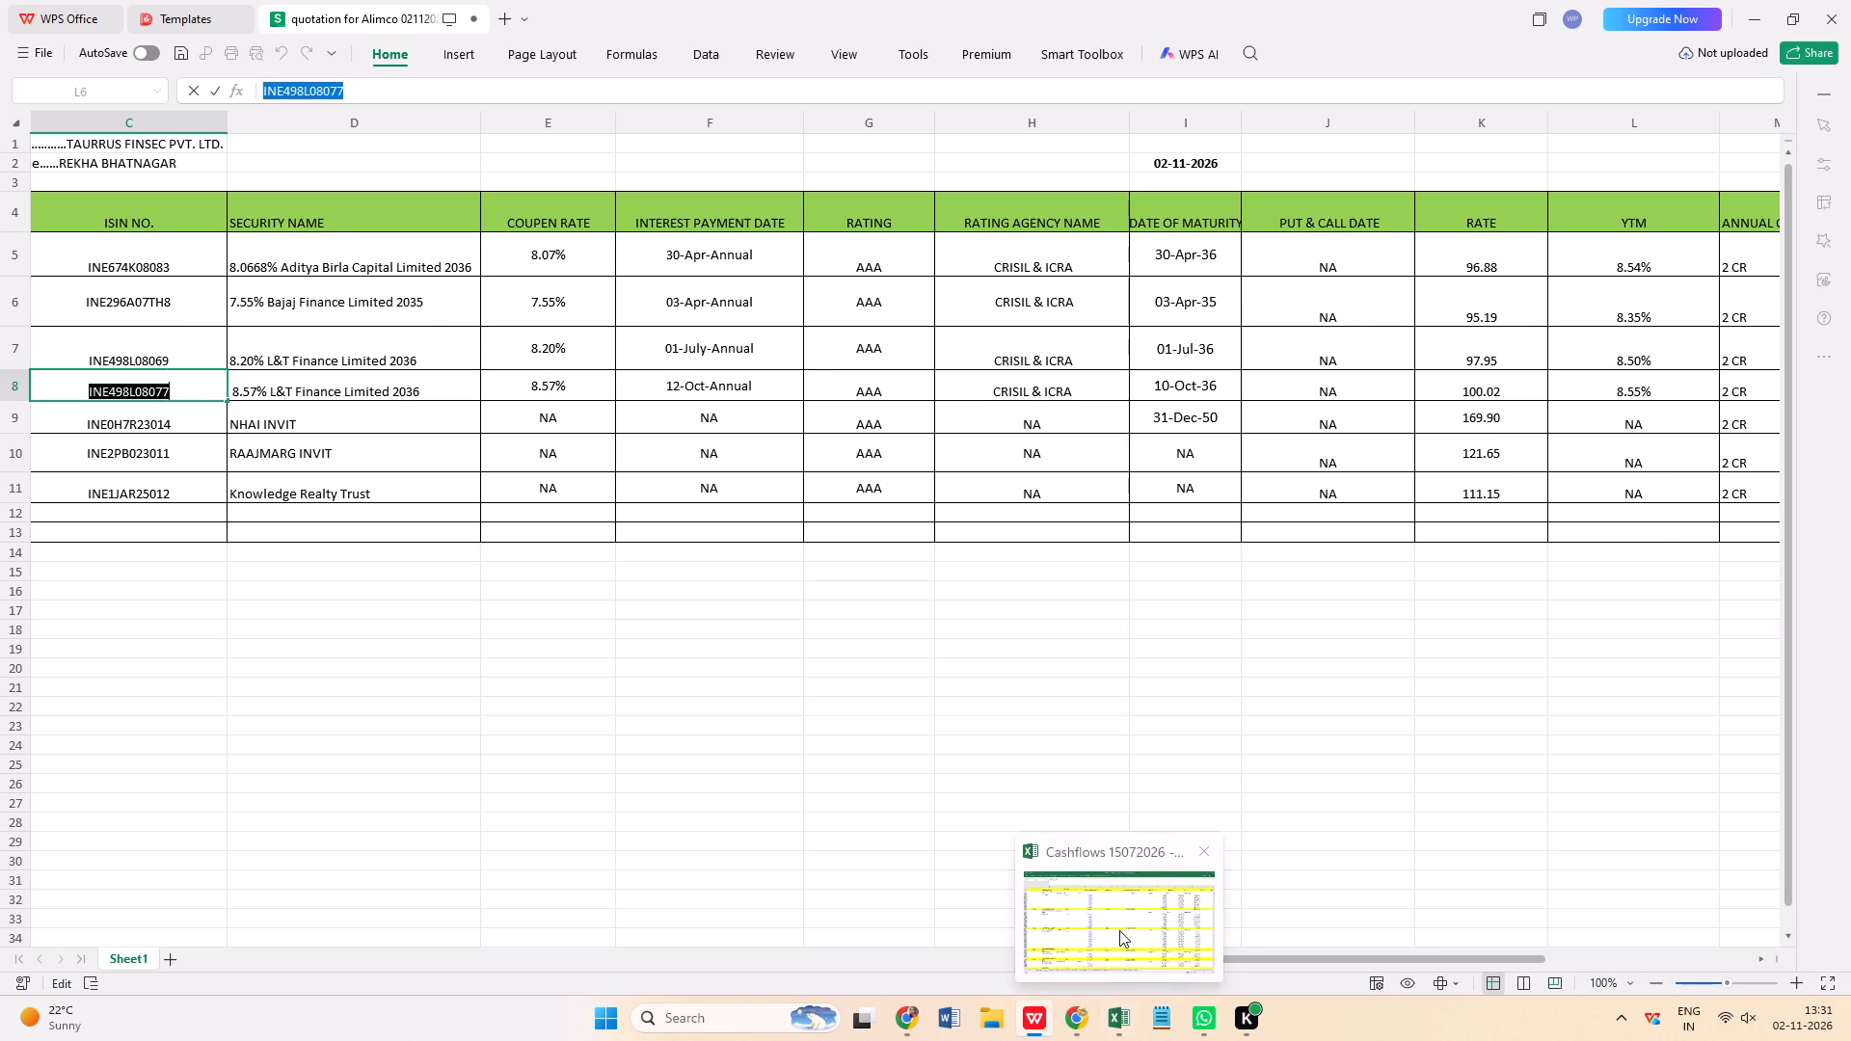
{"action": "left_click", "coordinate": [1119, 930]}
{"action": "left_click_drag", "start_coordinate": [578, 330], "coordinate": [443, 331]}
{"action": "key", "text": "ctrl+v"}
{"action": "key", "text": "Return"}
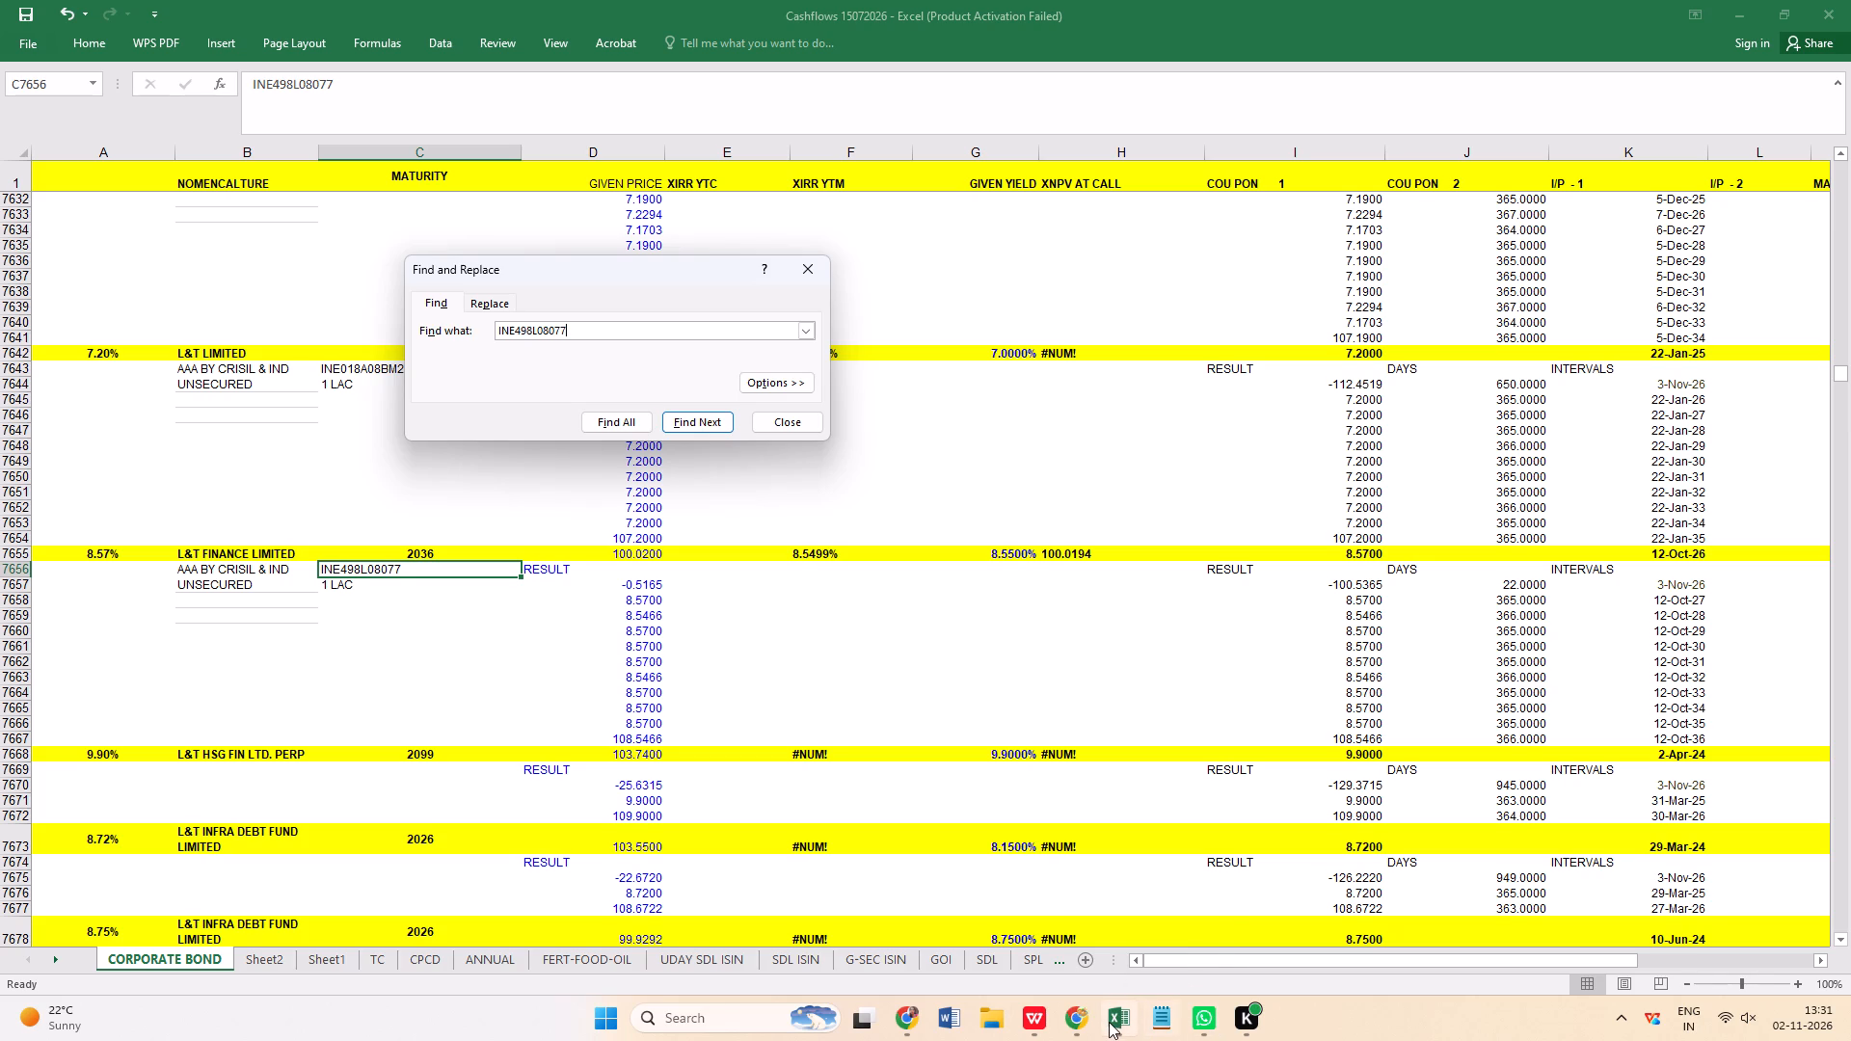
Return to the Alimco quotation in WPS Office, leave the open ISIN cell unchanged and save the workbook.
{"action": "left_click", "coordinate": [1044, 1017]}
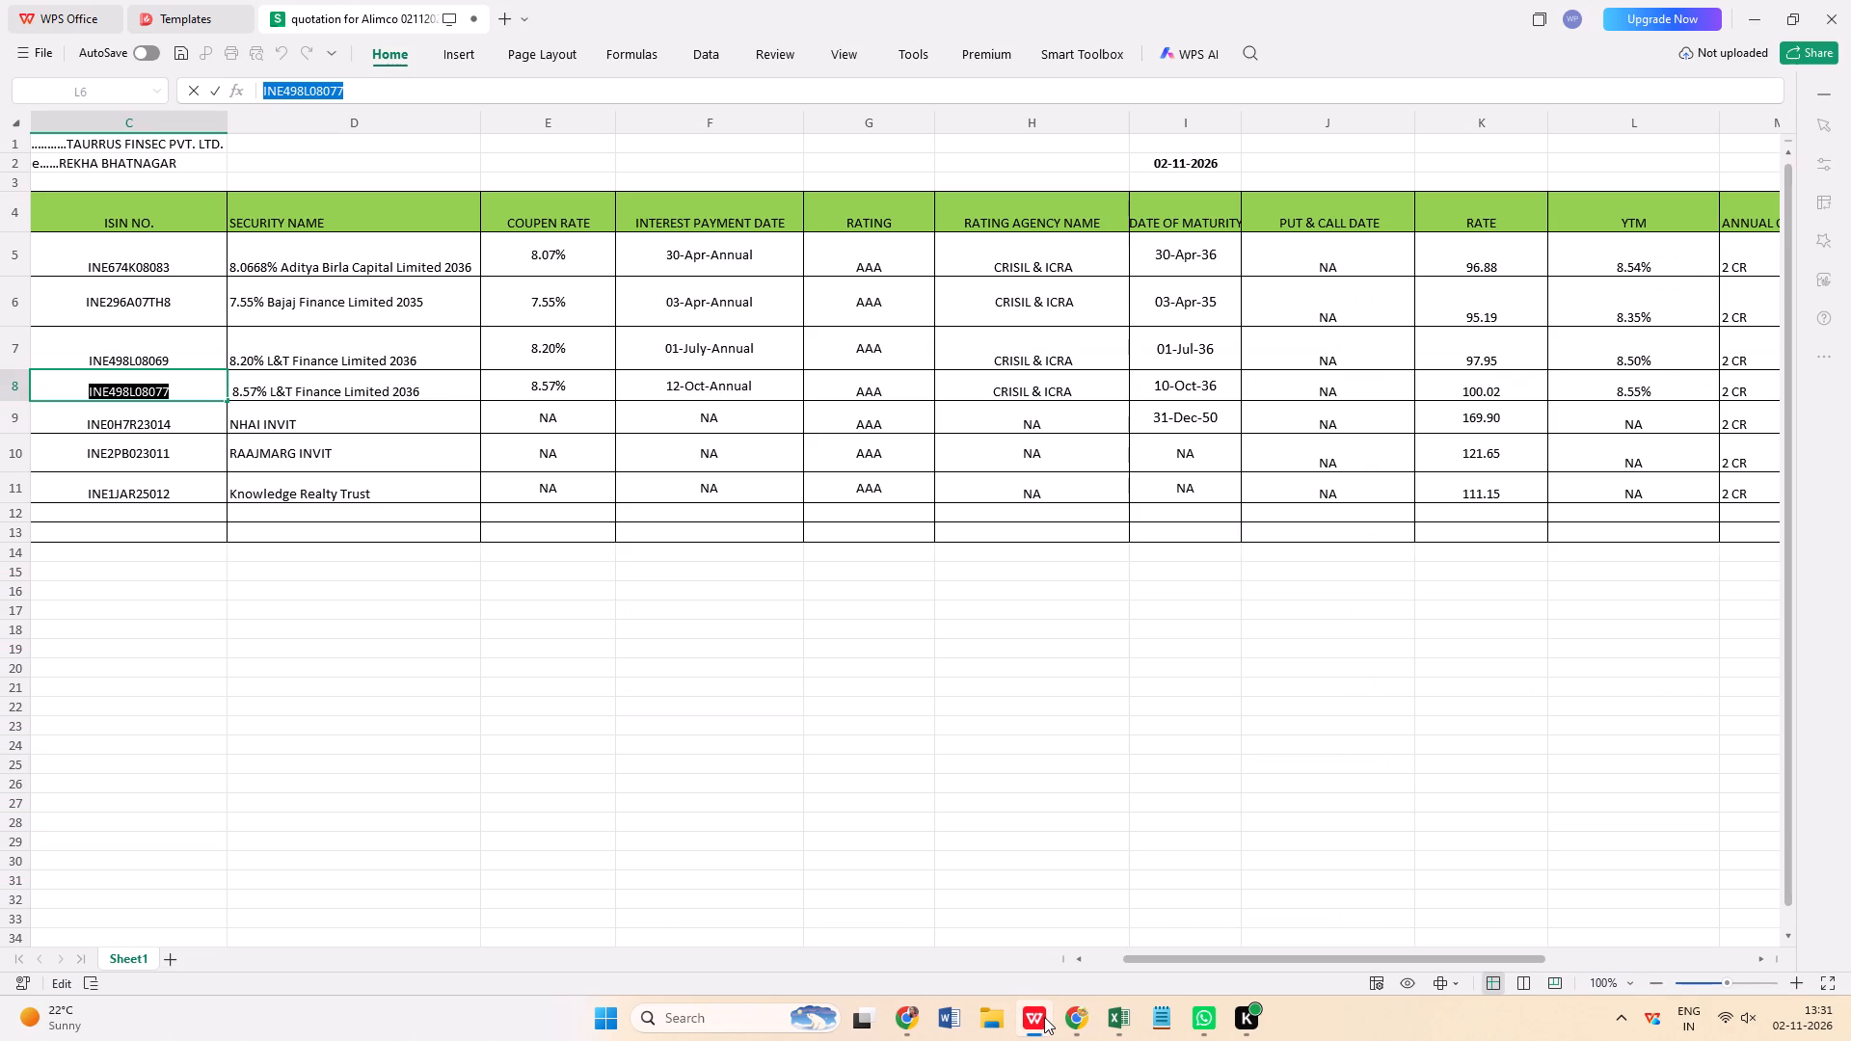
{"action": "left_click", "coordinate": [498, 690]}
{"action": "left_click", "coordinate": [45, 55]}
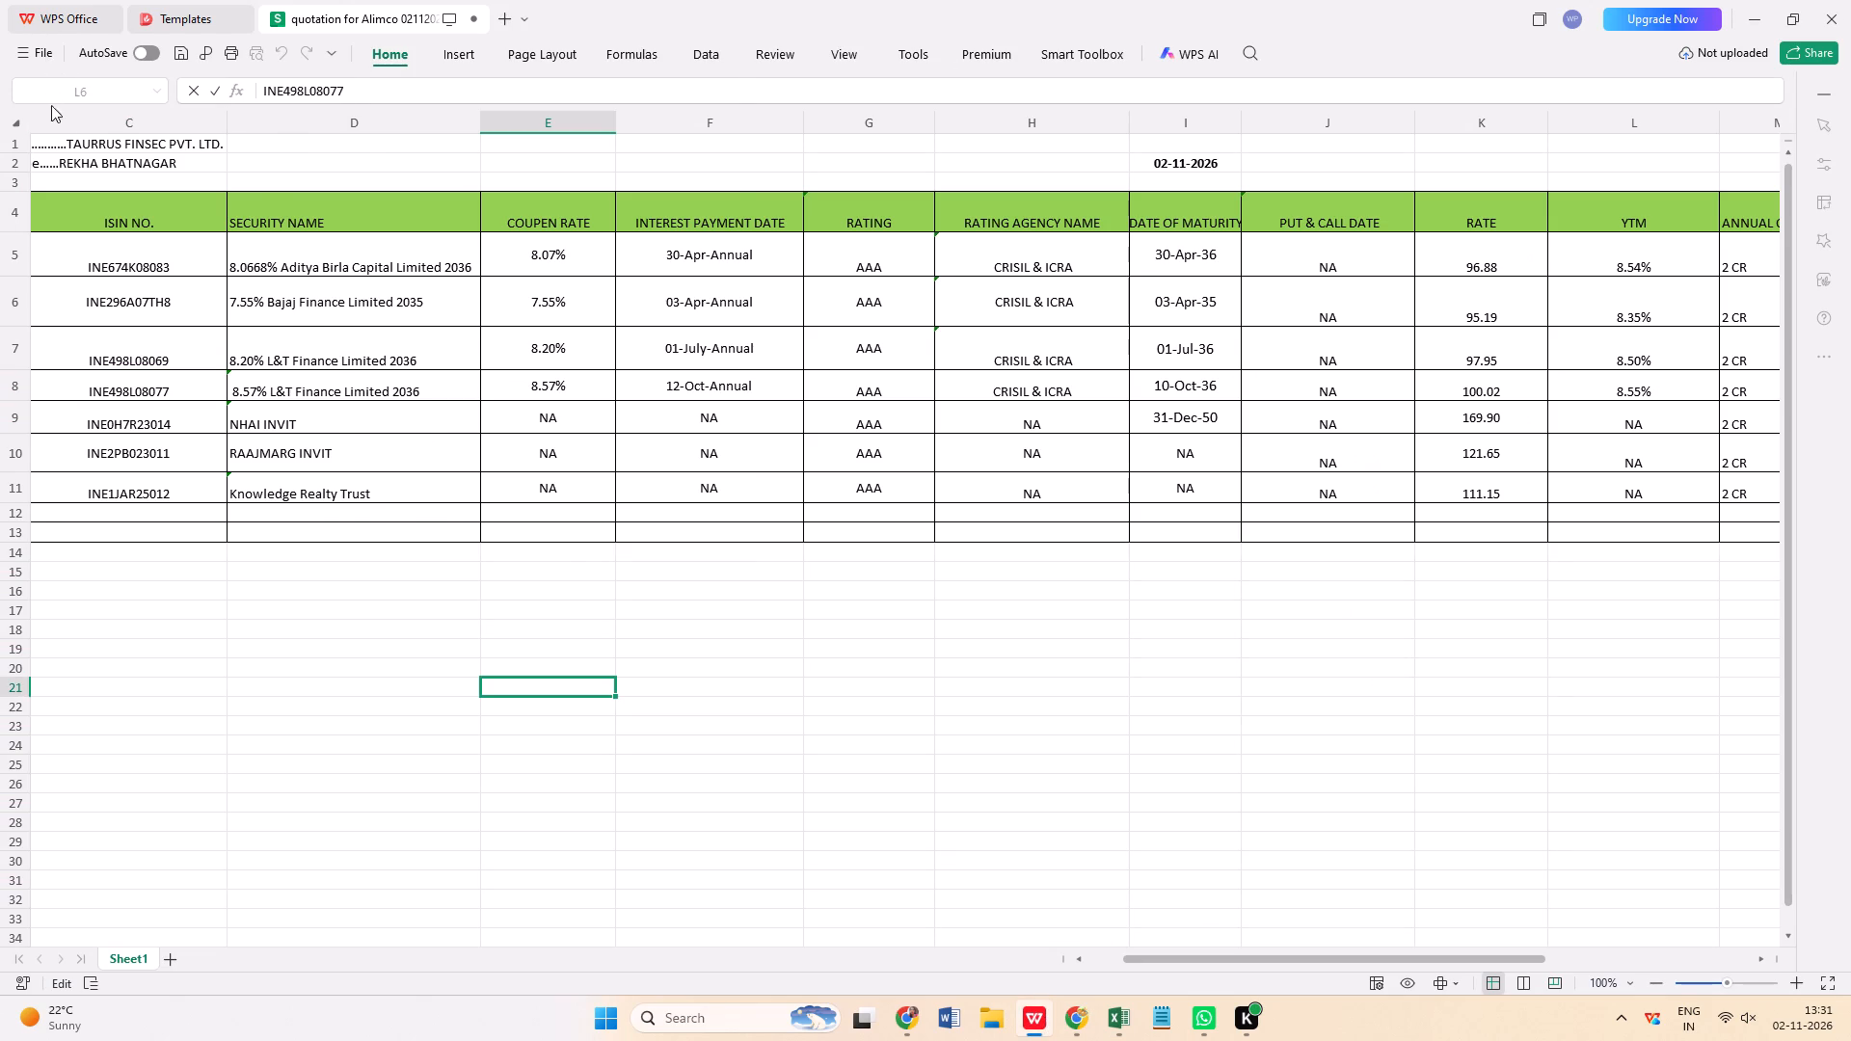
{"action": "left_click", "coordinate": [56, 181]}
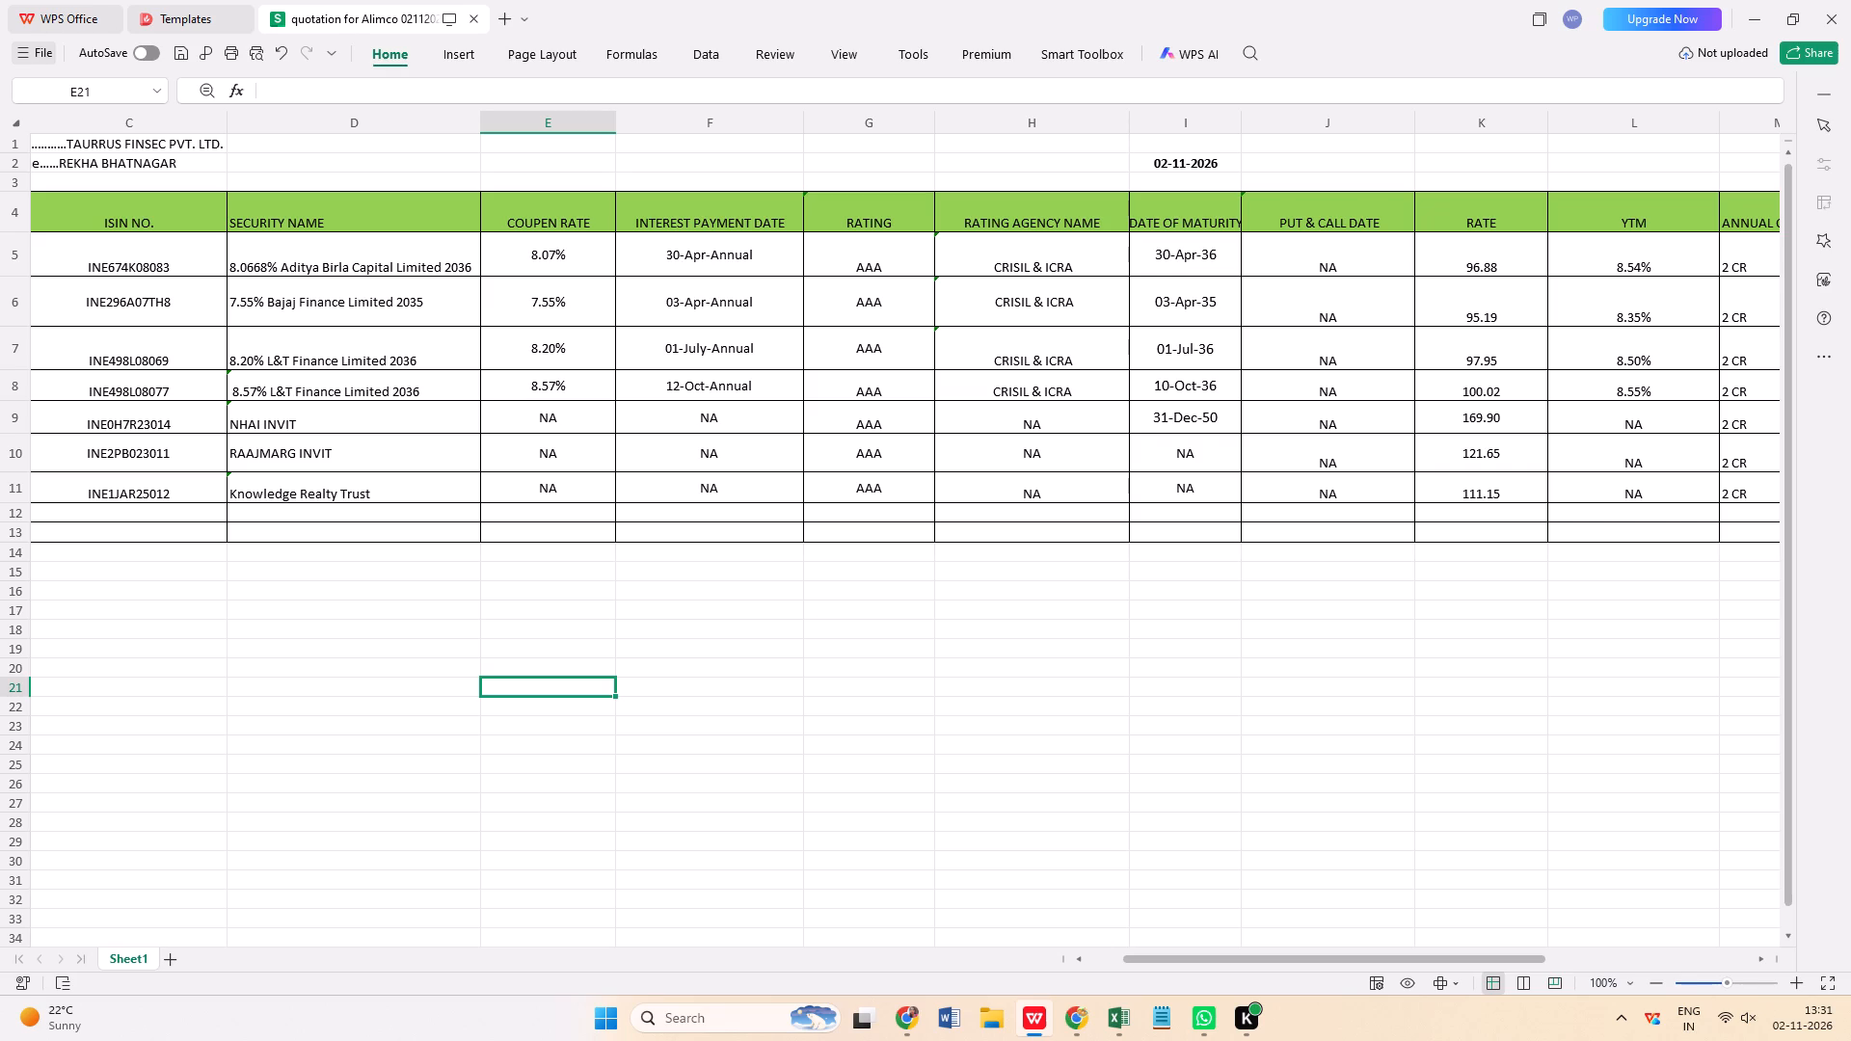
Check the bond offers in the Nuvama email in Chrome against the quotation and return to the Alimco workbook in WPS Office.
{"action": "left_click", "coordinate": [1080, 1024]}
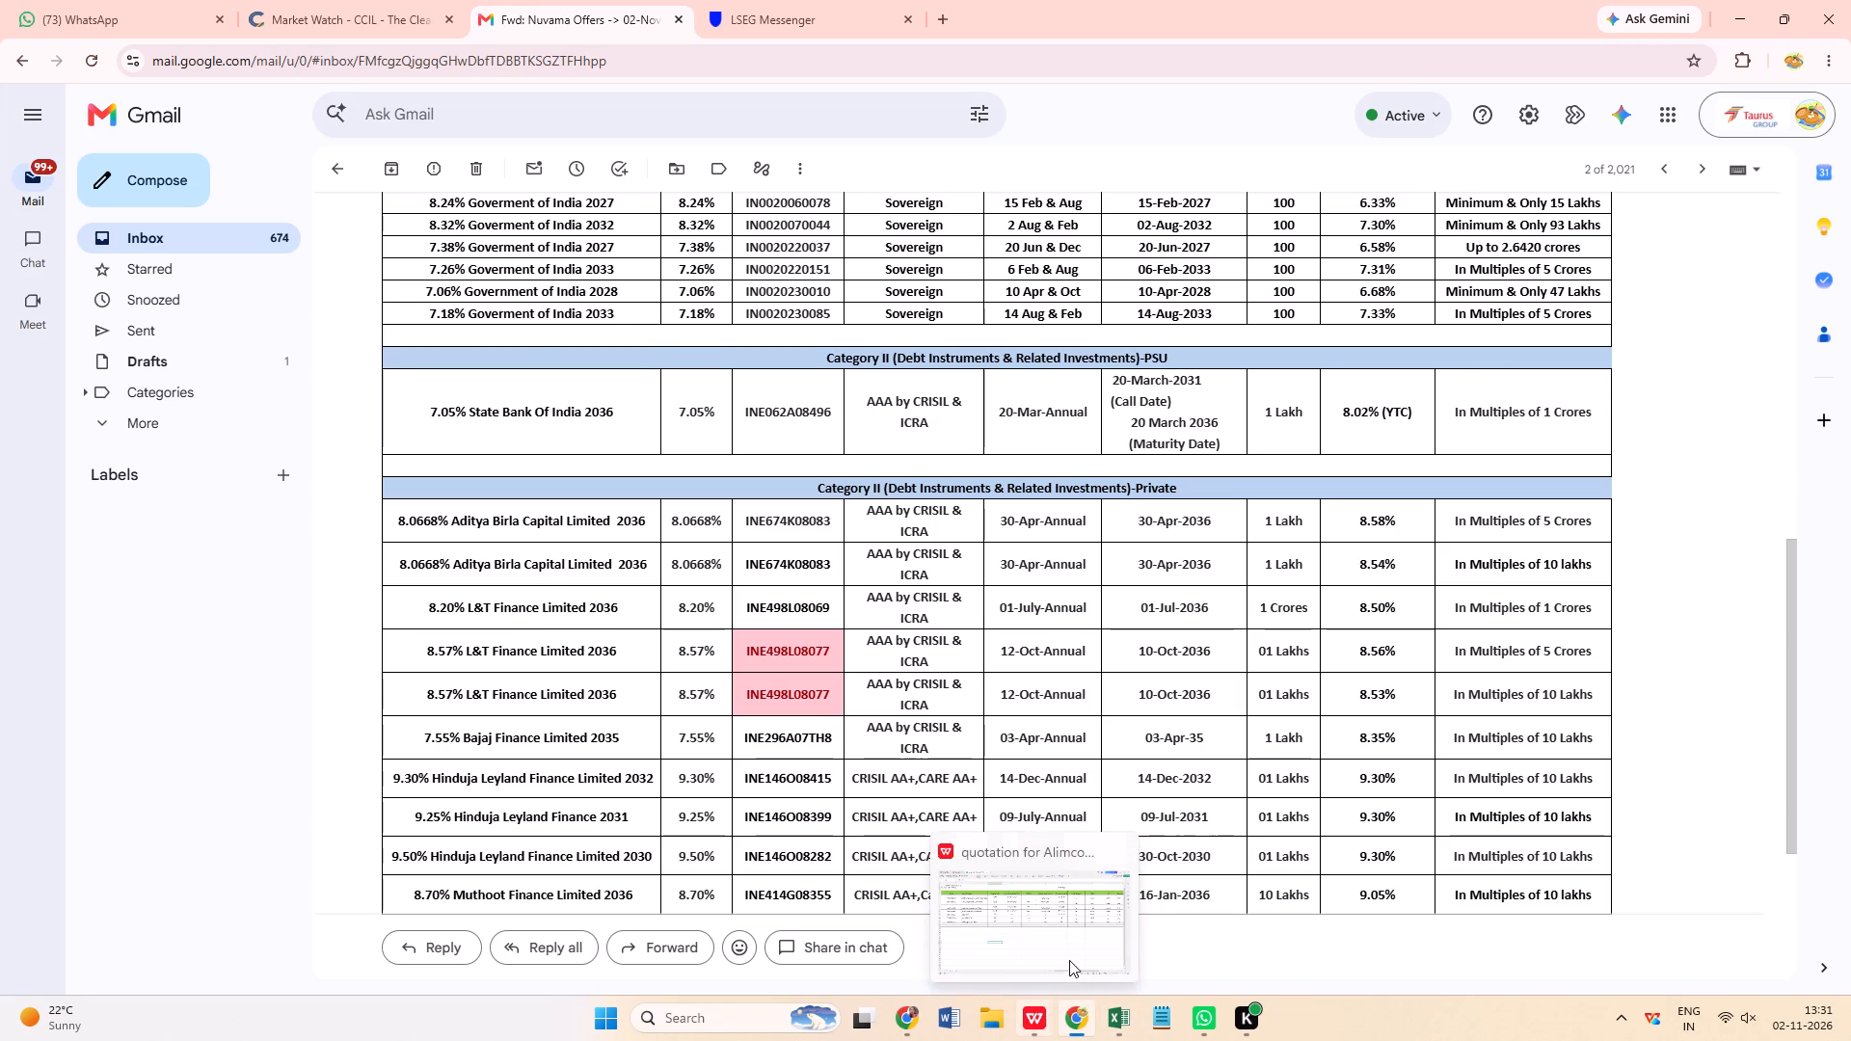
{"action": "left_click", "coordinate": [1069, 949]}
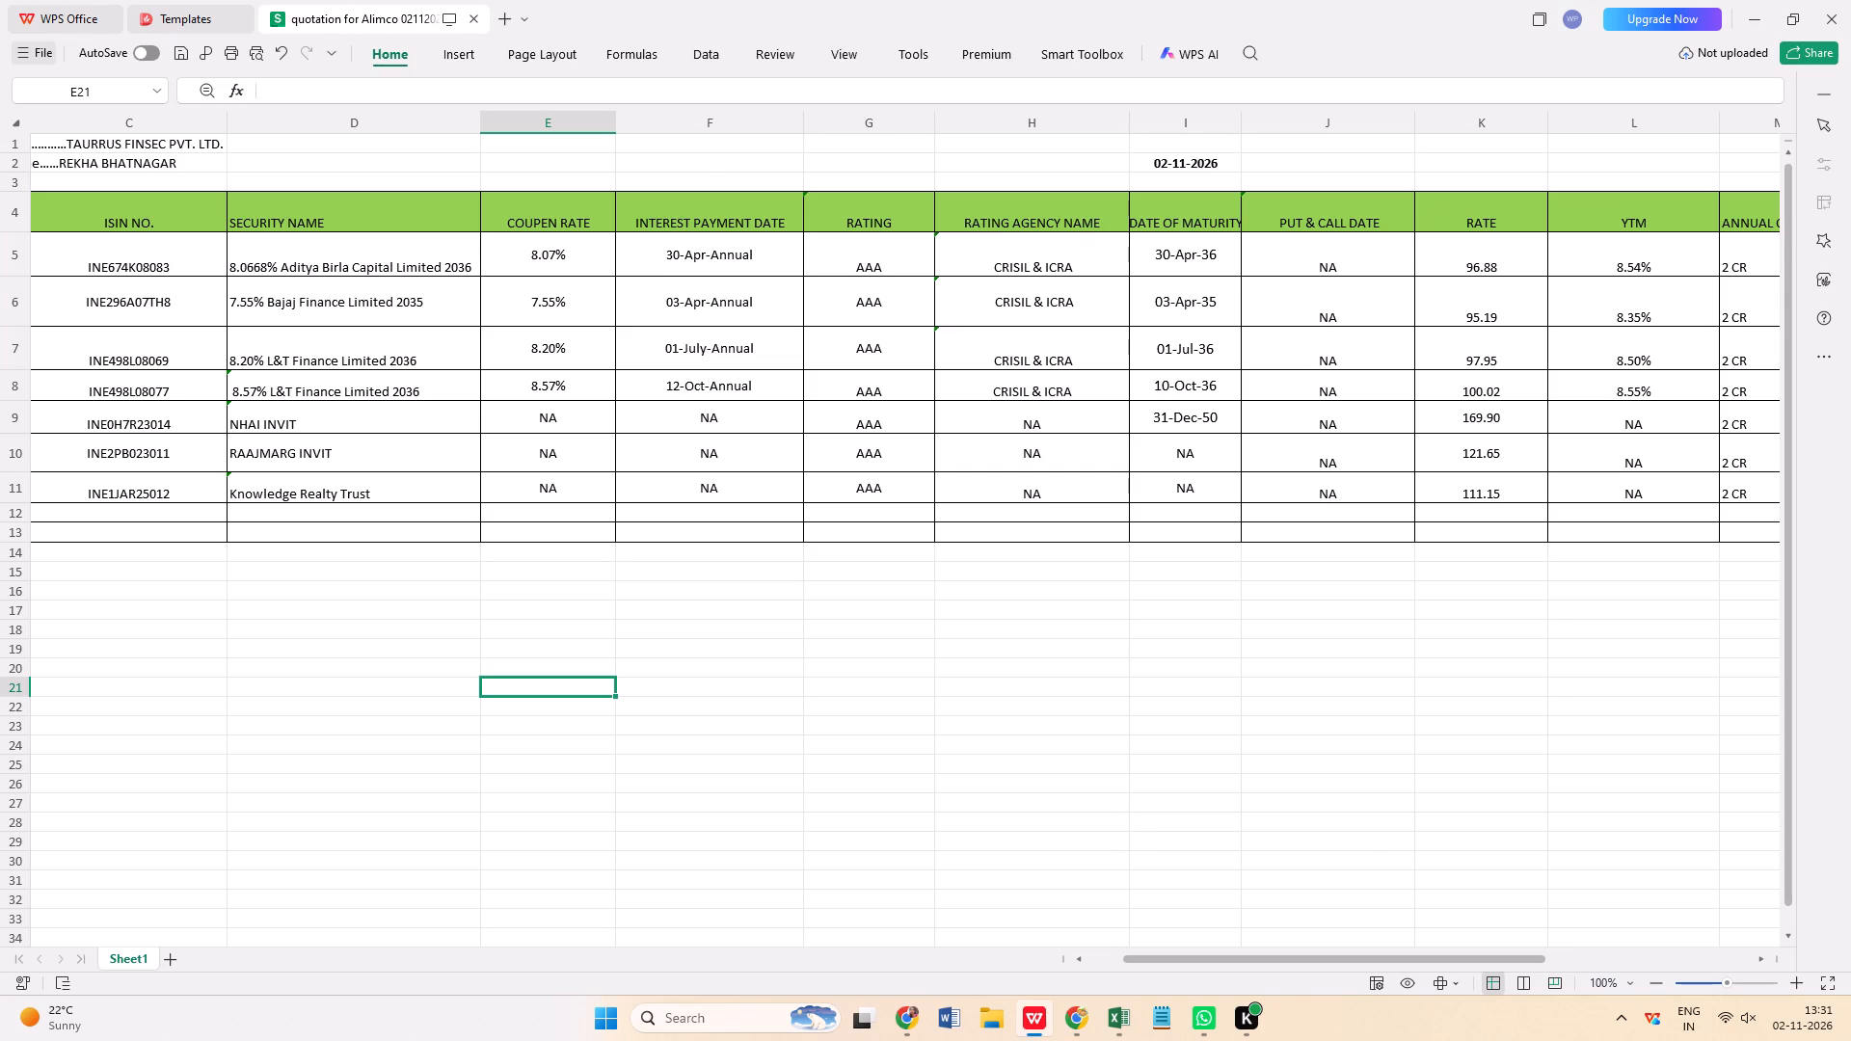
Delete the empty rows 12 to 14 below the Knowledge Realty Trust entry in the quotation table.
{"action": "left_click_drag", "start_coordinate": [20, 516], "coordinate": [15, 549]}
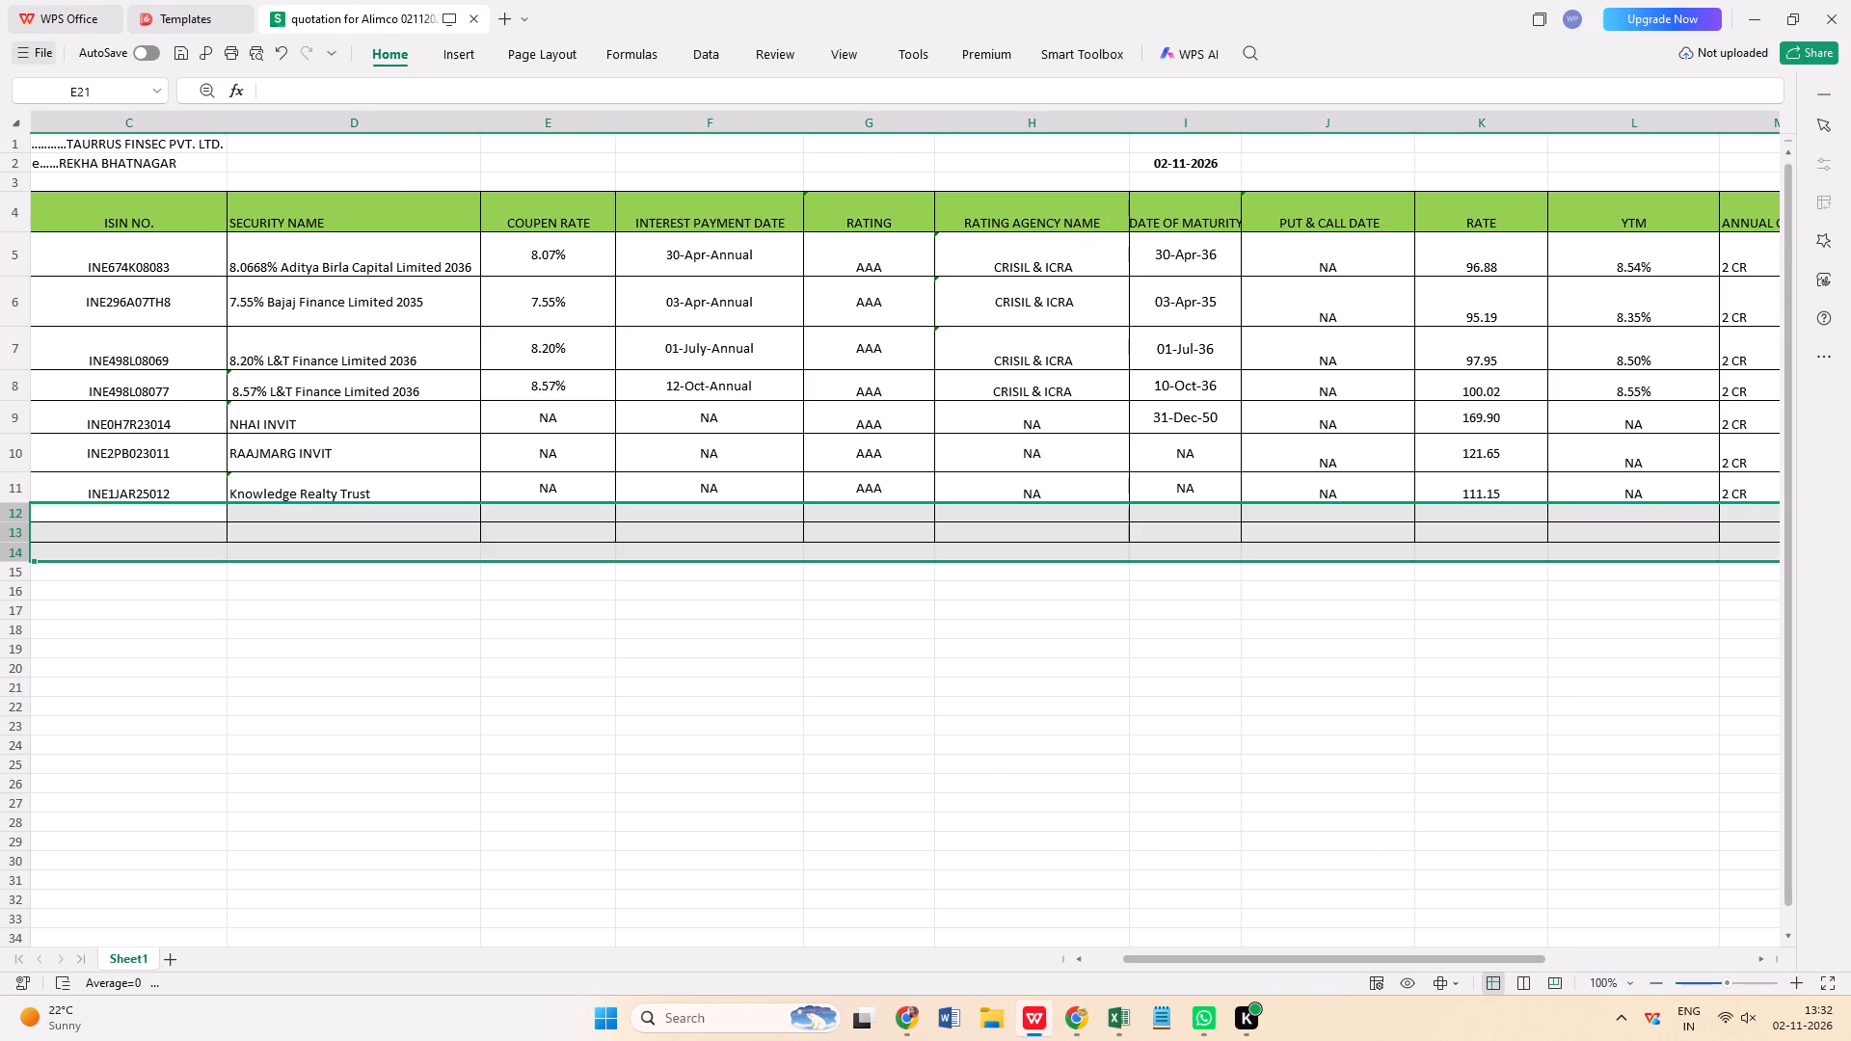
{"action": "right_click", "coordinate": [22, 513]}
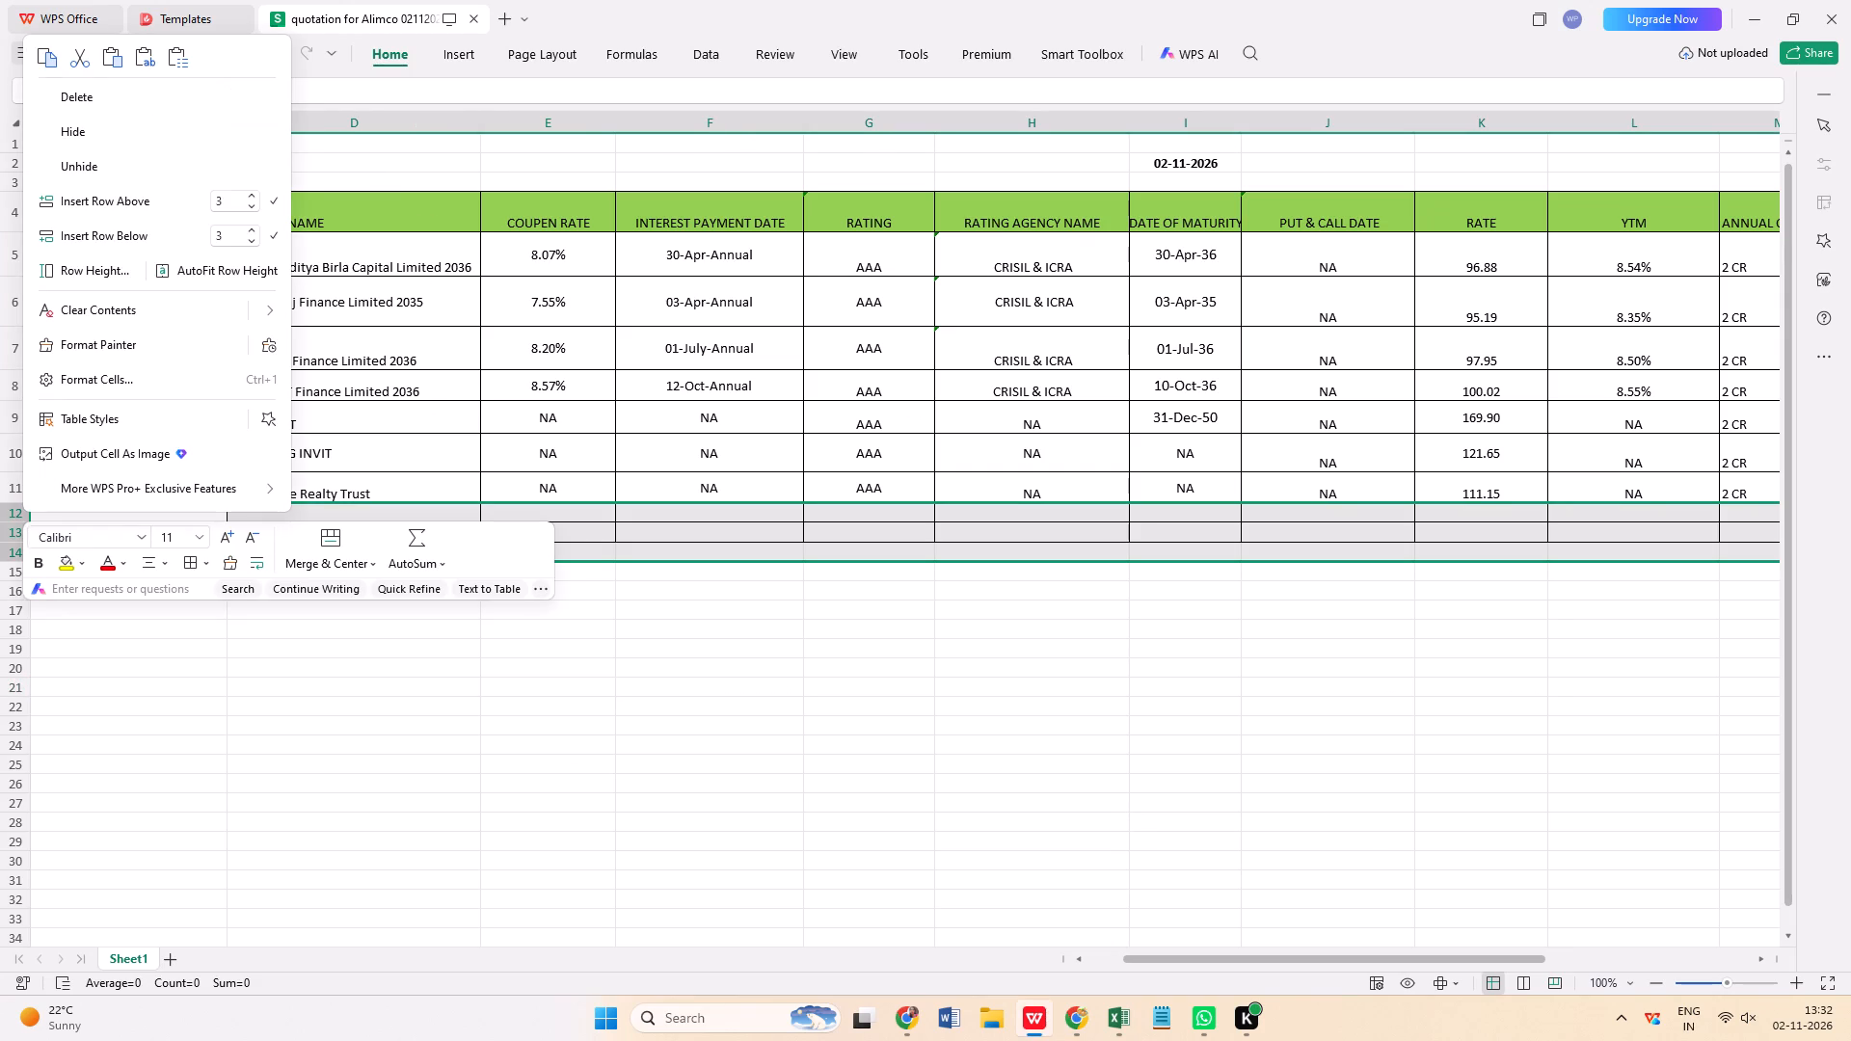
{"action": "left_click", "coordinate": [105, 104]}
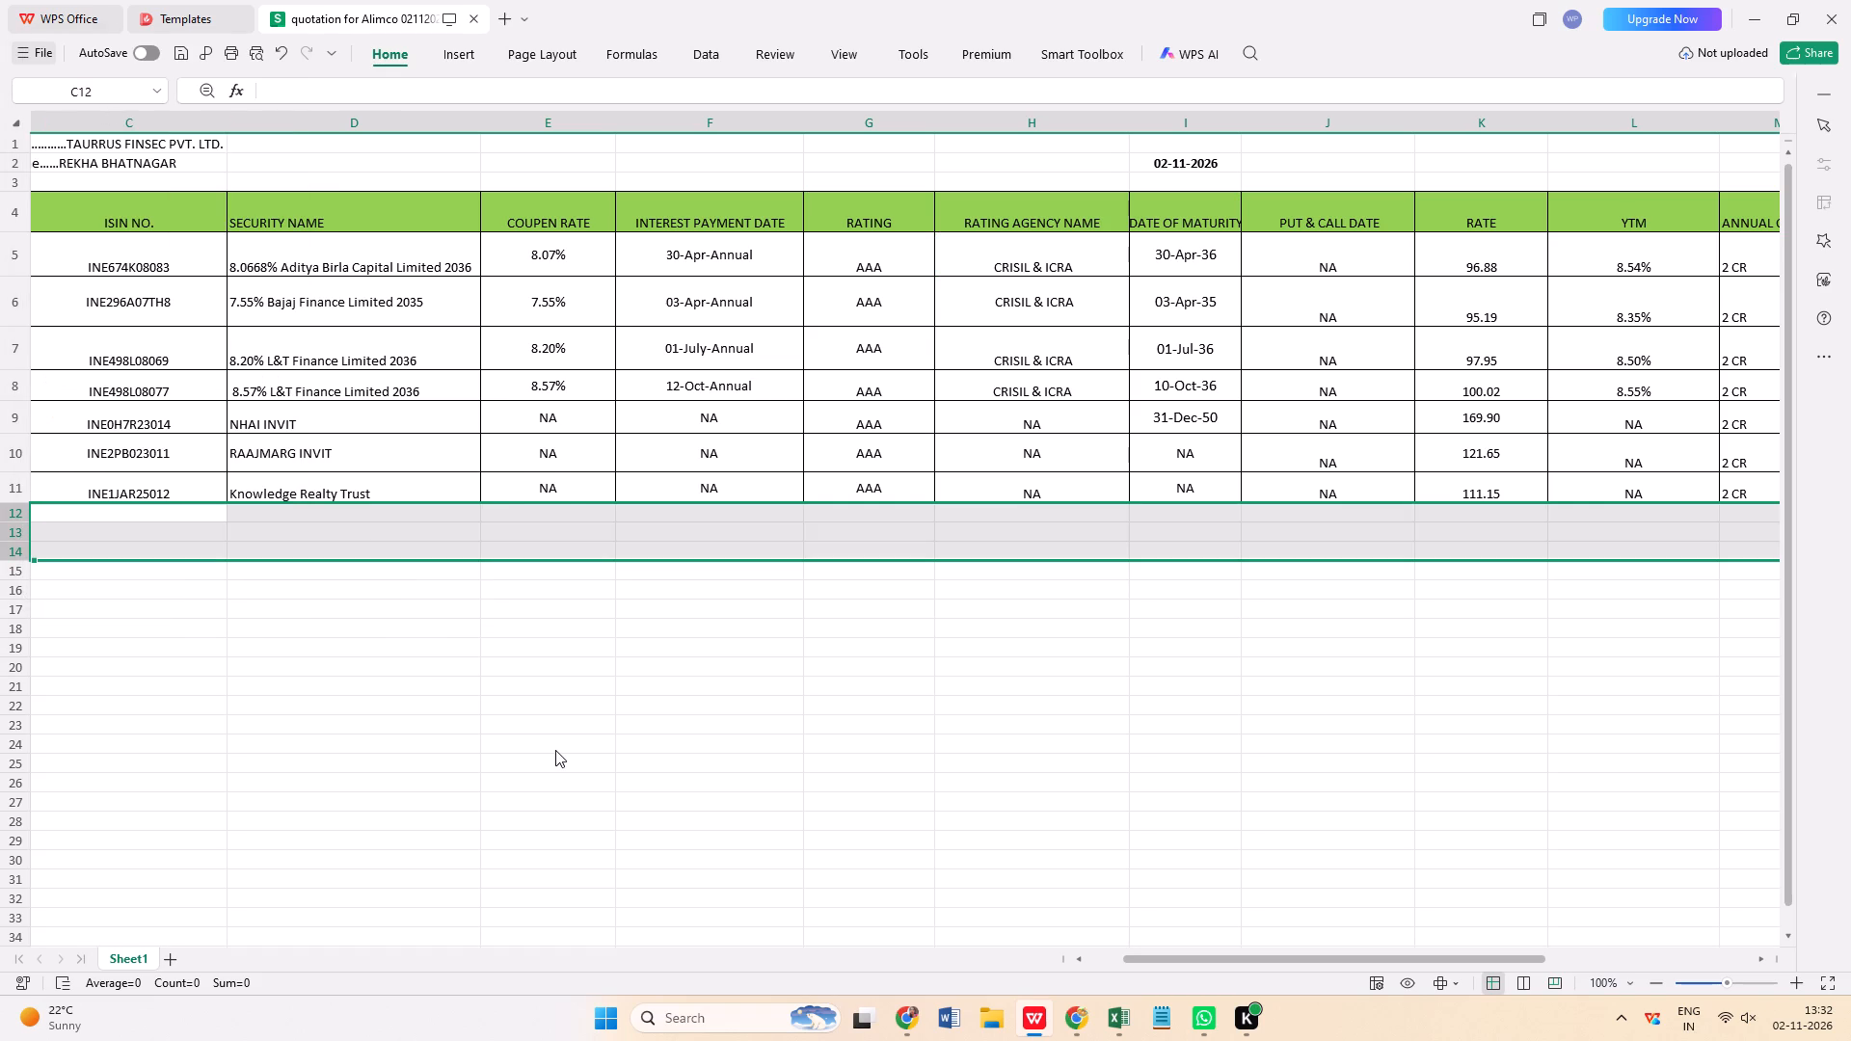
{"action": "left_click", "coordinate": [555, 750]}
{"action": "left_click", "coordinate": [340, 710]}
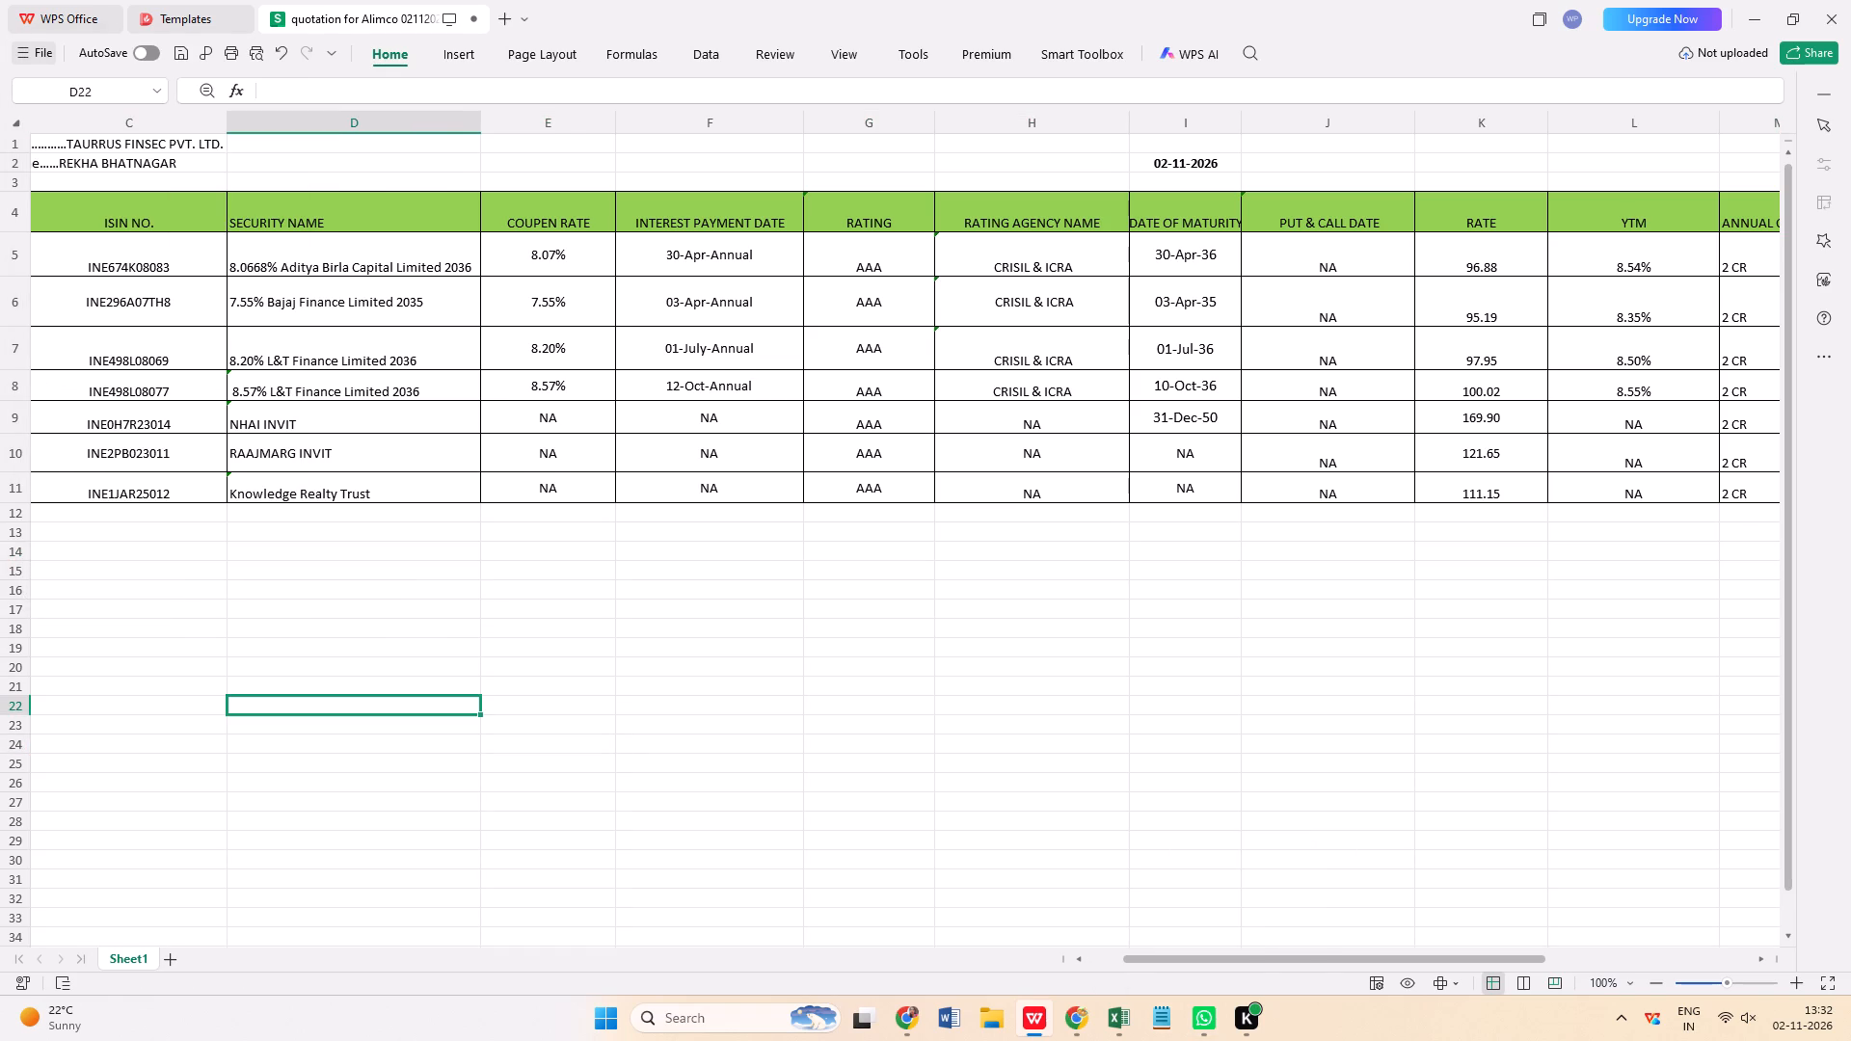
Make row 8, the 8.57% L&T Finance 2036 row, slightly taller and save the quotation.
{"action": "double_click", "coordinate": [1762, 954]}
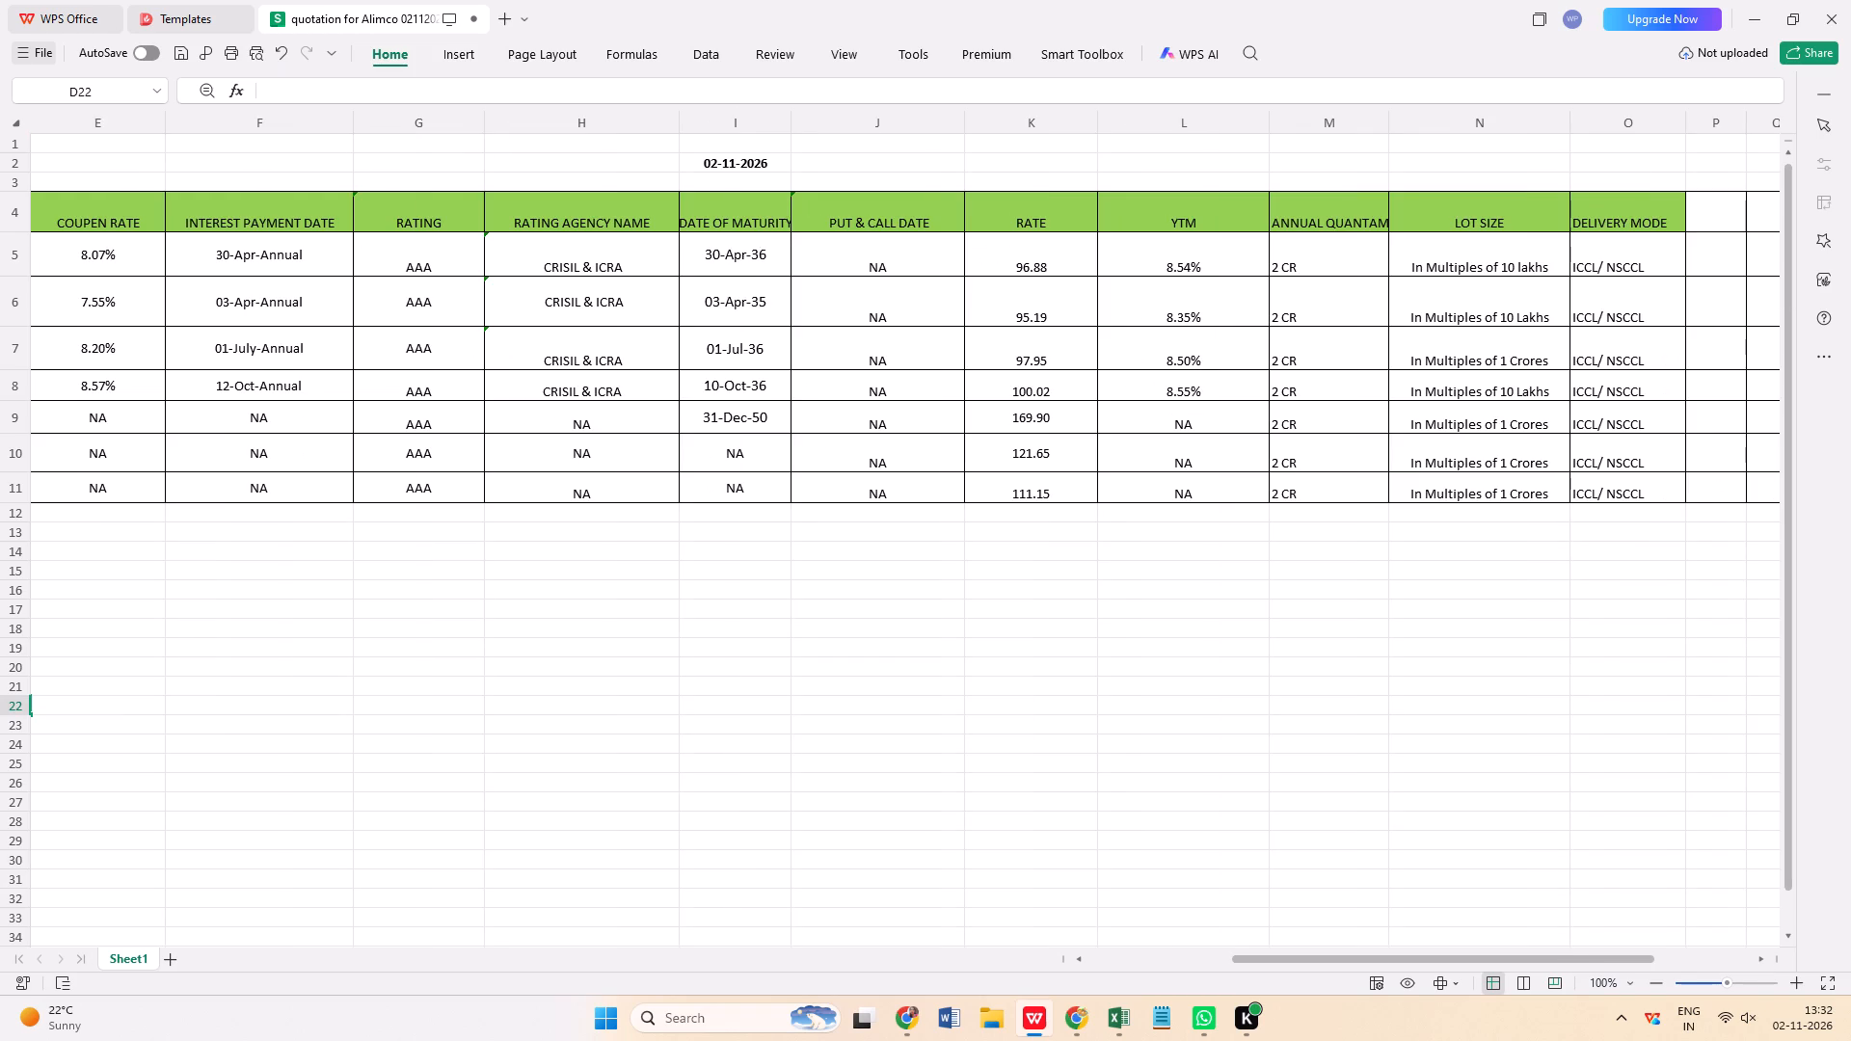
{"action": "left_click_drag", "start_coordinate": [26, 400], "coordinate": [26, 412]}
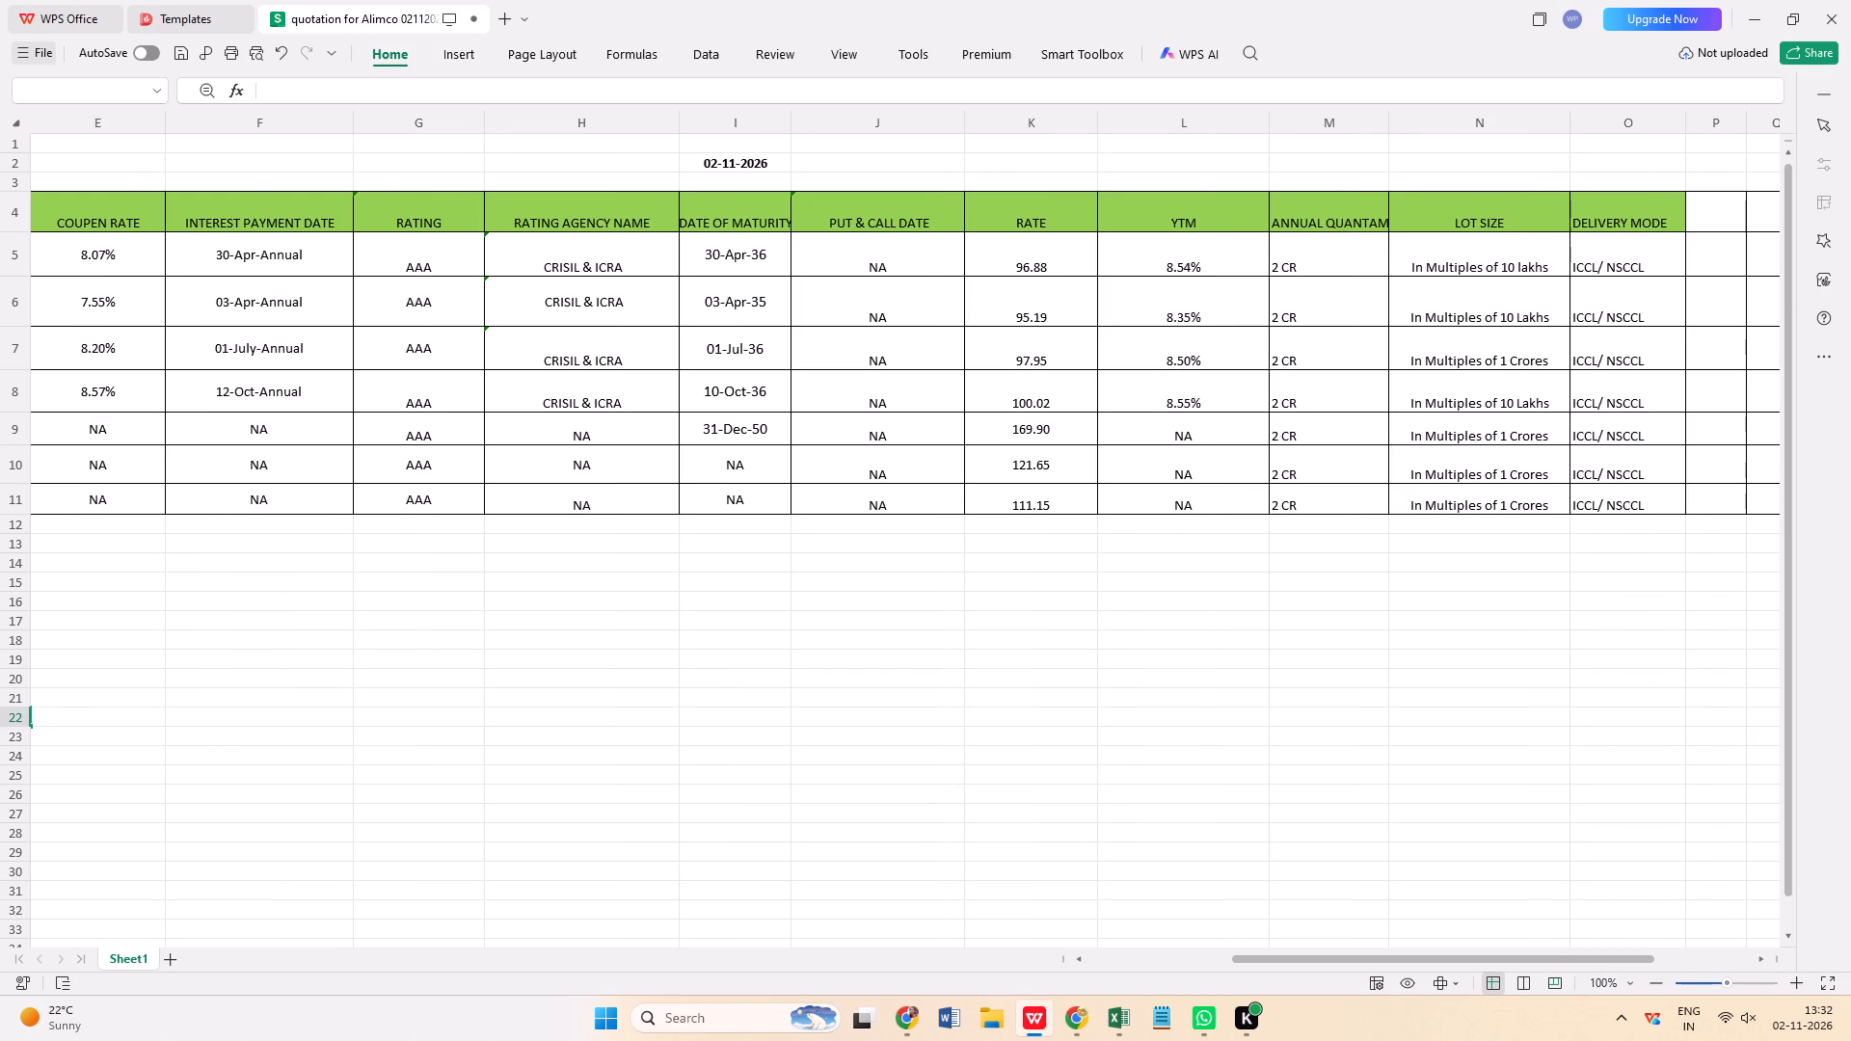
{"action": "left_click", "coordinate": [30, 47]}
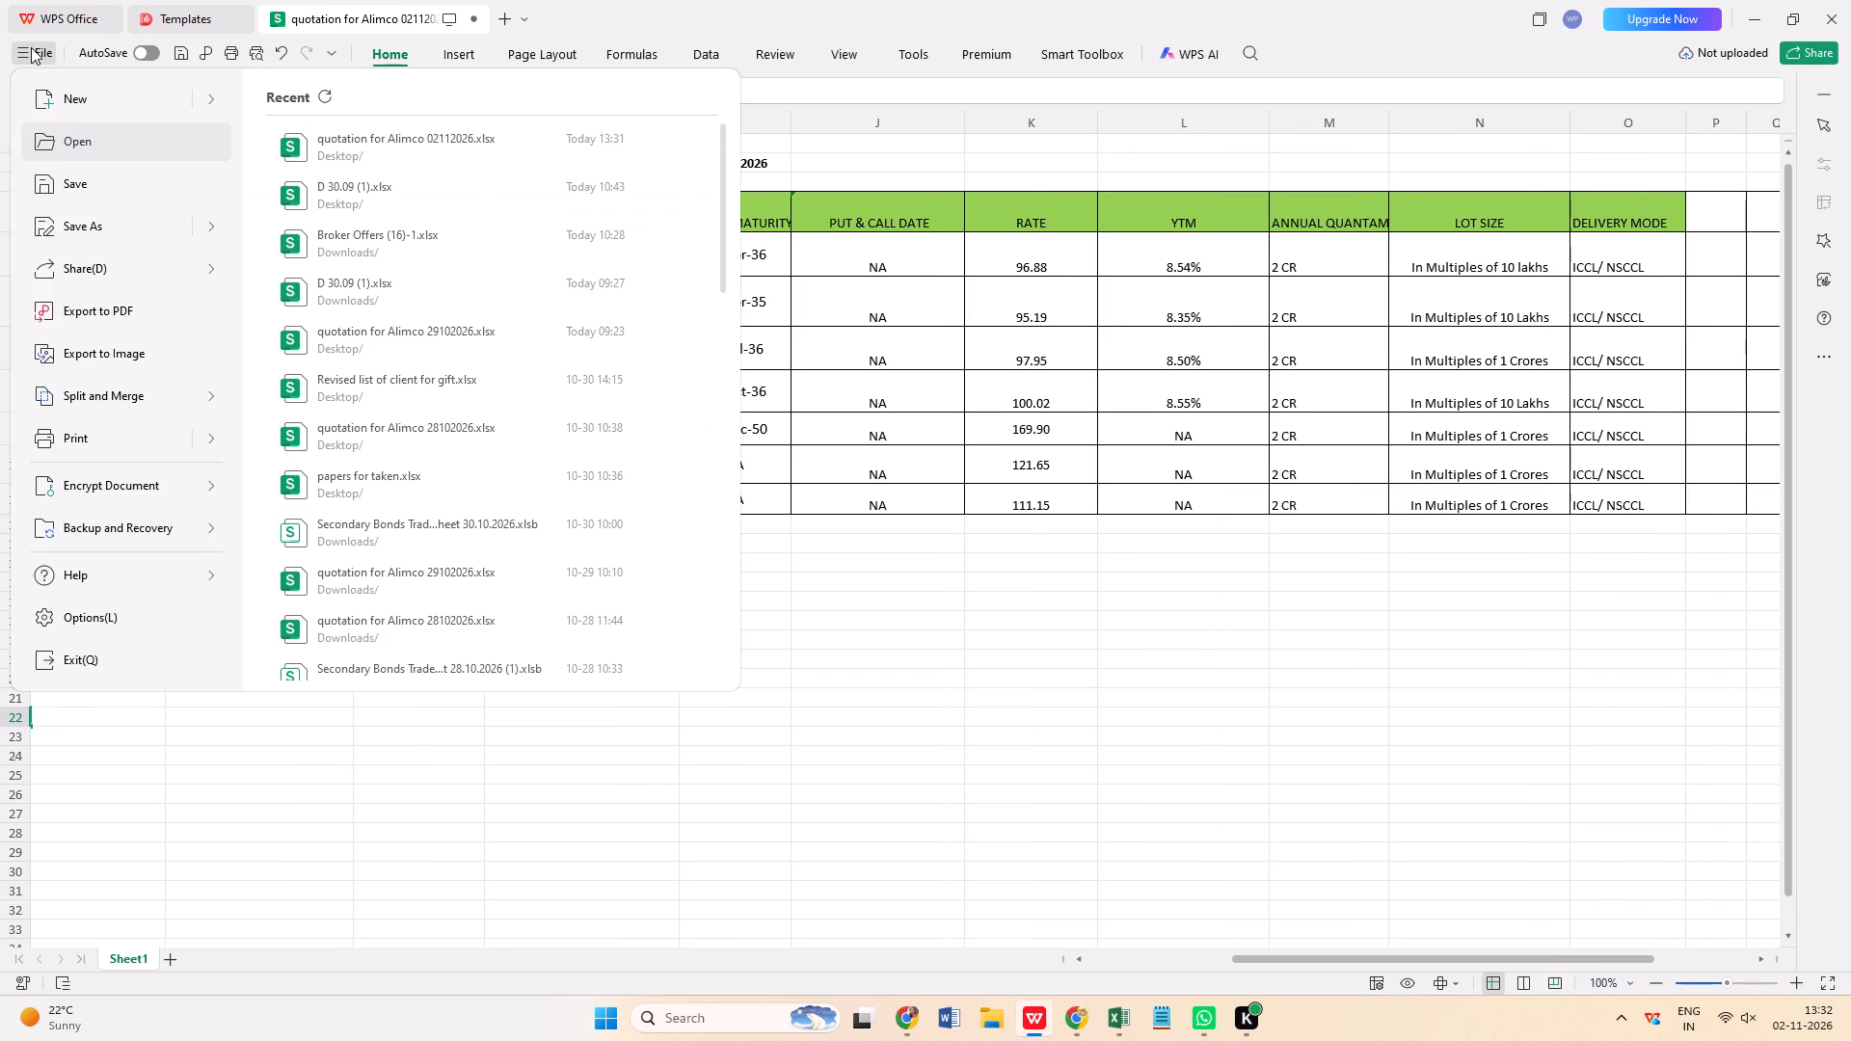
{"action": "left_click", "coordinate": [49, 167]}
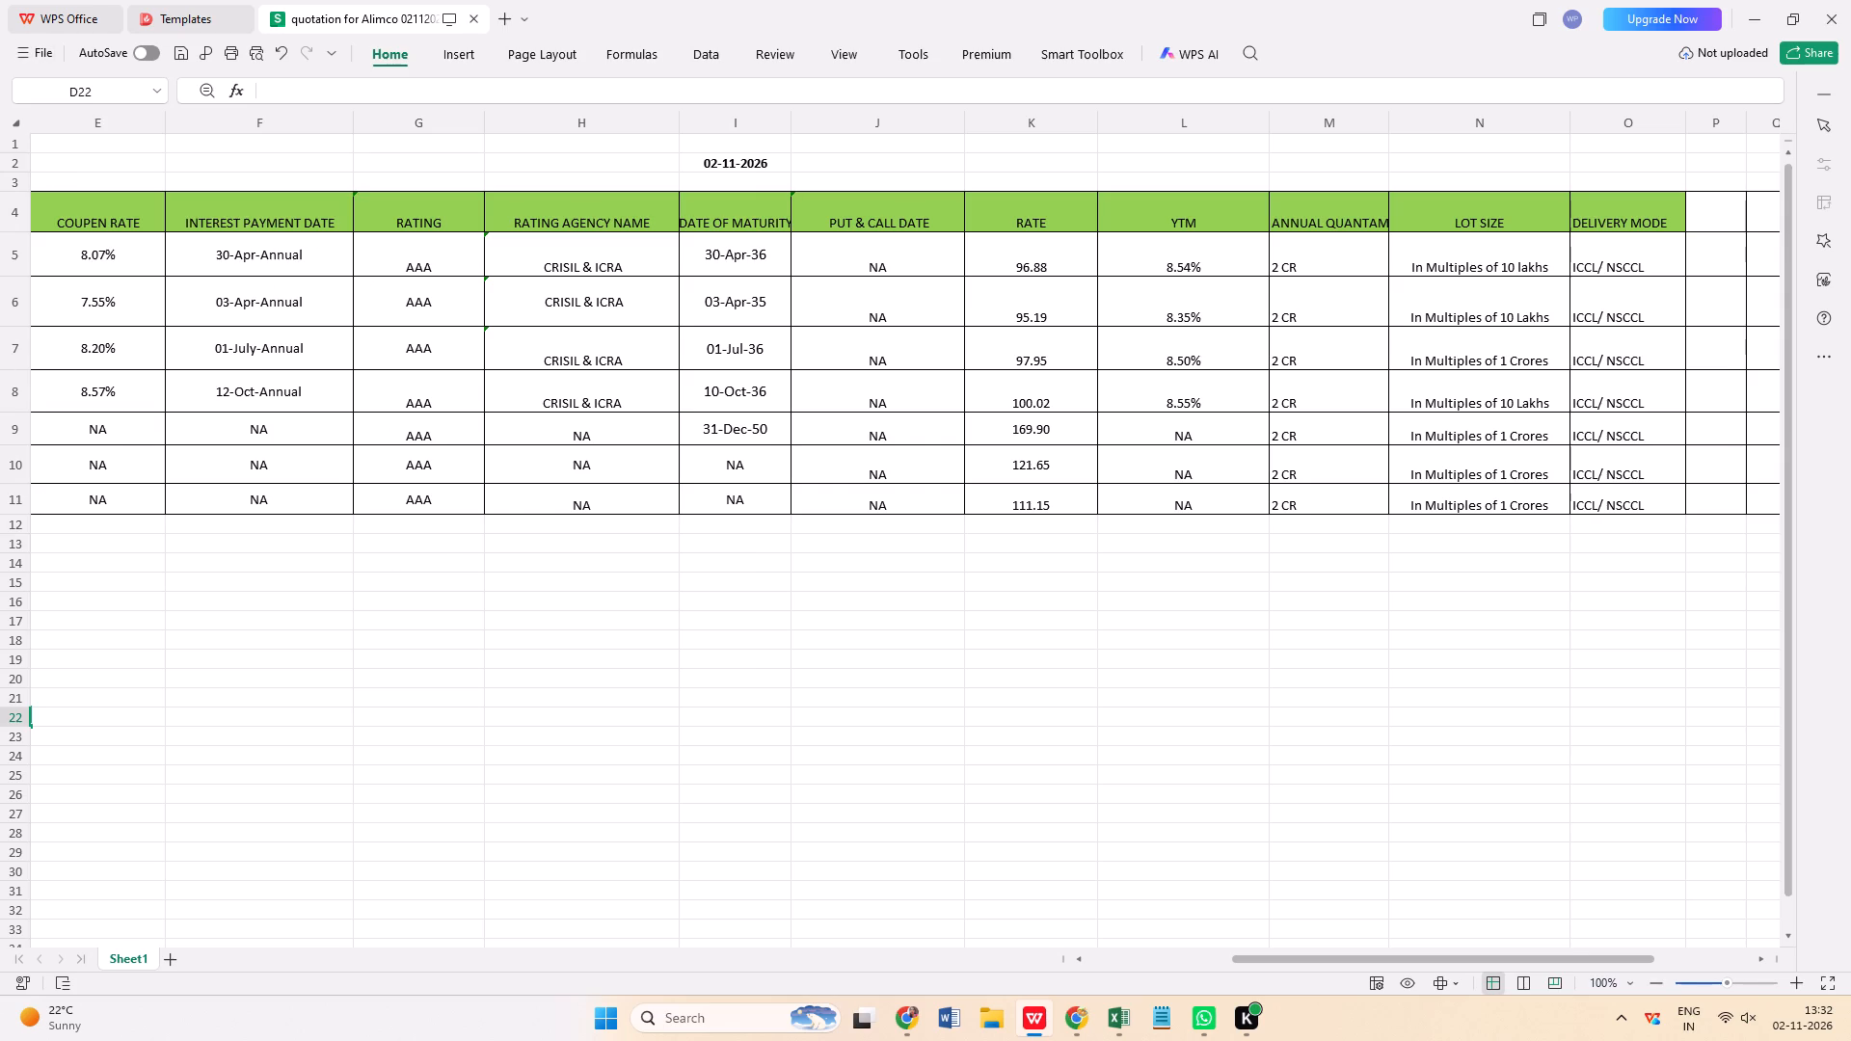
Enlarge the font of the 02-11-2026 date in cell I2 above the quotation table.
{"action": "left_click", "coordinate": [764, 162]}
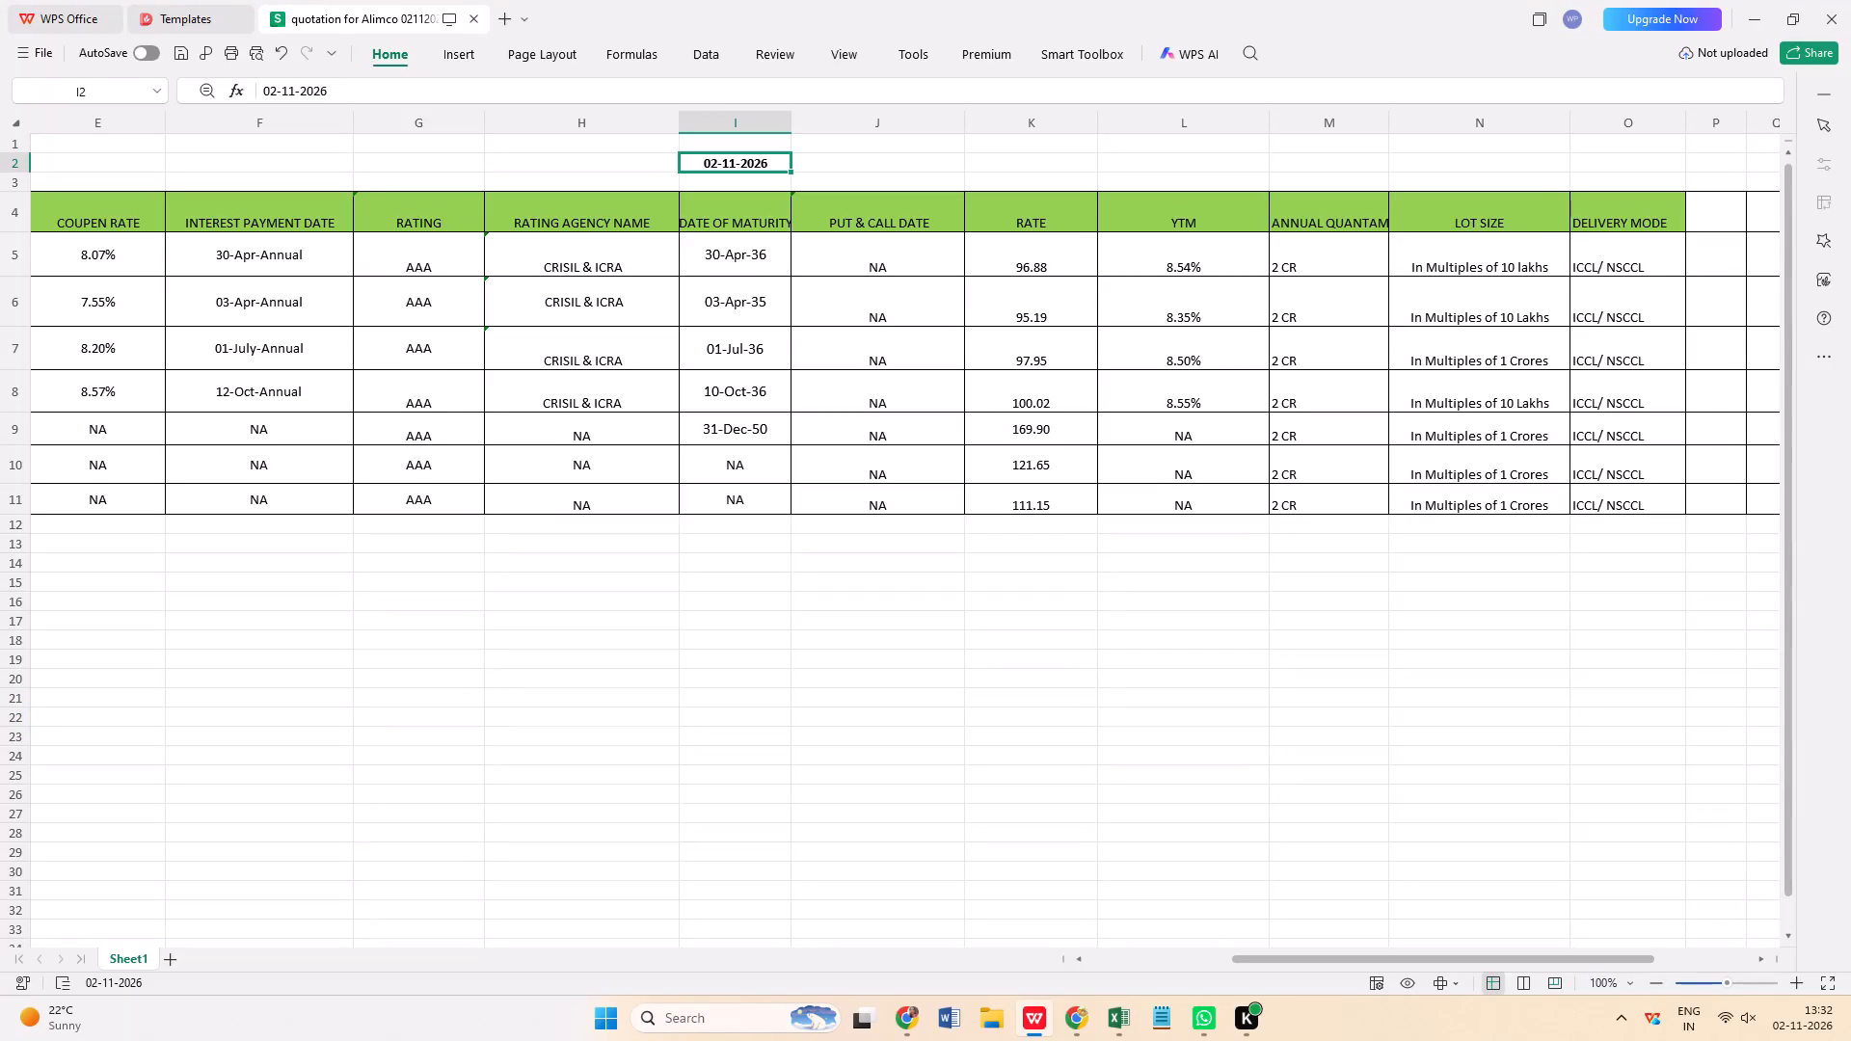
{"action": "left_click", "coordinate": [389, 65]}
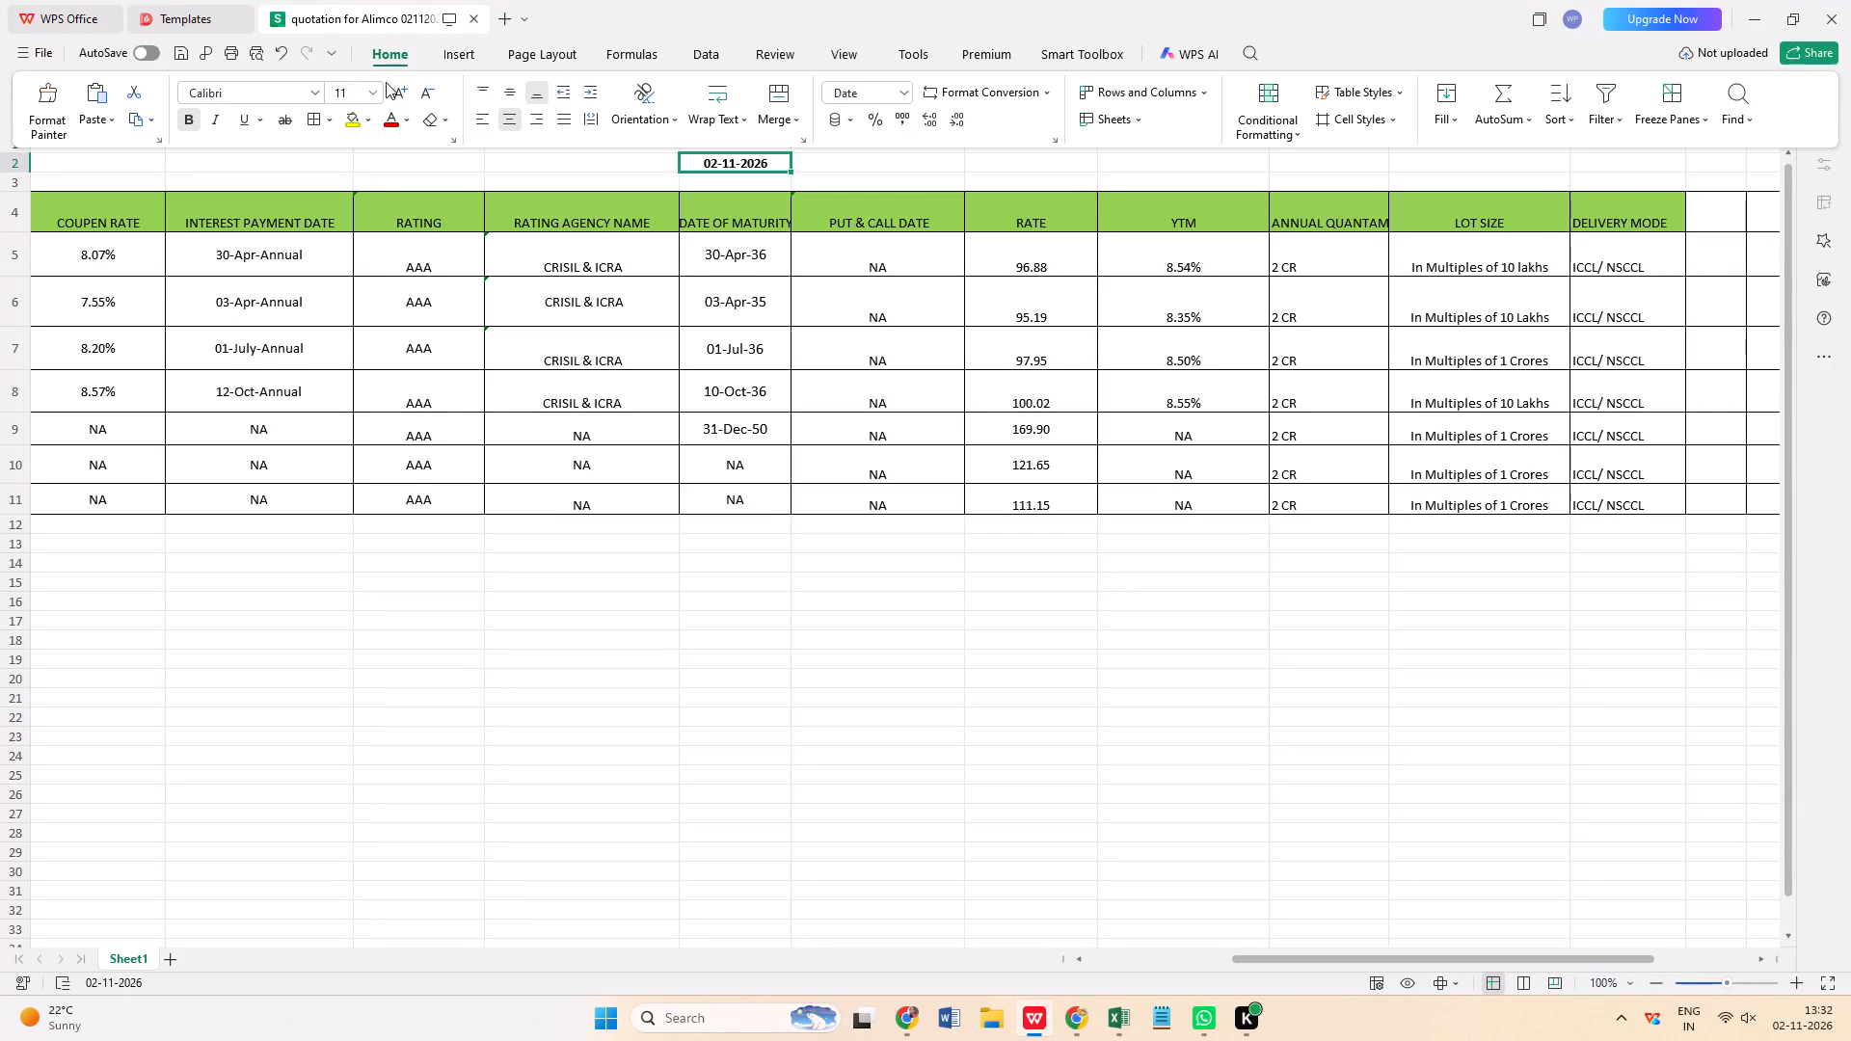
{"action": "left_click", "coordinate": [372, 94]}
{"action": "left_click", "coordinate": [352, 270]}
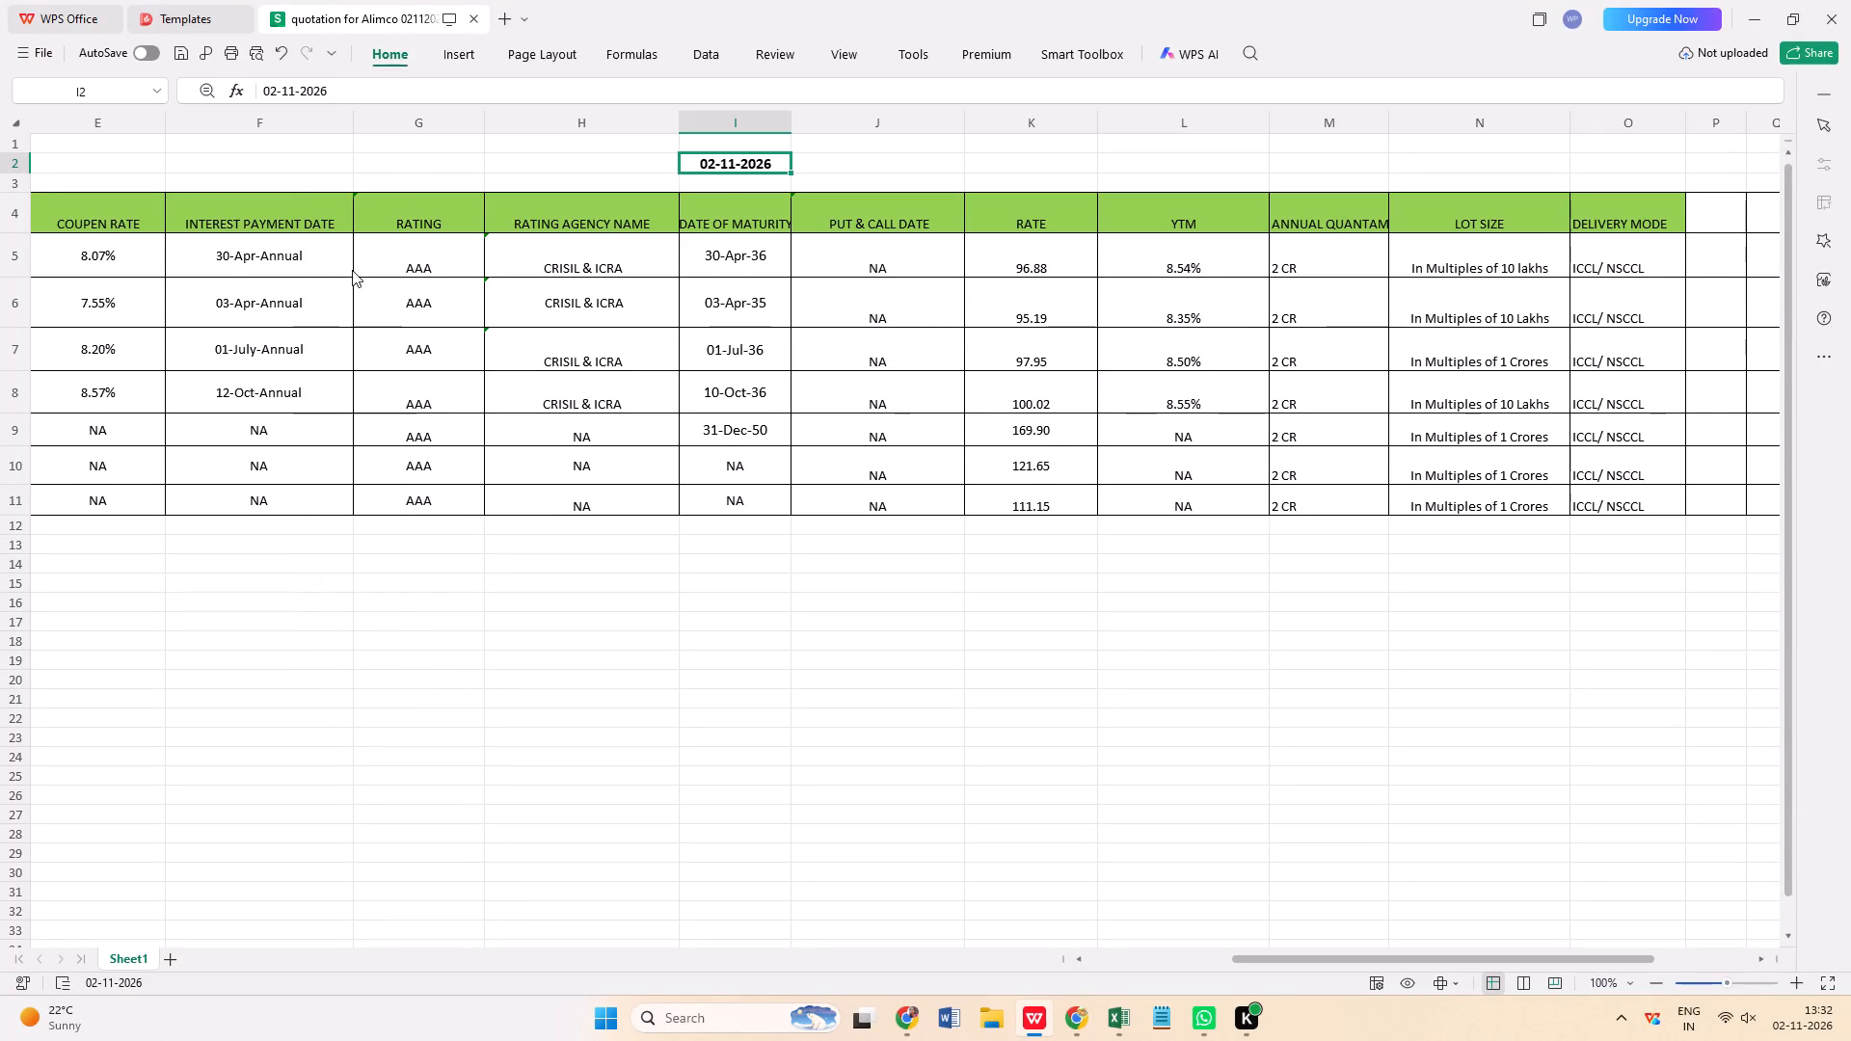
{"action": "left_click", "coordinate": [982, 654]}
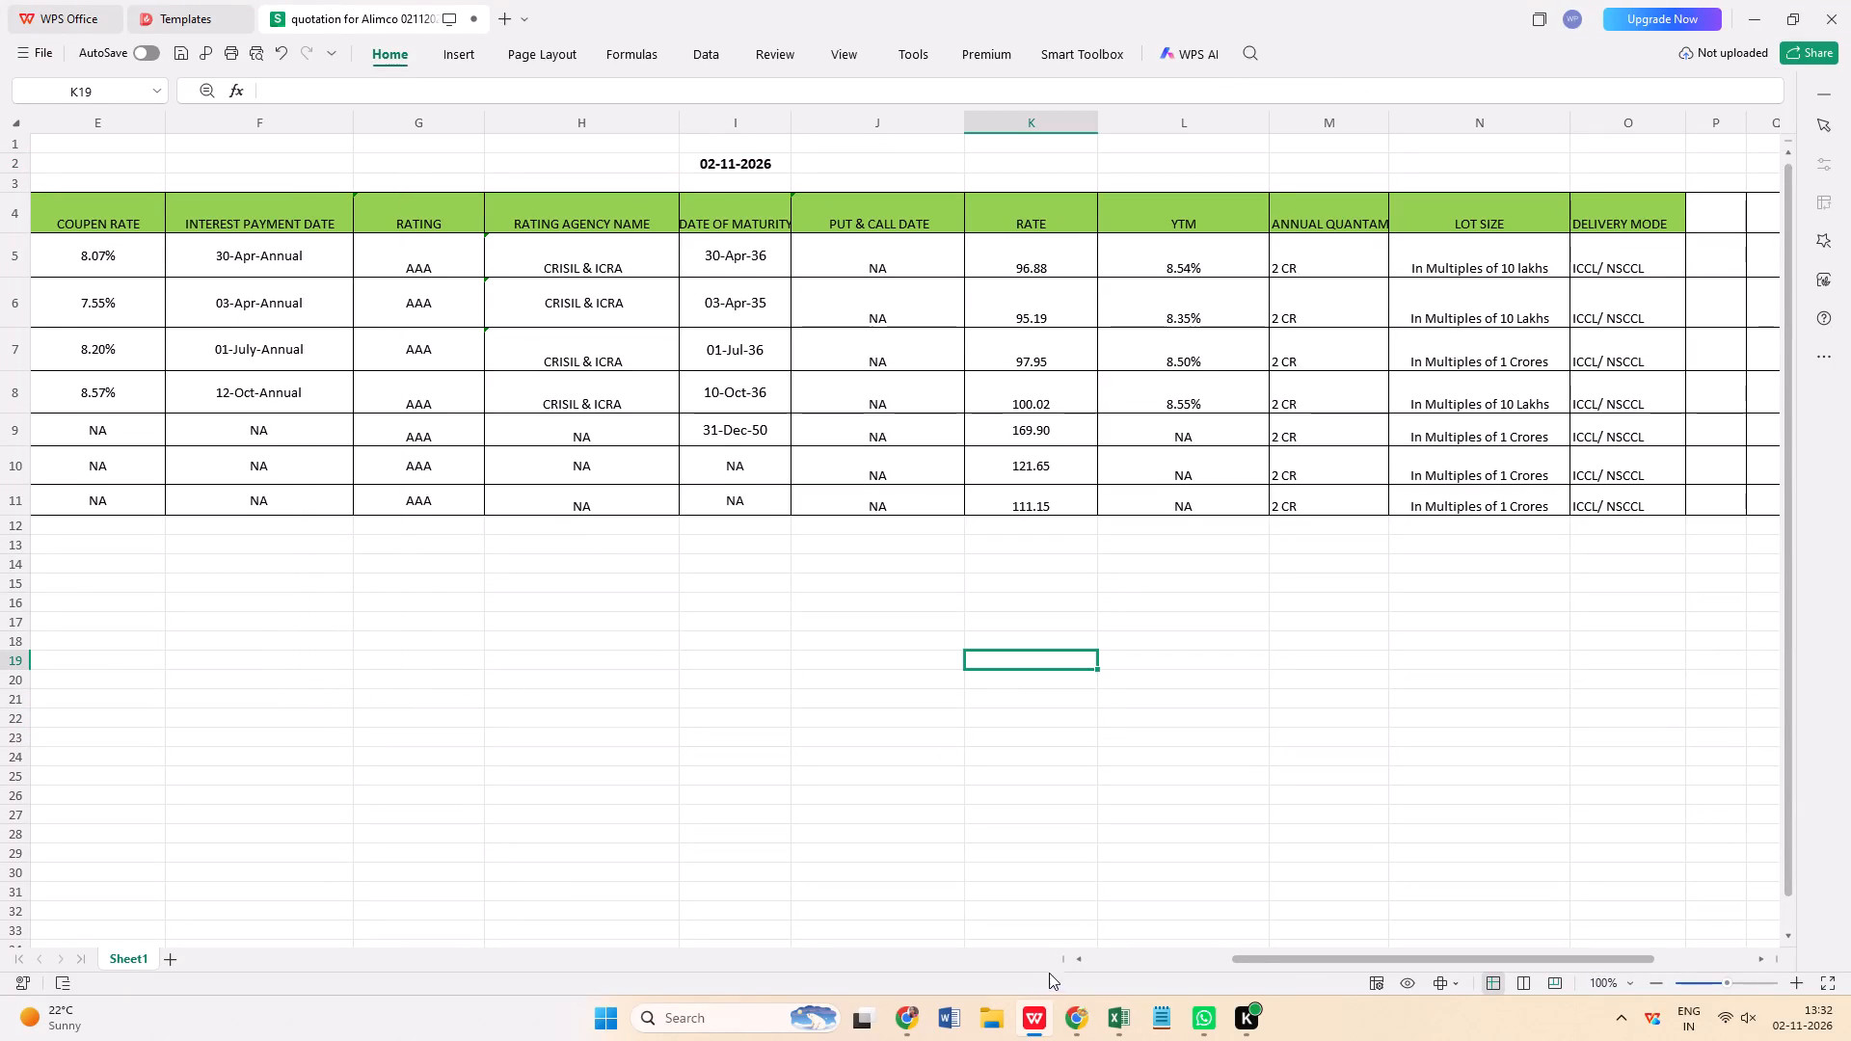
Save the Alimco quotation workbook and close WPS Office, going back to the Nuvama offers e-mail in Gmail.
{"action": "left_click_drag", "start_coordinate": [1269, 957], "coordinate": [1064, 949]}
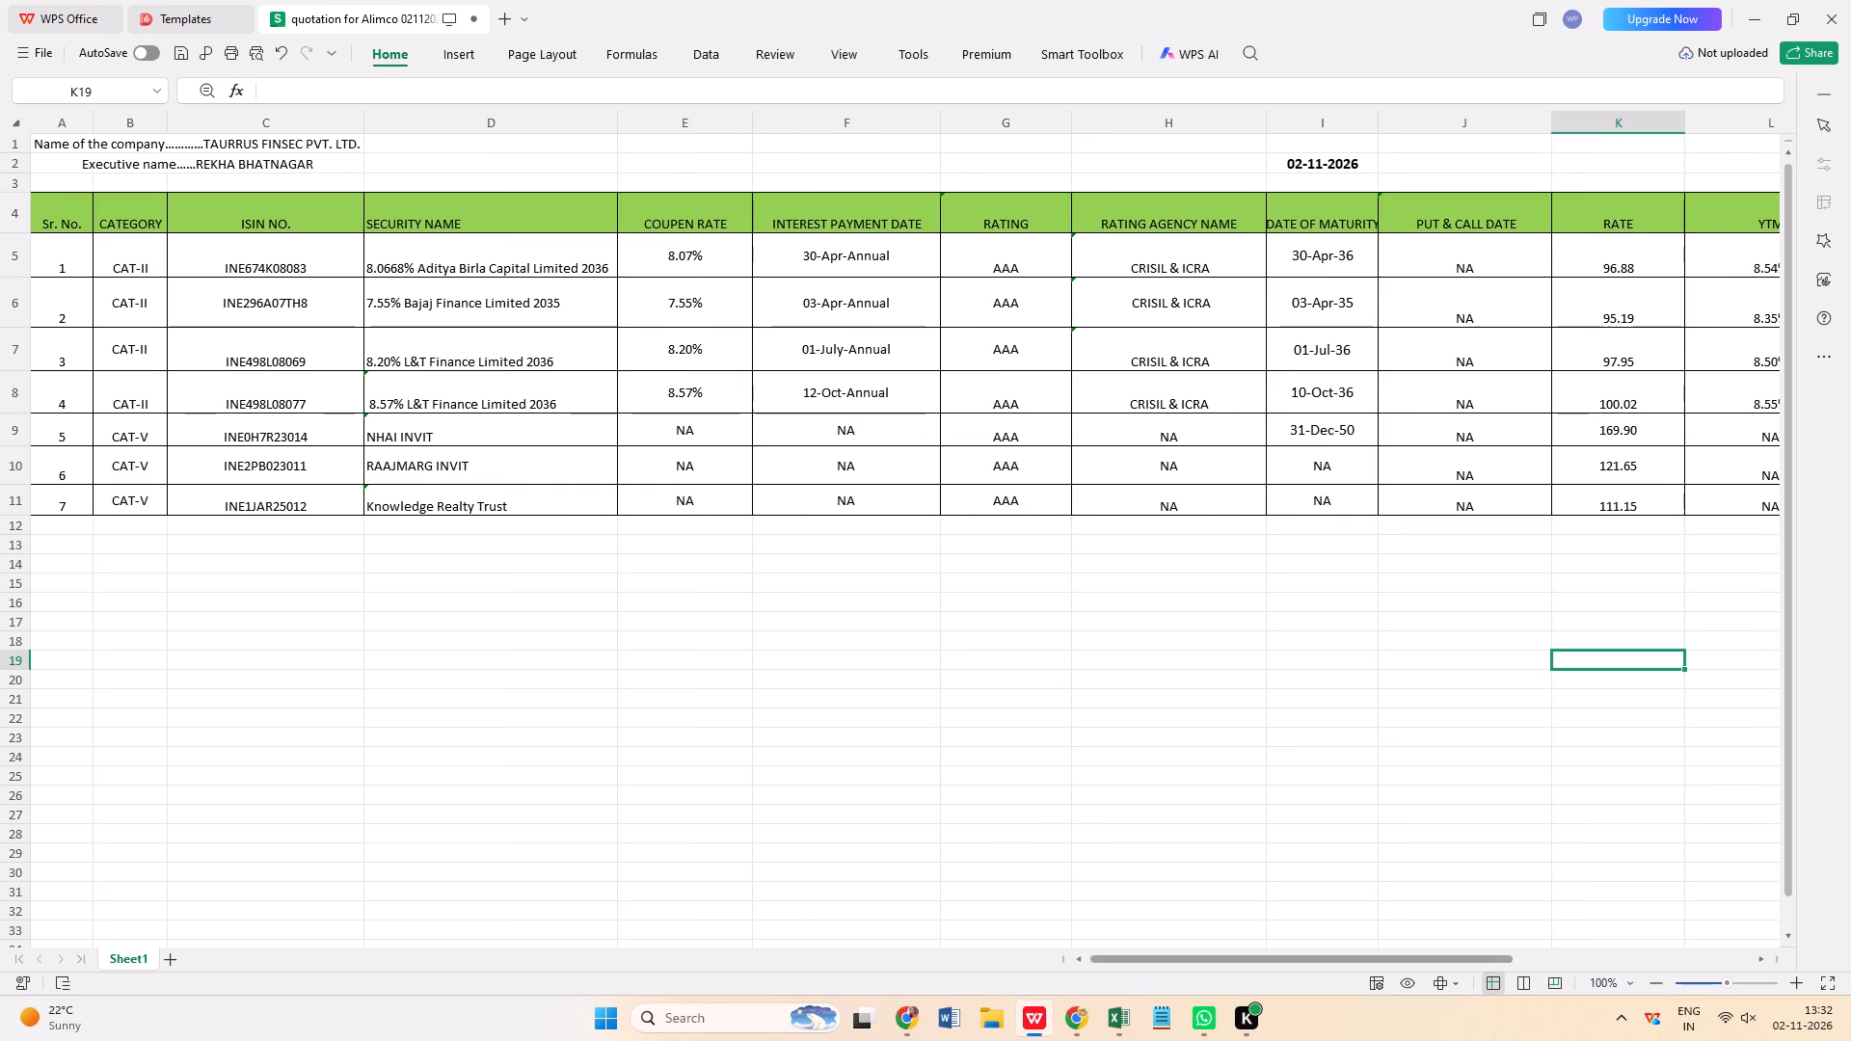
{"action": "left_click", "coordinate": [42, 52]}
{"action": "left_click", "coordinate": [49, 177]}
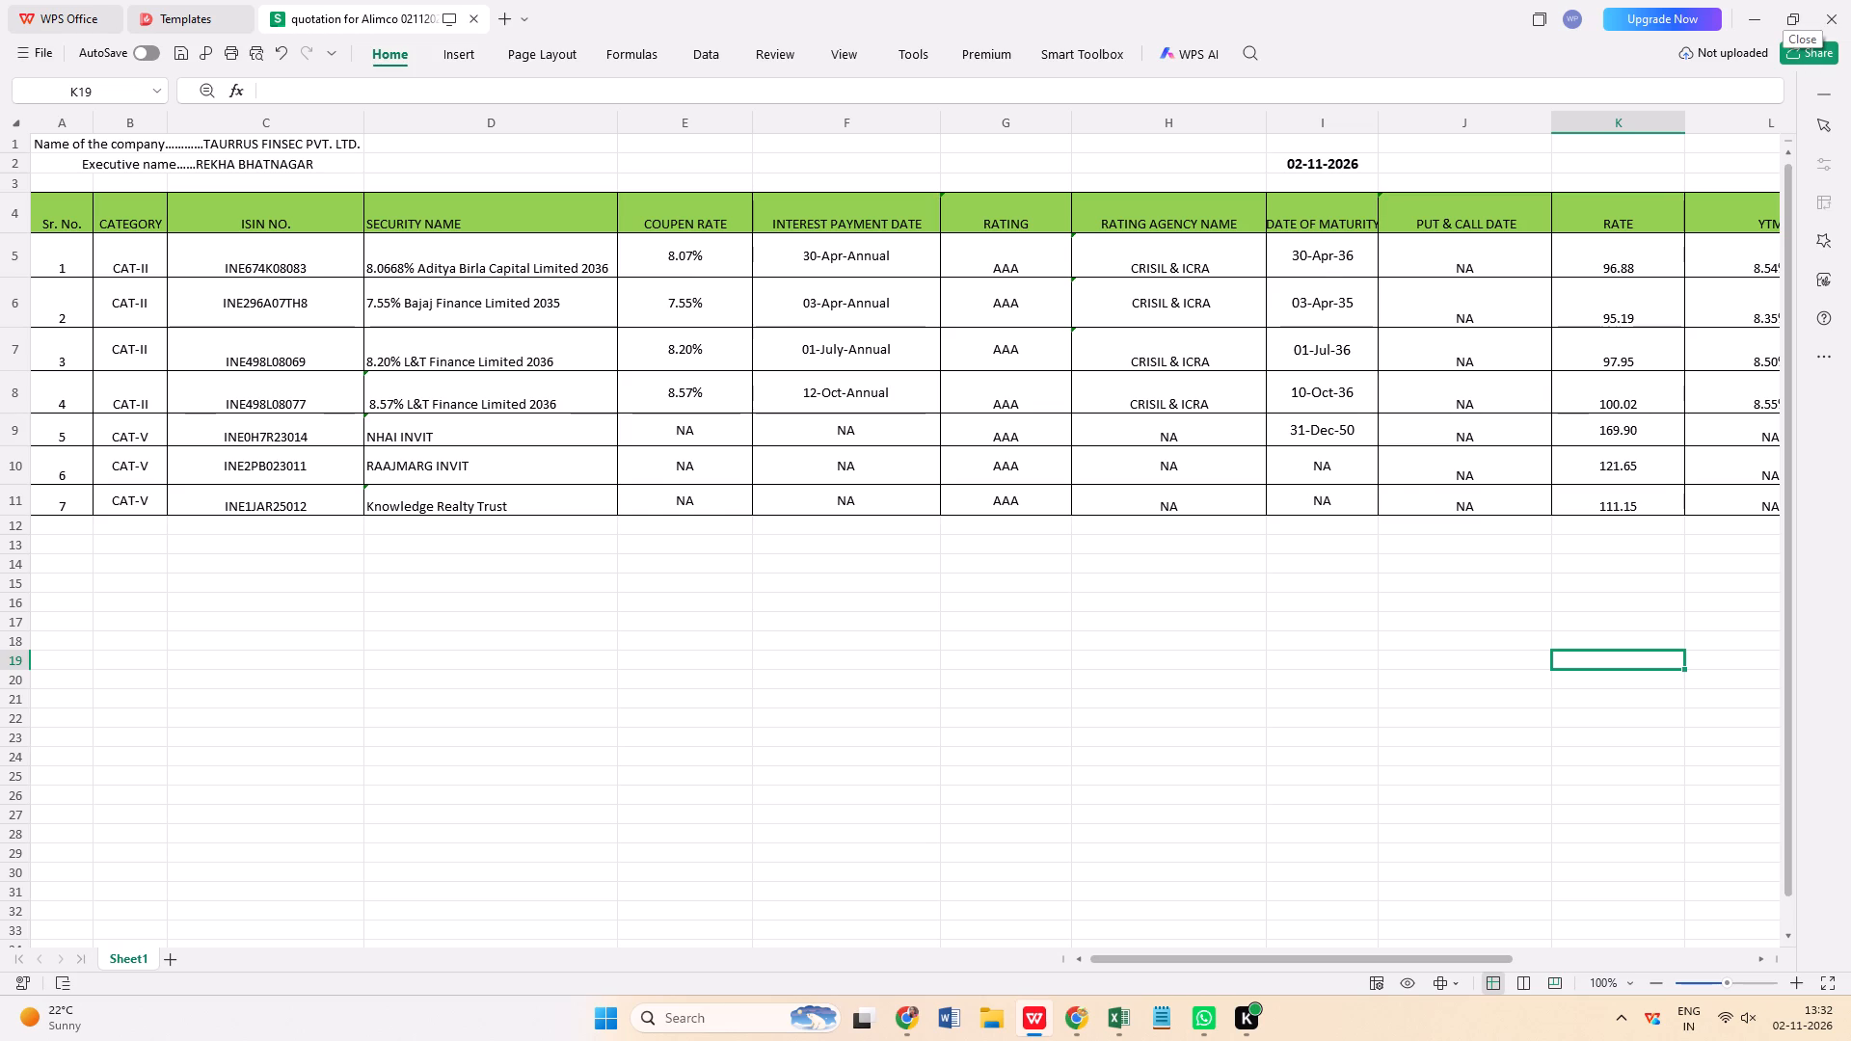
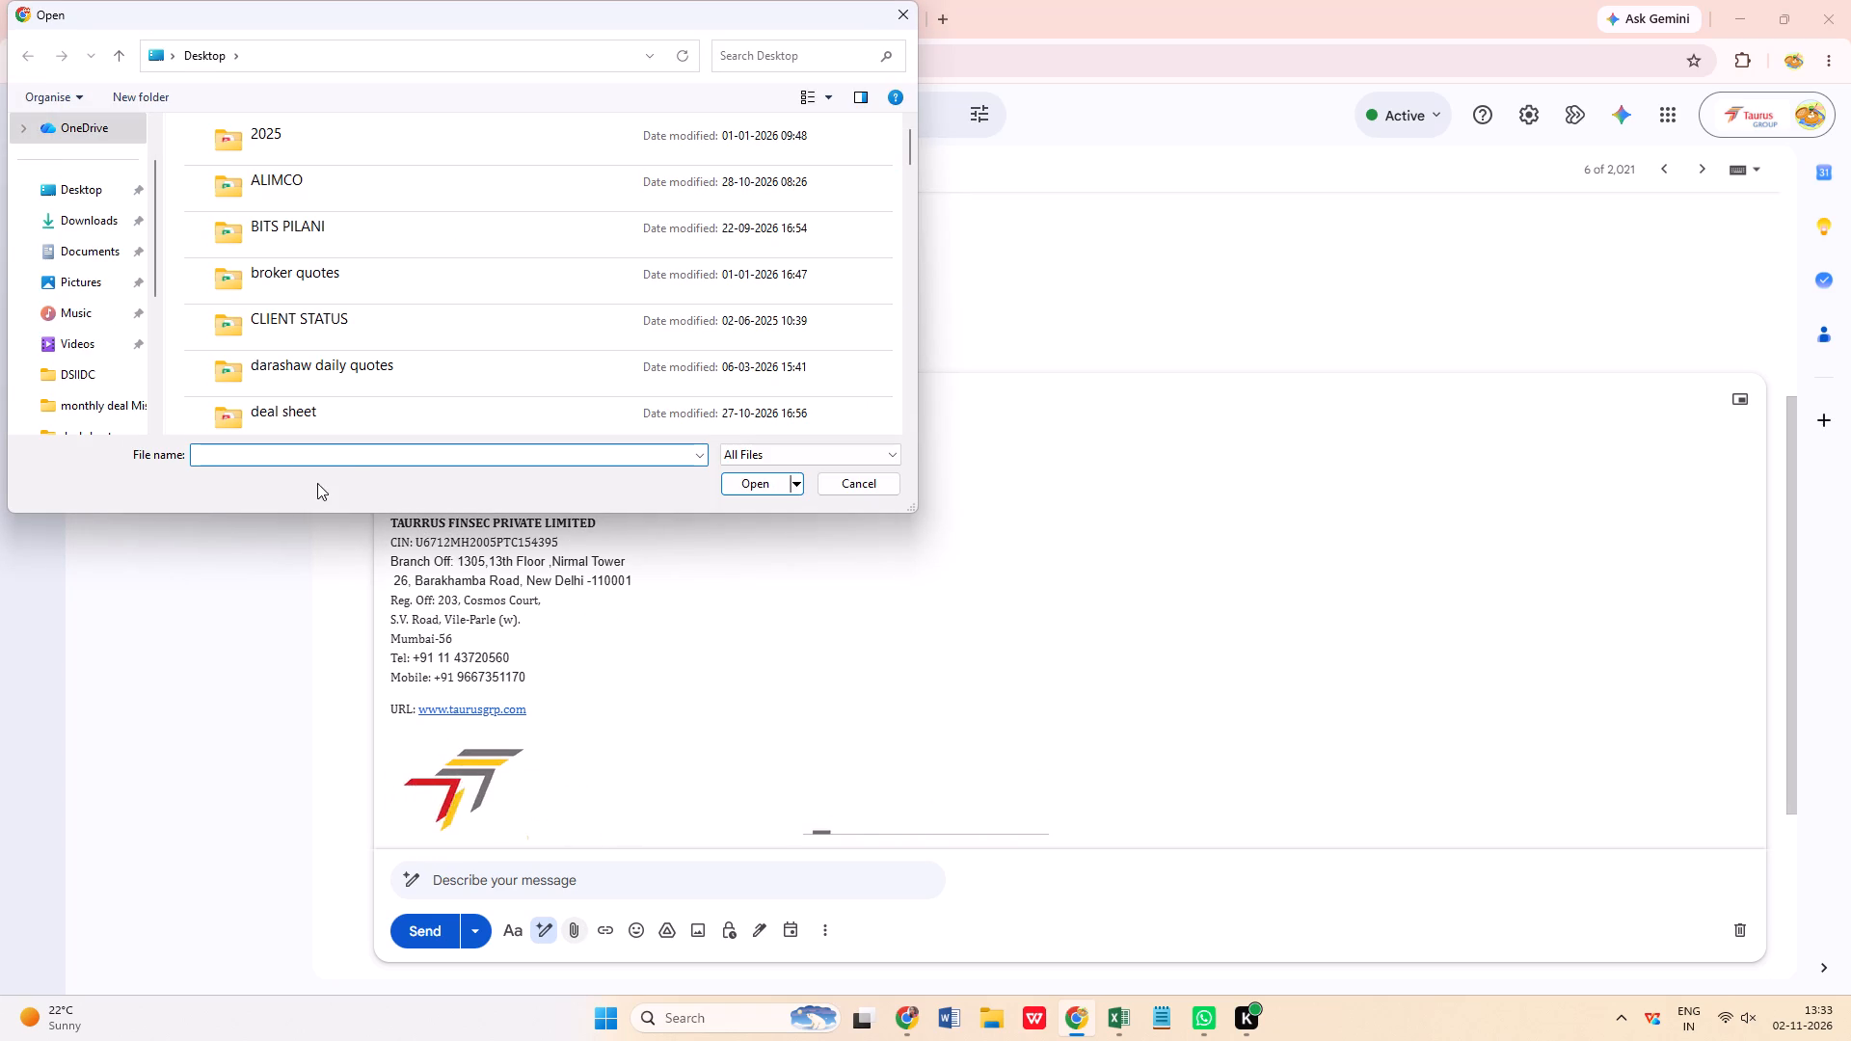
{"action": "left_click", "coordinate": [340, 456]}
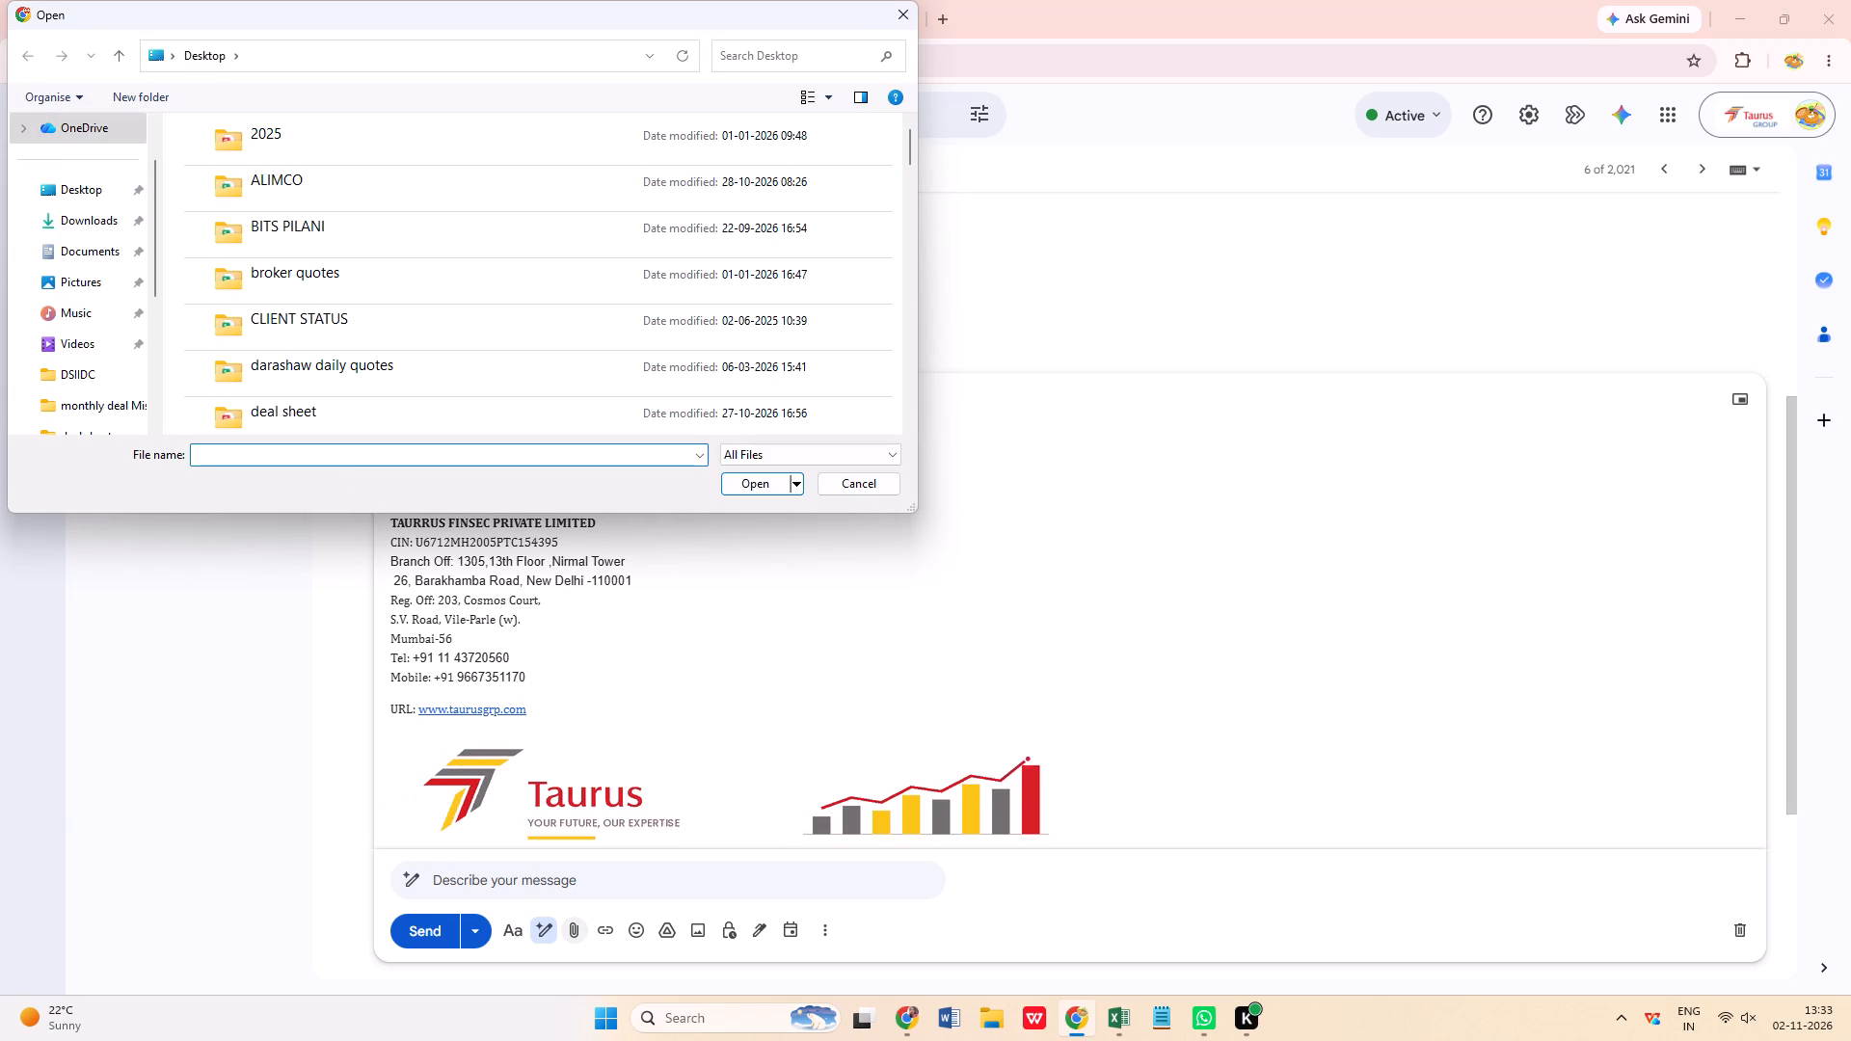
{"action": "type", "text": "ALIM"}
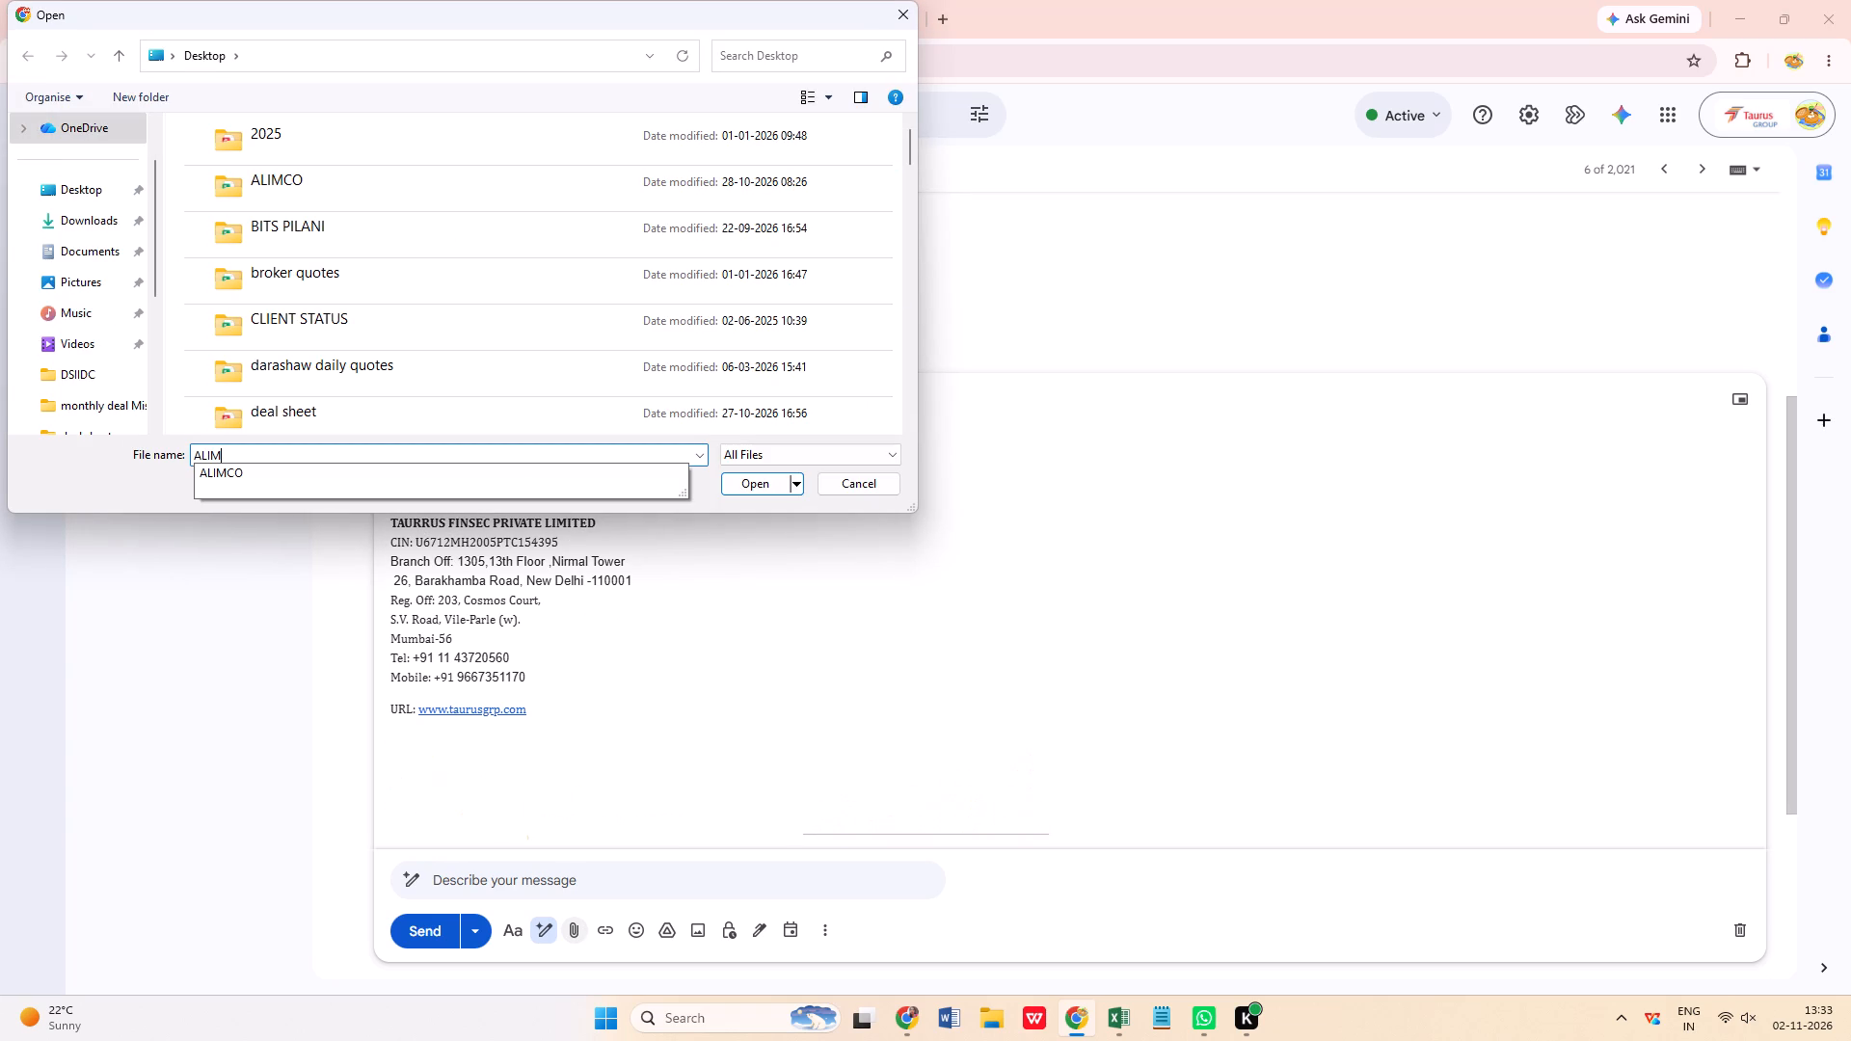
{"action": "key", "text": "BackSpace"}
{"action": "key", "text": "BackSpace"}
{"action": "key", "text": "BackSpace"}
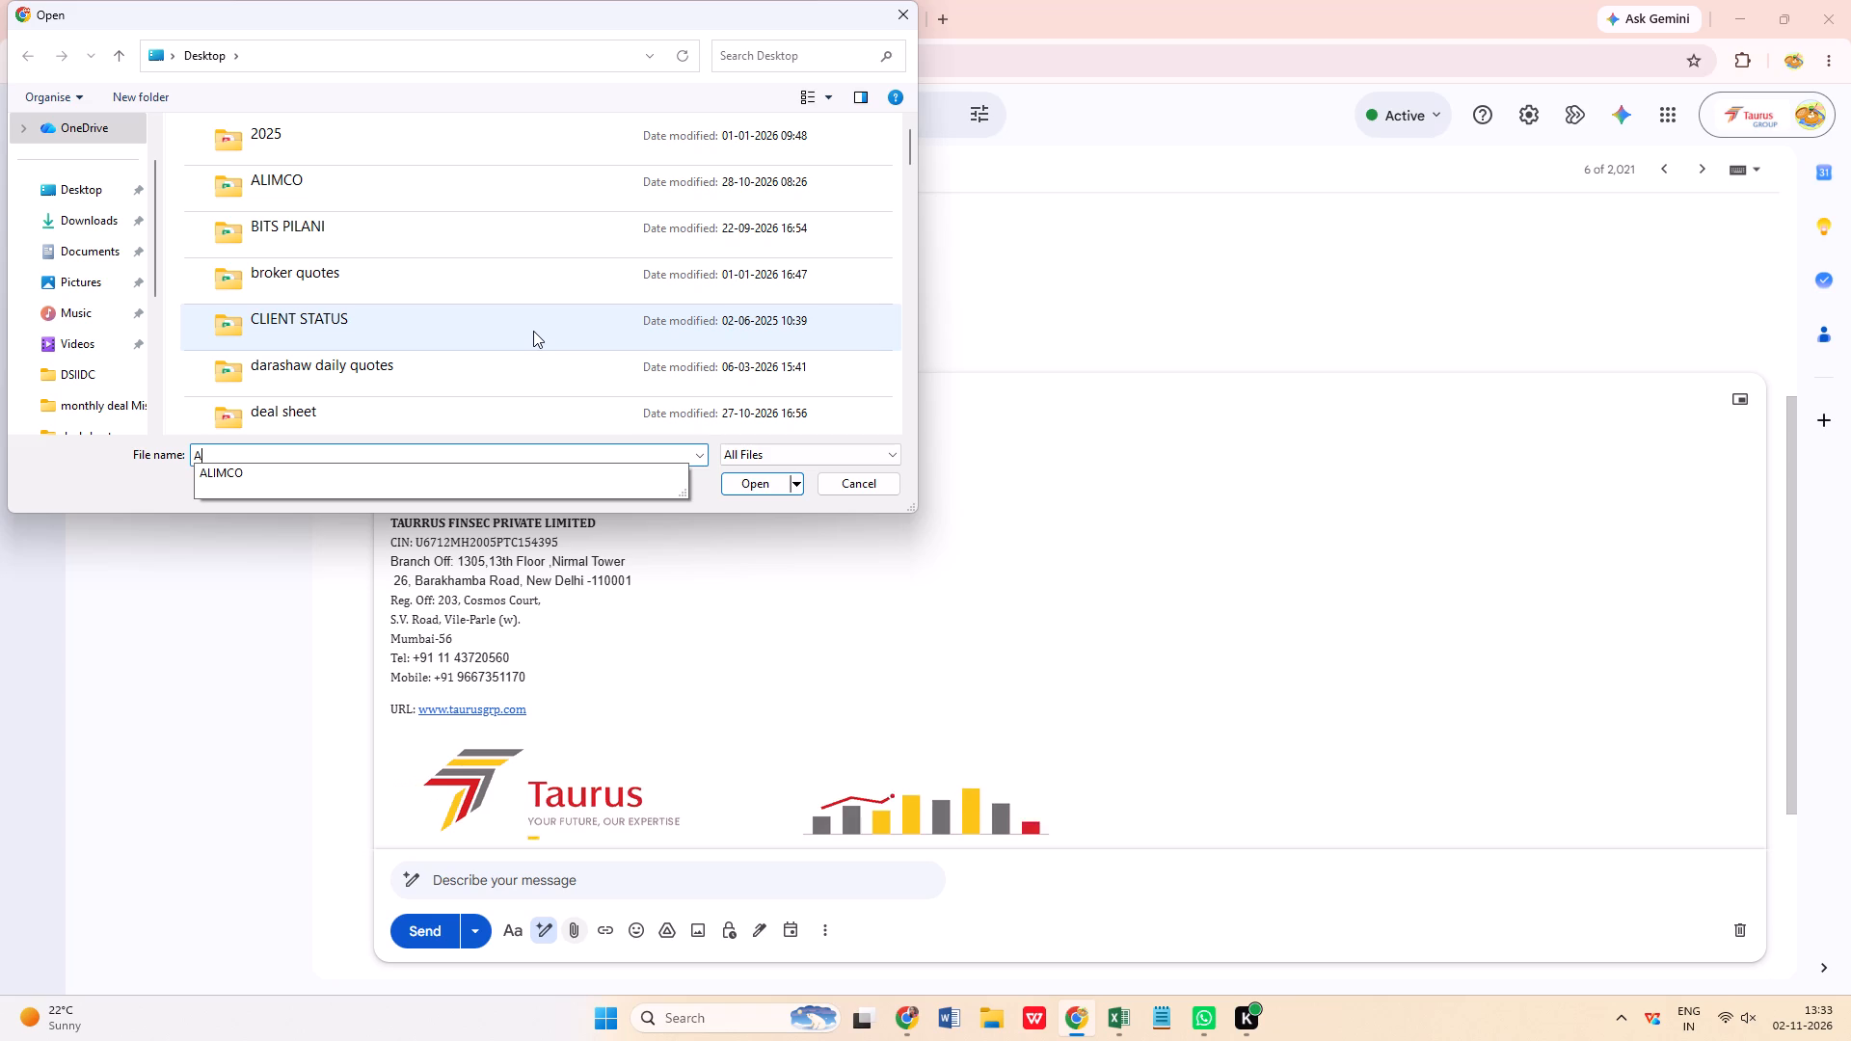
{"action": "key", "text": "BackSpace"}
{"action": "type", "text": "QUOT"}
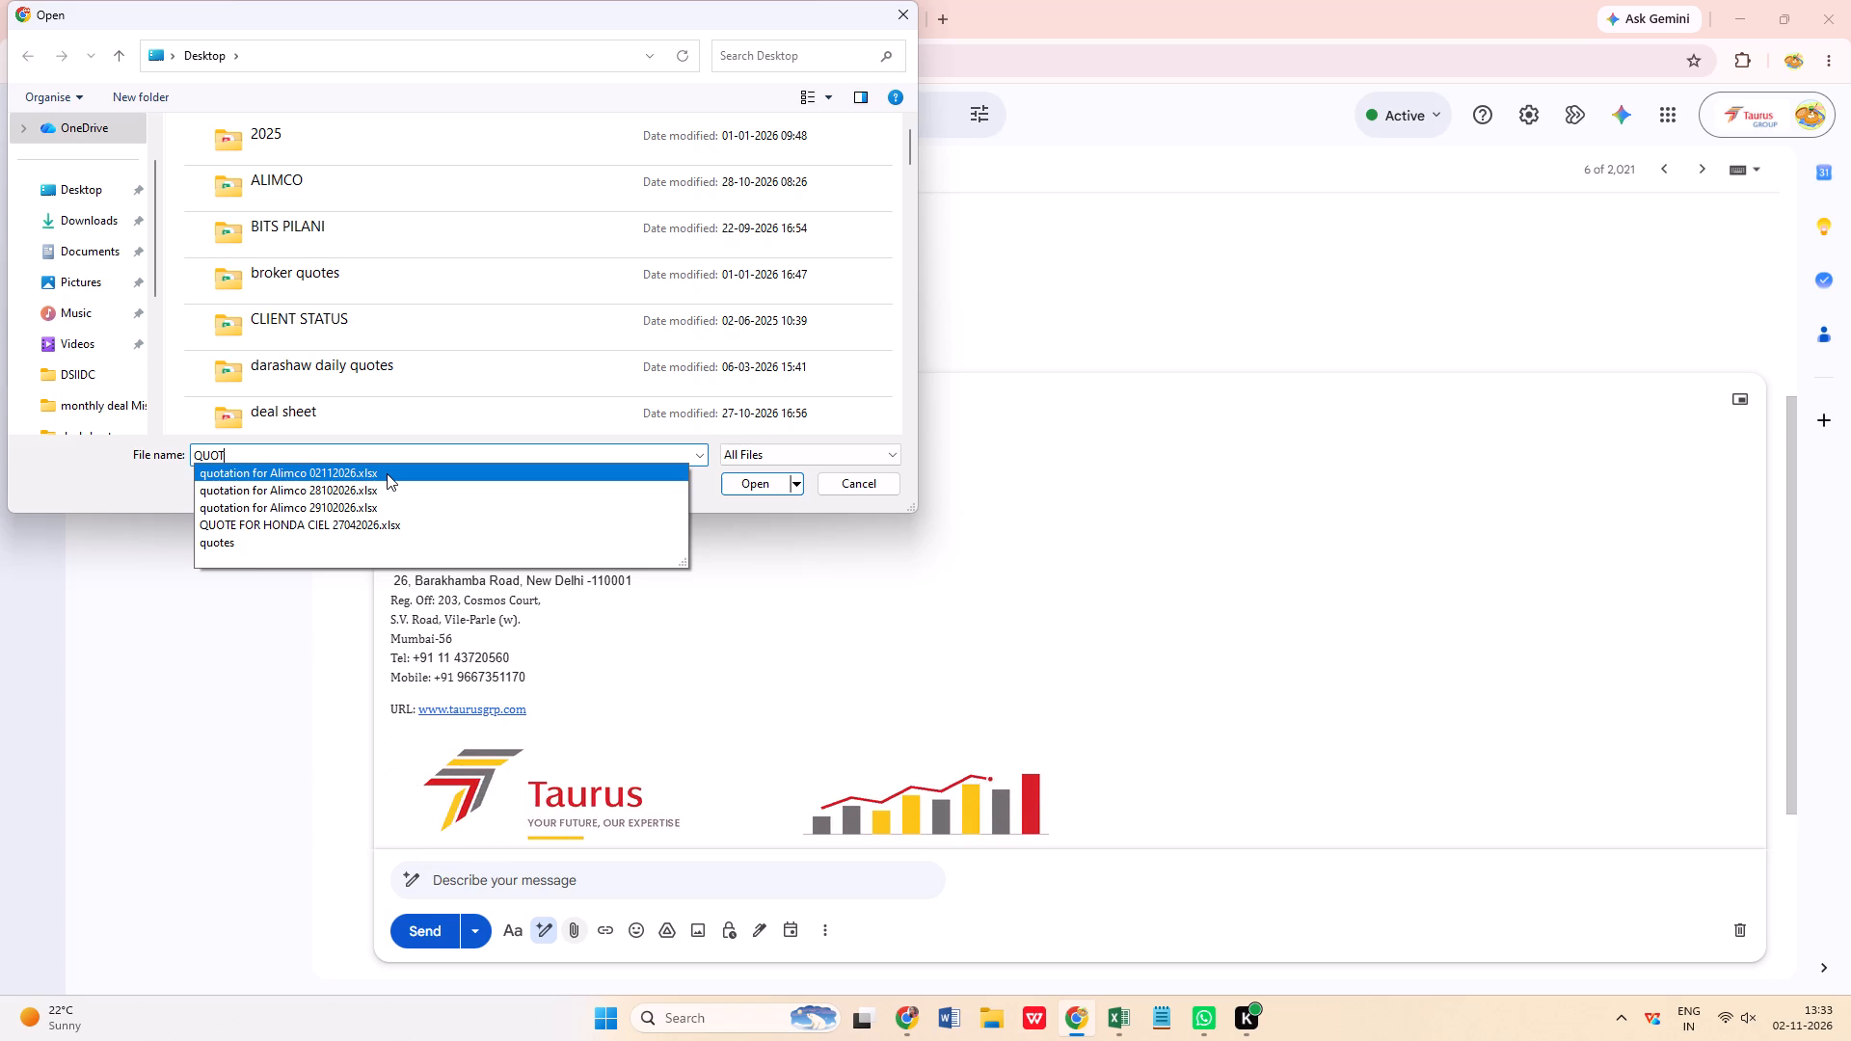
{"action": "double_click", "coordinate": [387, 473]}
{"action": "left_click", "coordinate": [762, 488]}
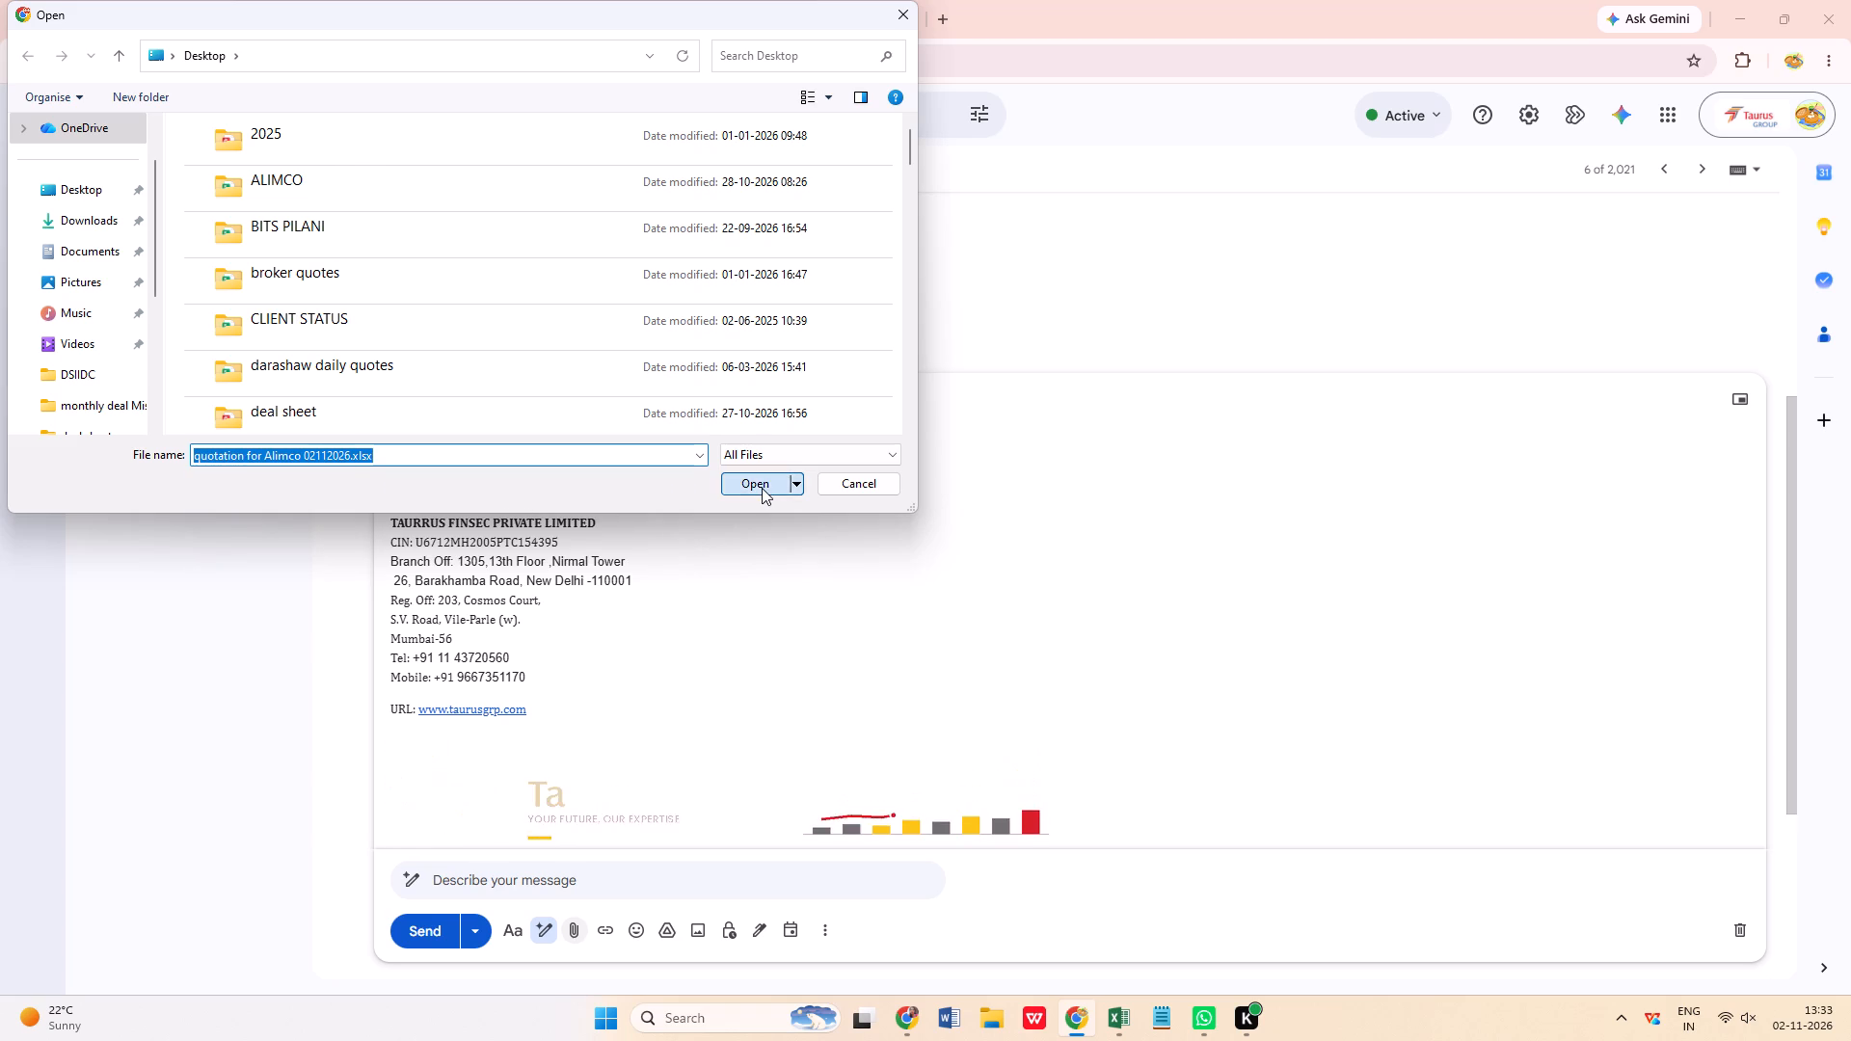
{"action": "scroll", "coordinate": [587, 525], "scroll_direction": "up", "scroll_amount": 3}
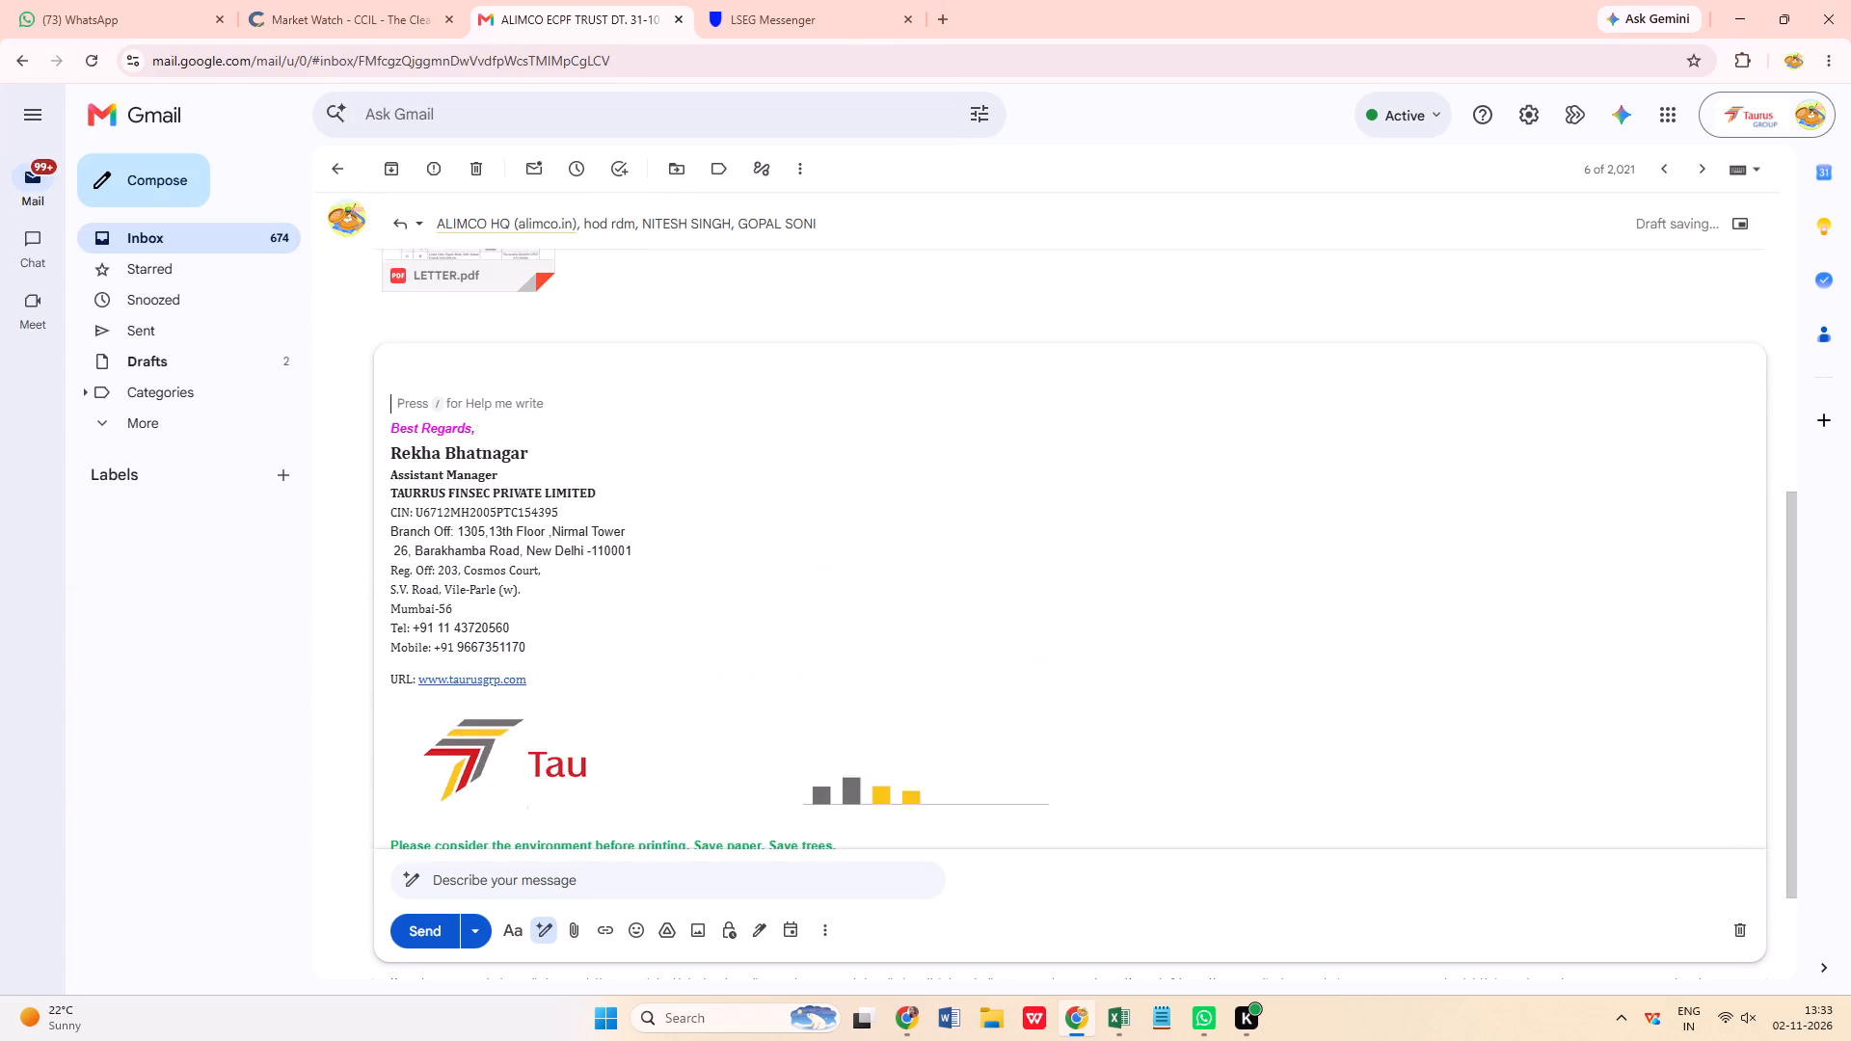
{"action": "scroll", "coordinate": [587, 525], "scroll_direction": "up", "scroll_amount": 1}
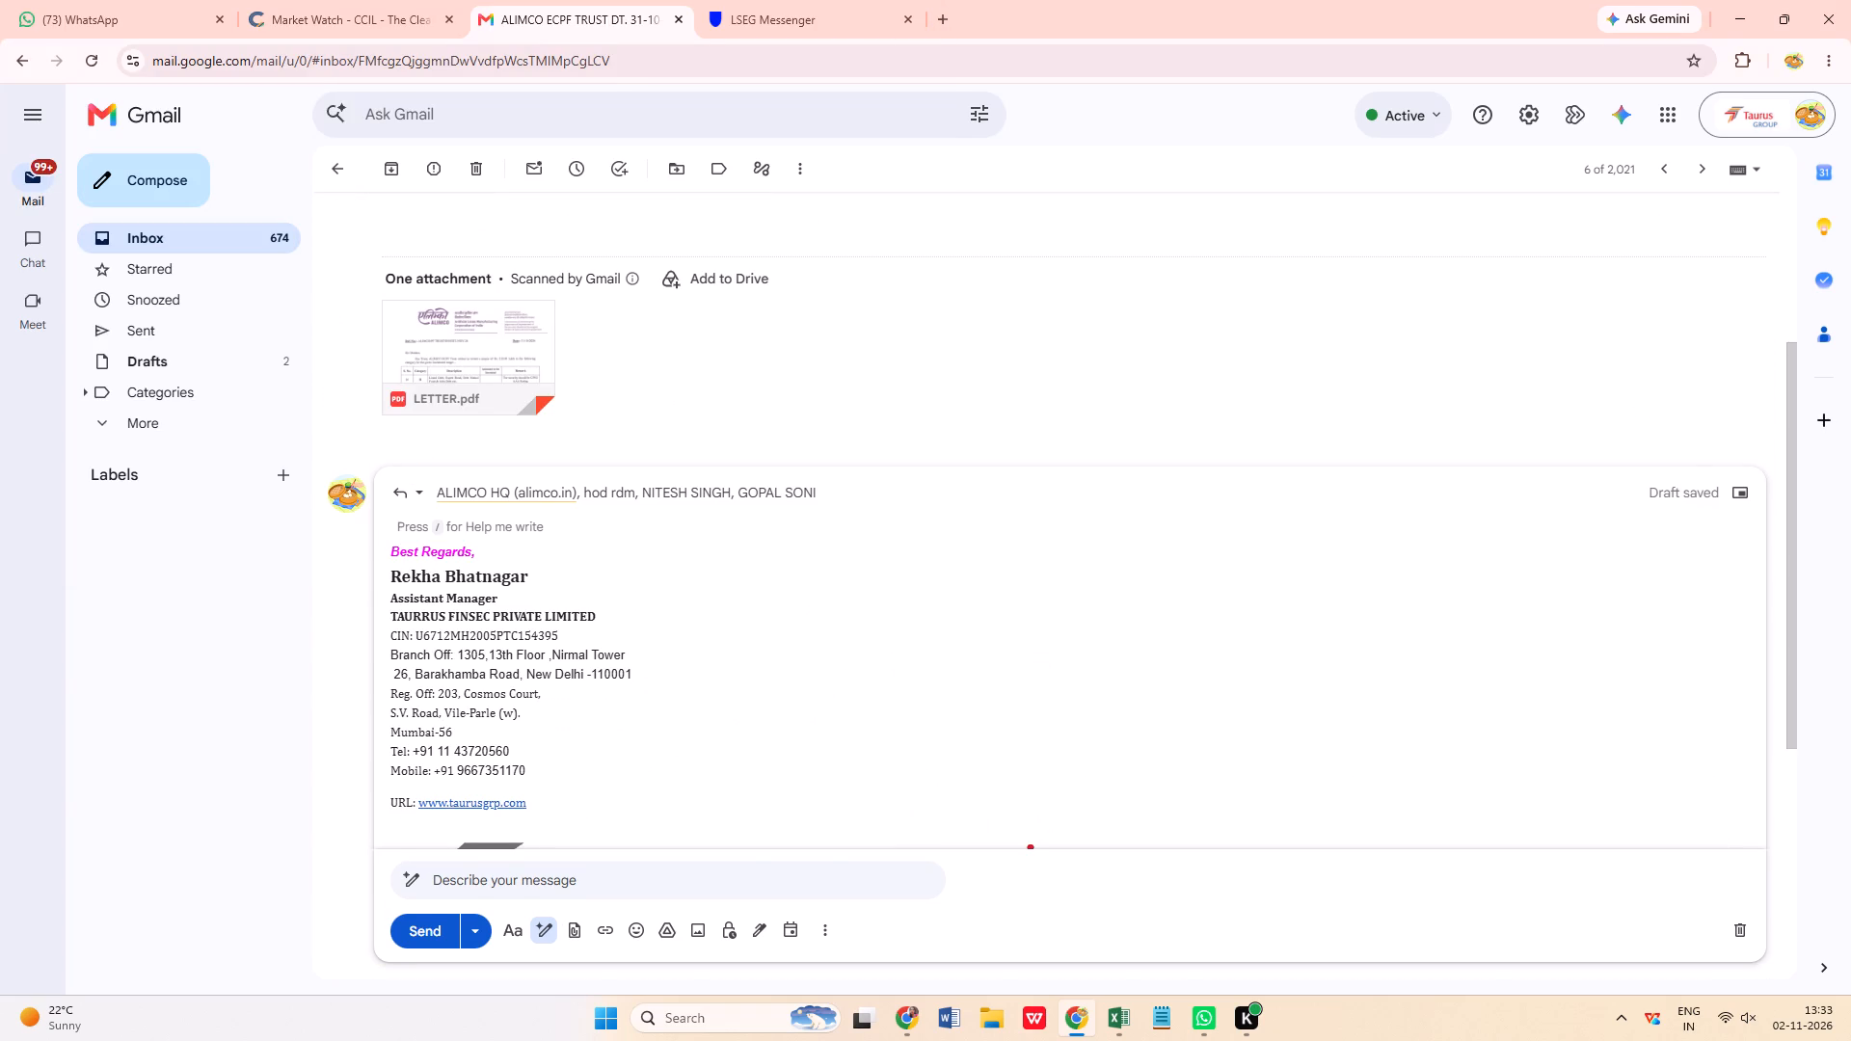
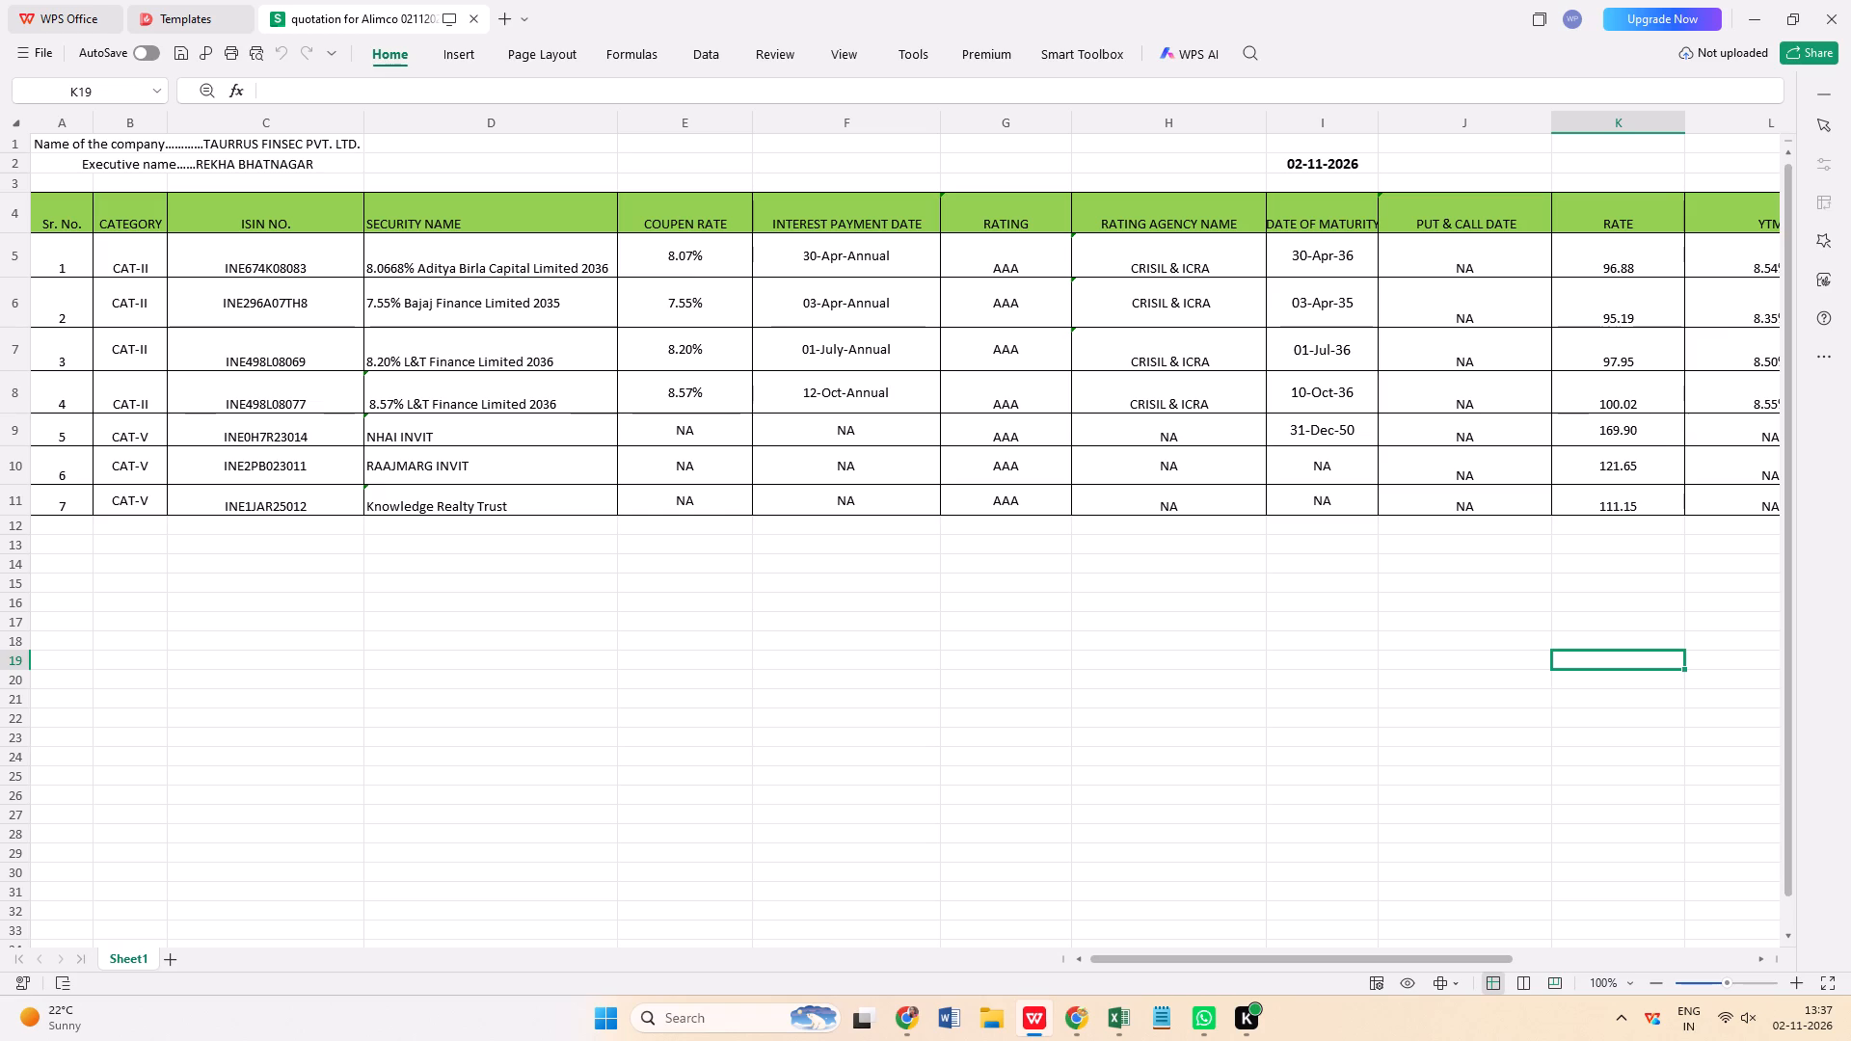
{"action": "scroll", "coordinate": [1154, 580], "scroll_direction": "up", "scroll_amount": 2}
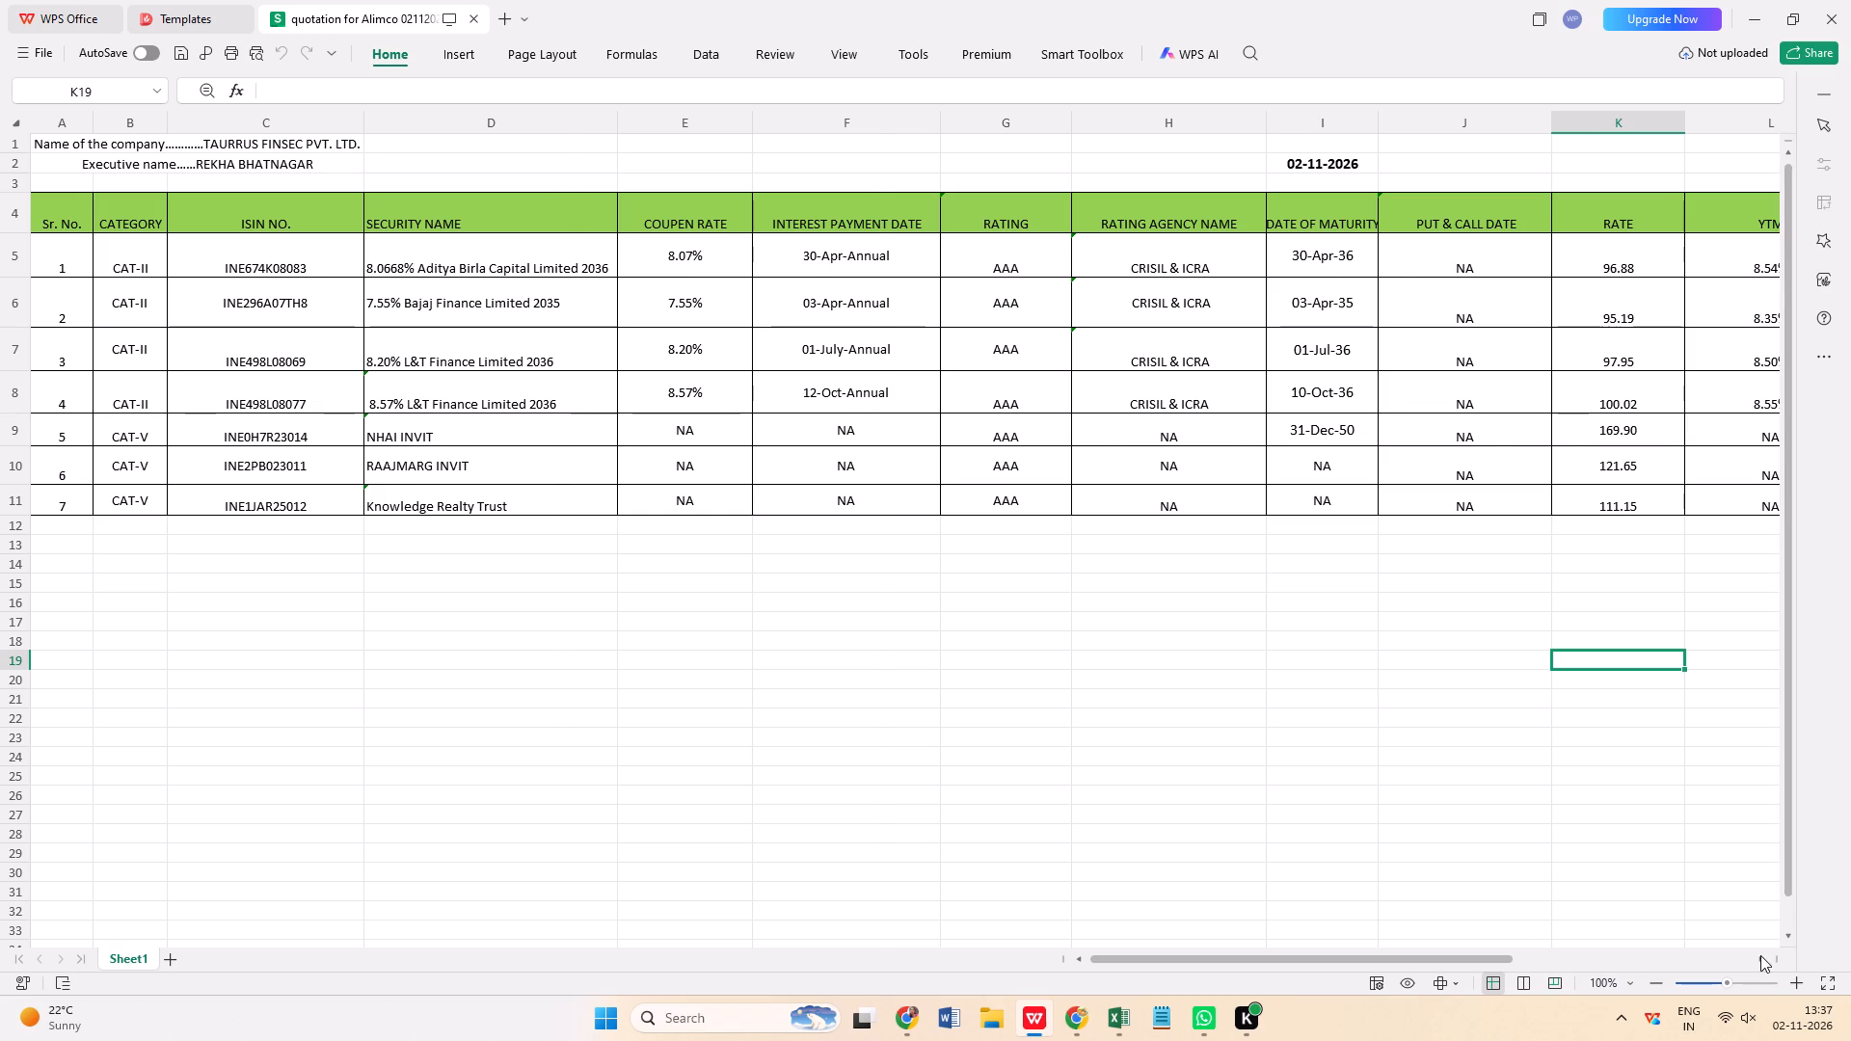
{"action": "triple_click", "coordinate": [1760, 955]}
{"action": "left_click", "coordinate": [1760, 955]}
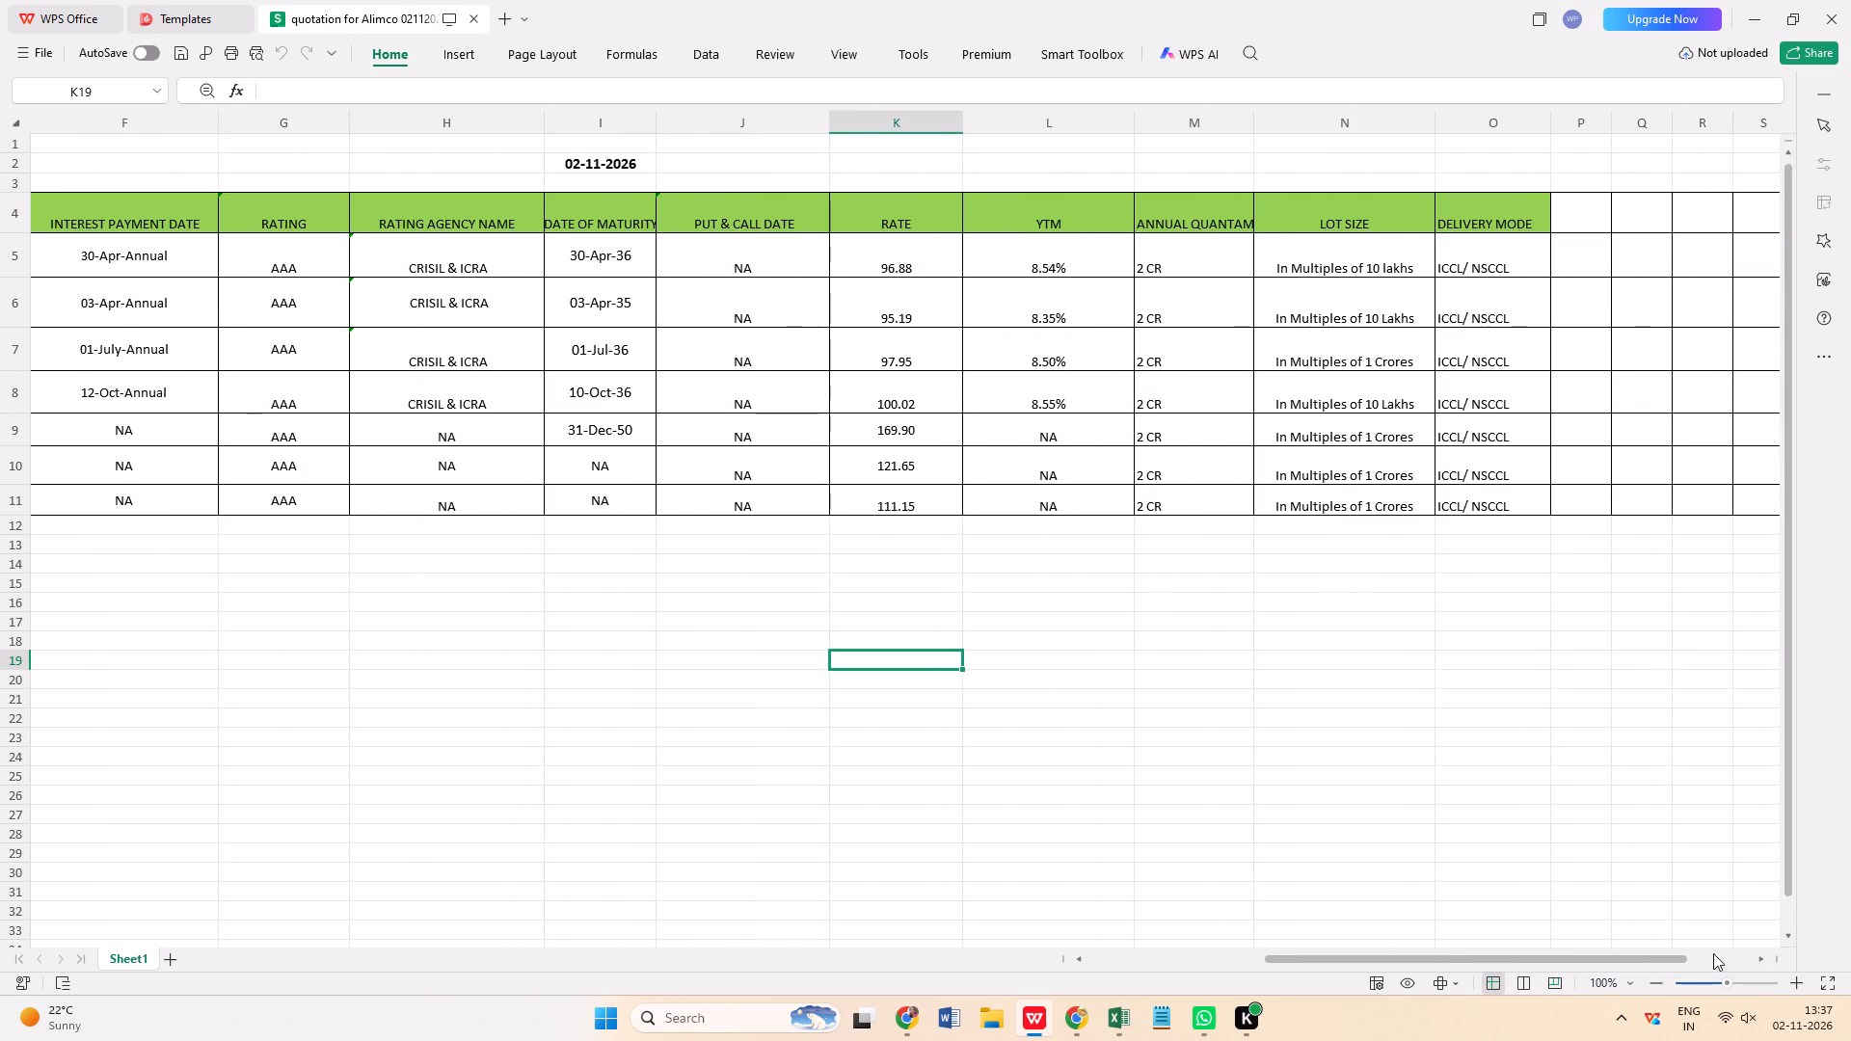
{"action": "left_click", "coordinate": [1823, 23]}
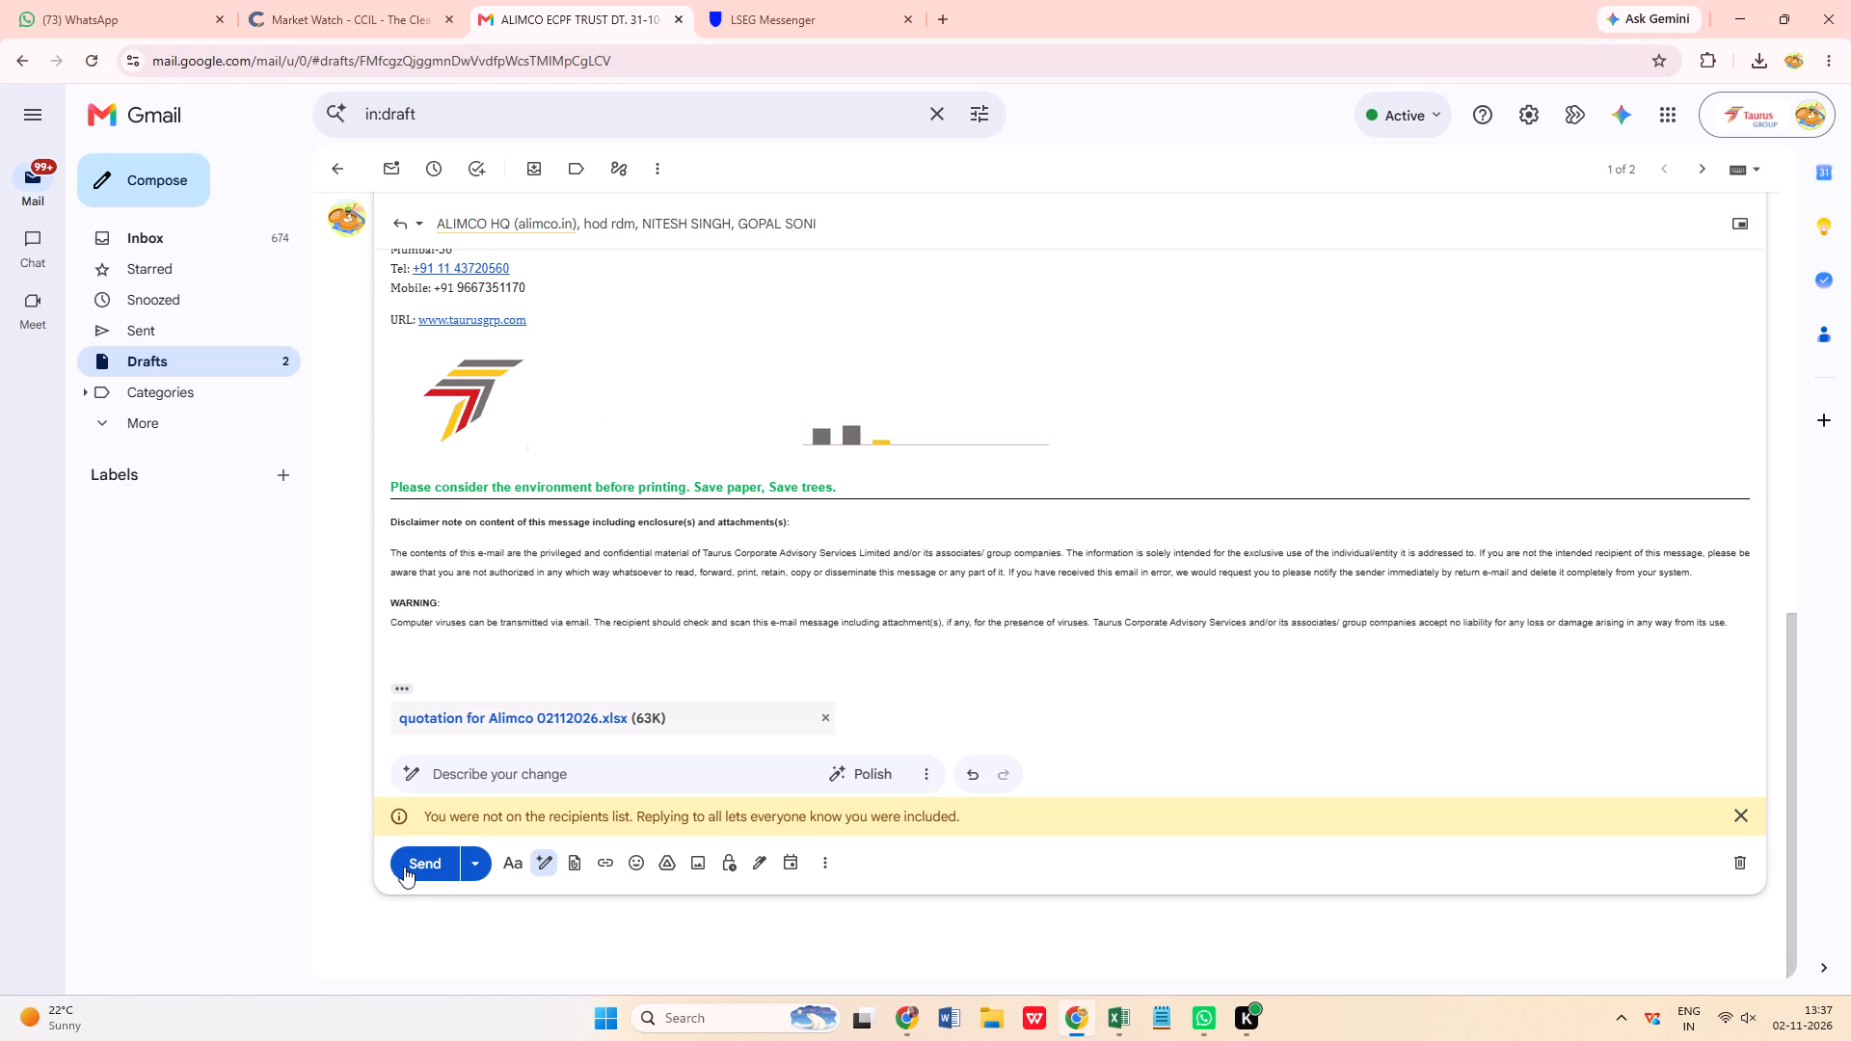
{"action": "scroll", "coordinate": [572, 554], "scroll_direction": "up", "scroll_amount": 3}
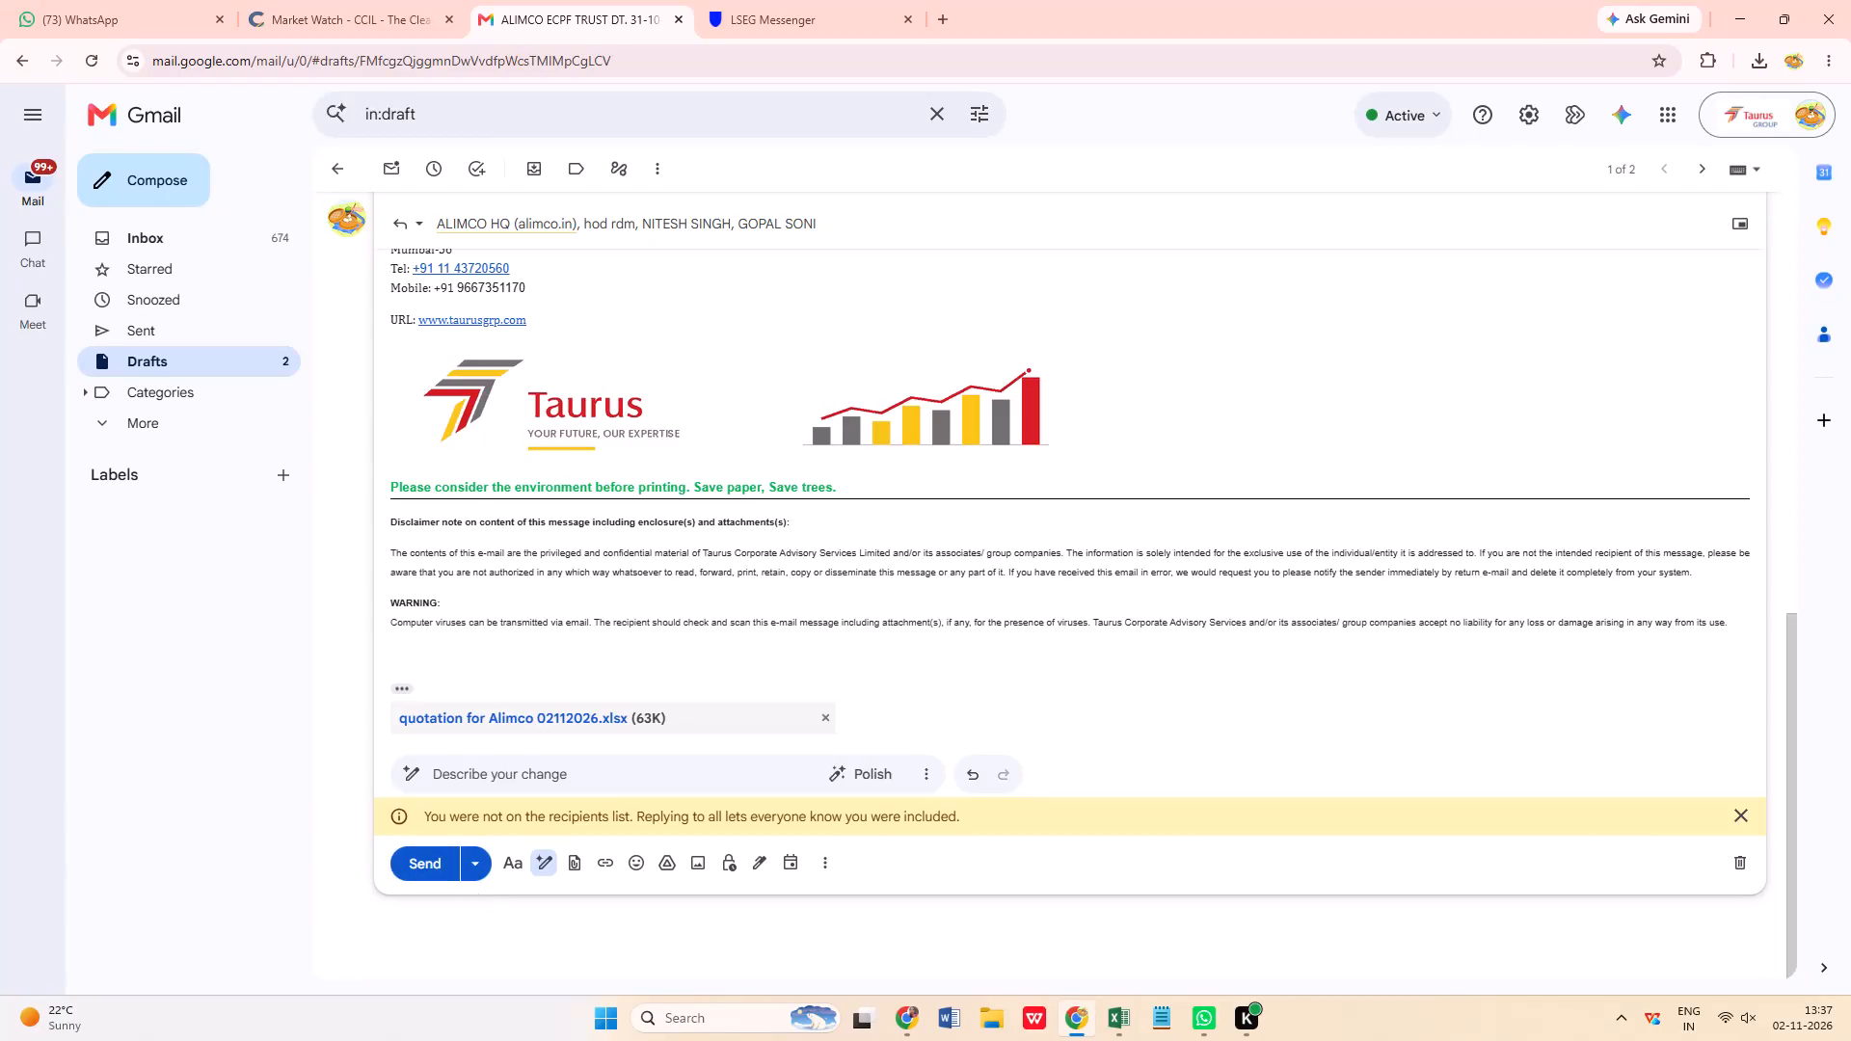
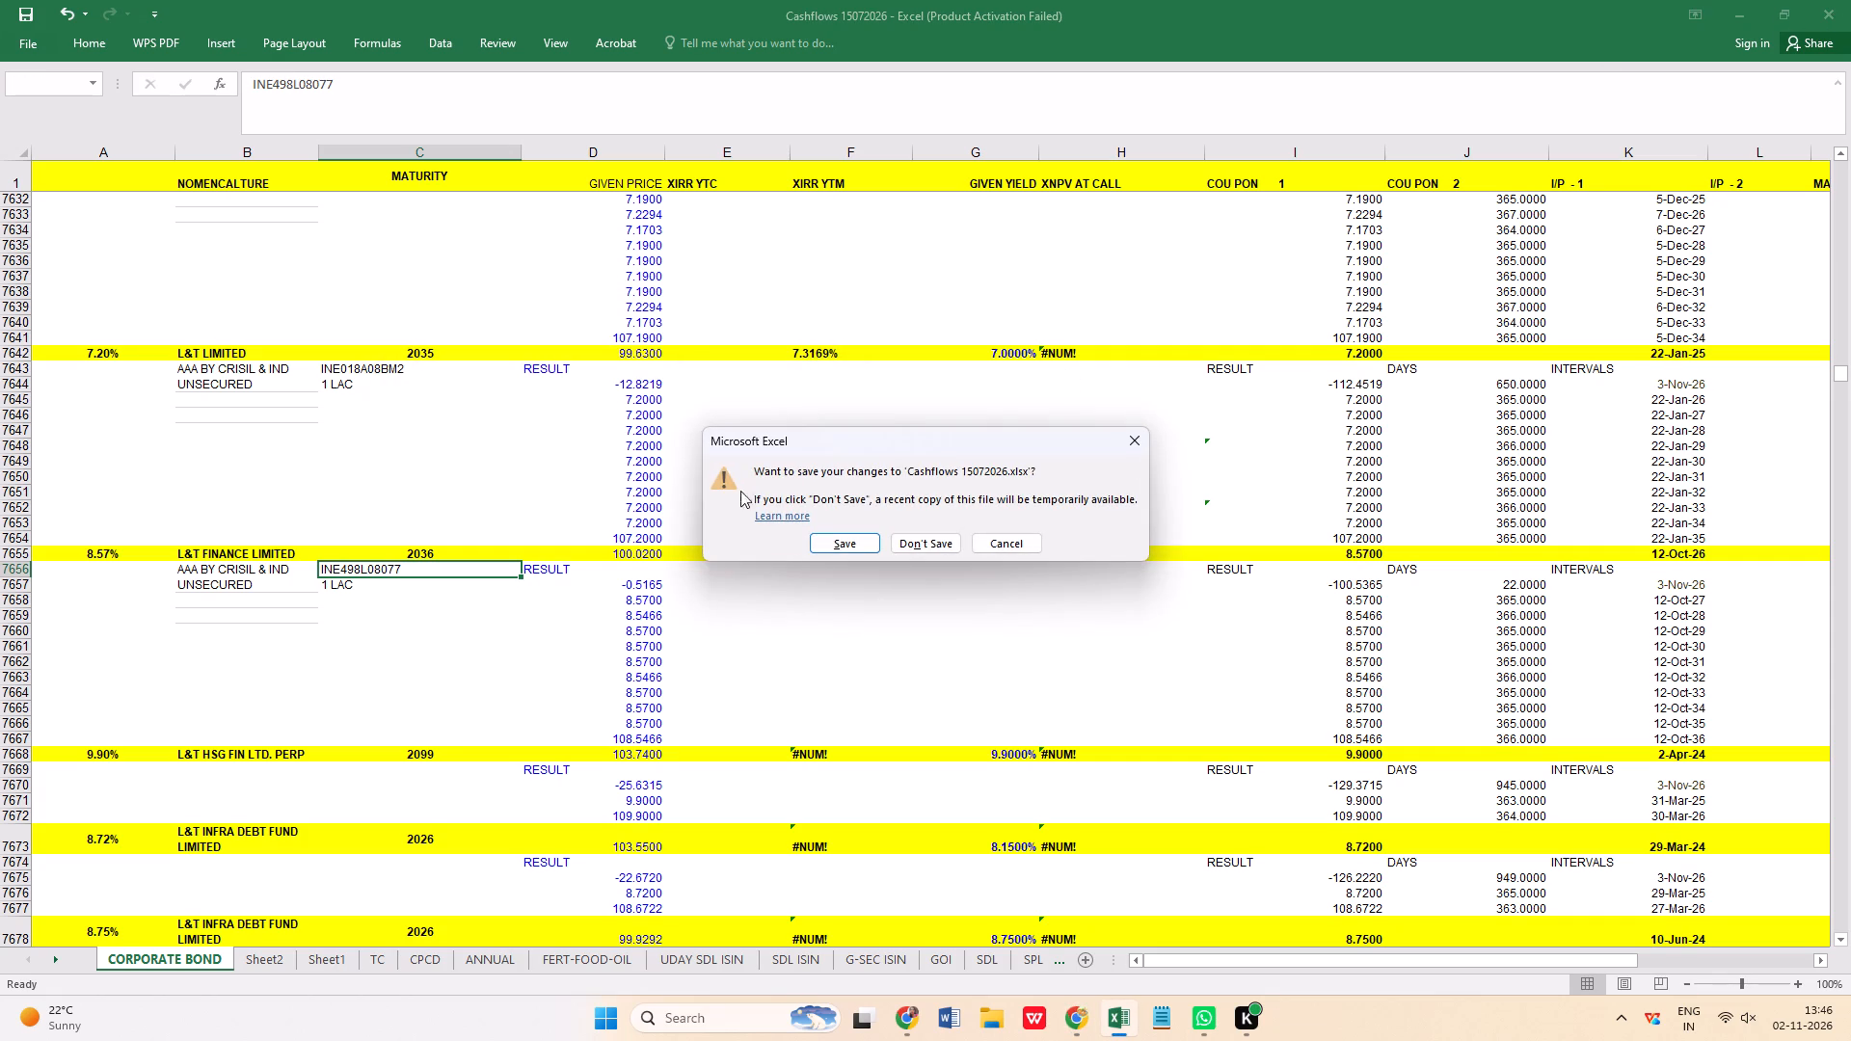
Save the changes to the Excel workbook Cashflows 15072026.xlsx as part of closing it.
{"action": "left_click", "coordinate": [819, 539]}
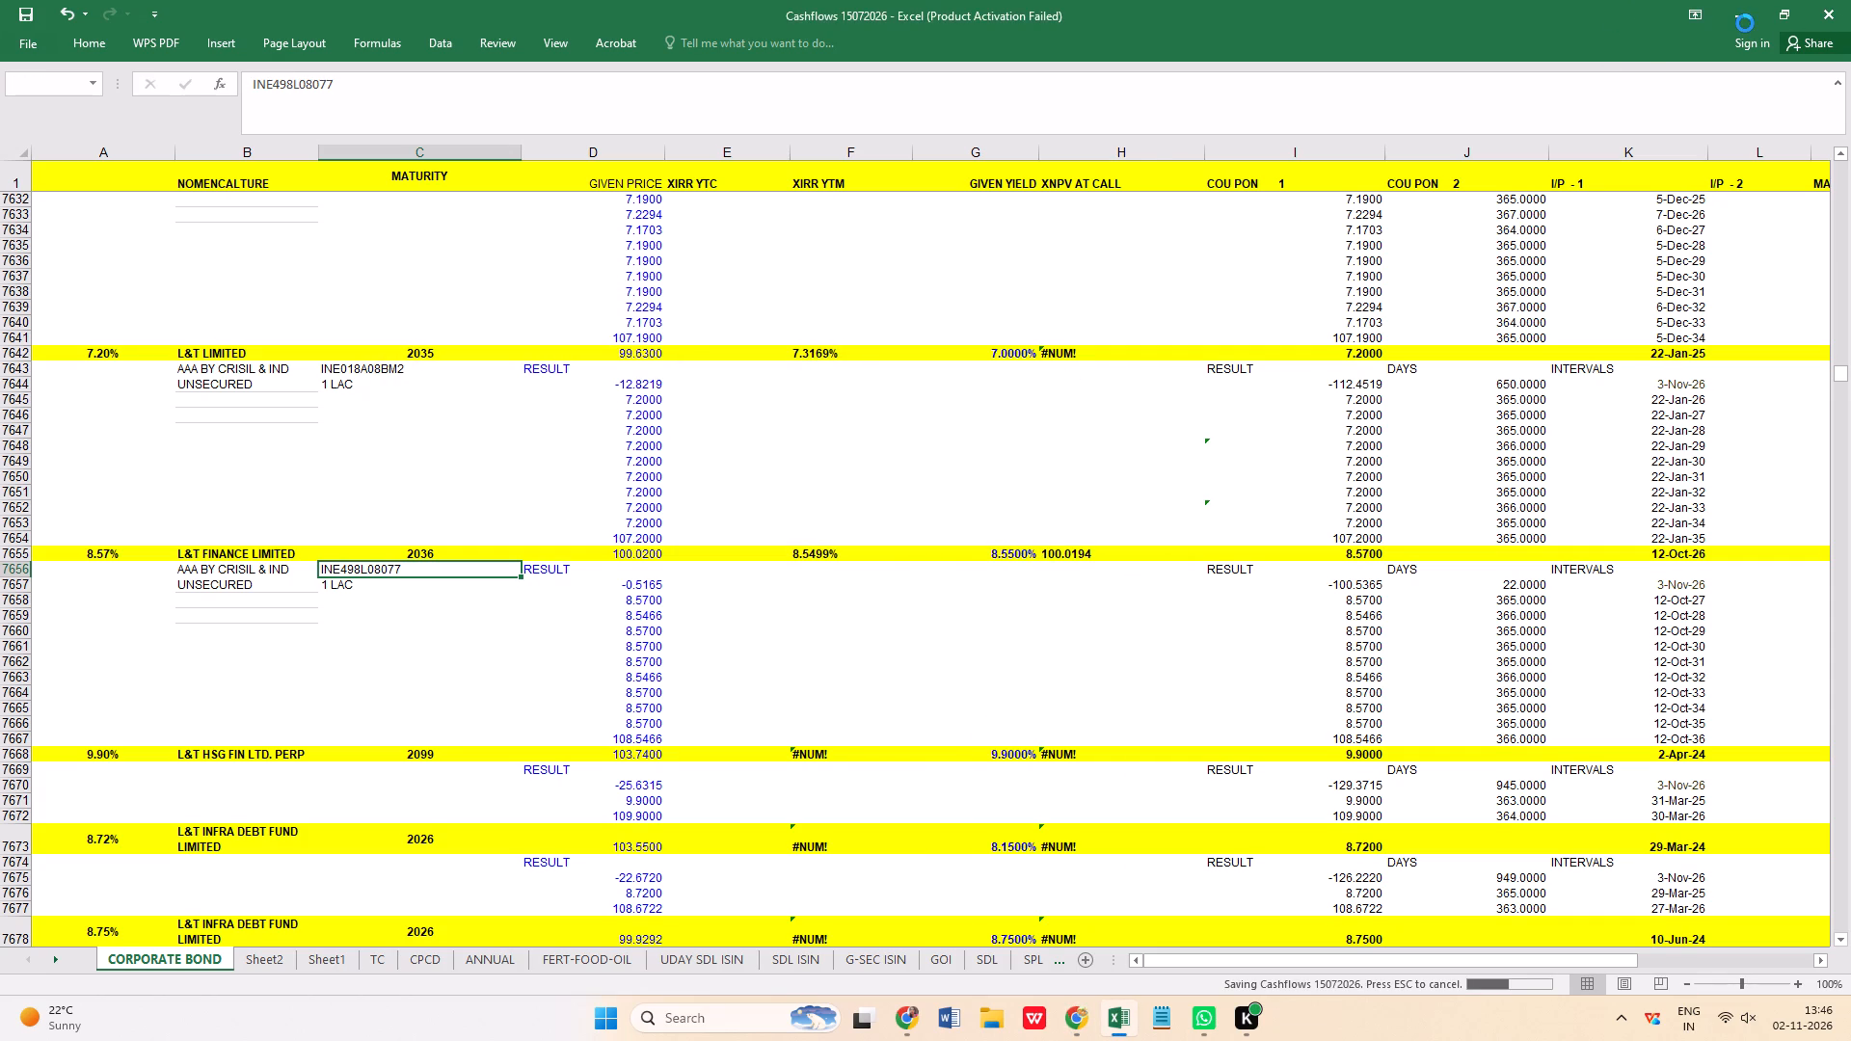